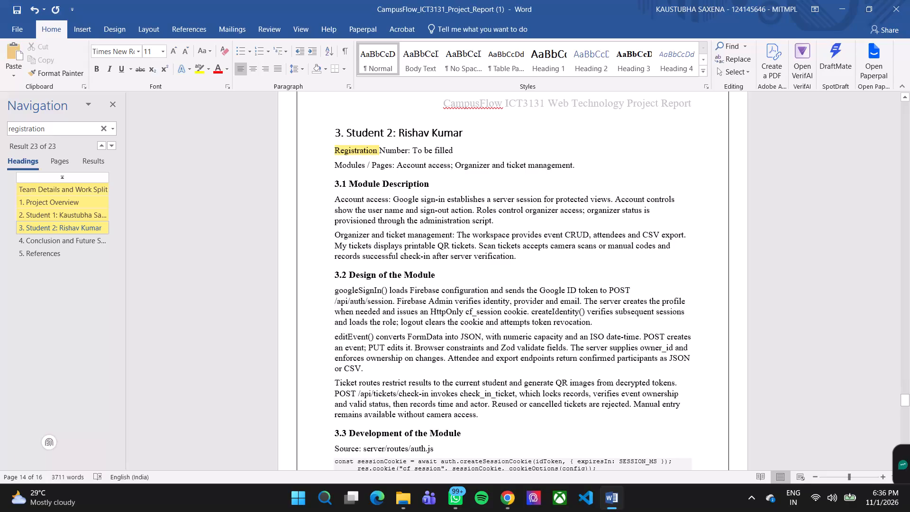
Review the report from section 3.3 to the References, checking the screenshot placeholders under 3.4 Results.
scroll(373, 296, "down", 15)
left_click(877, 379)
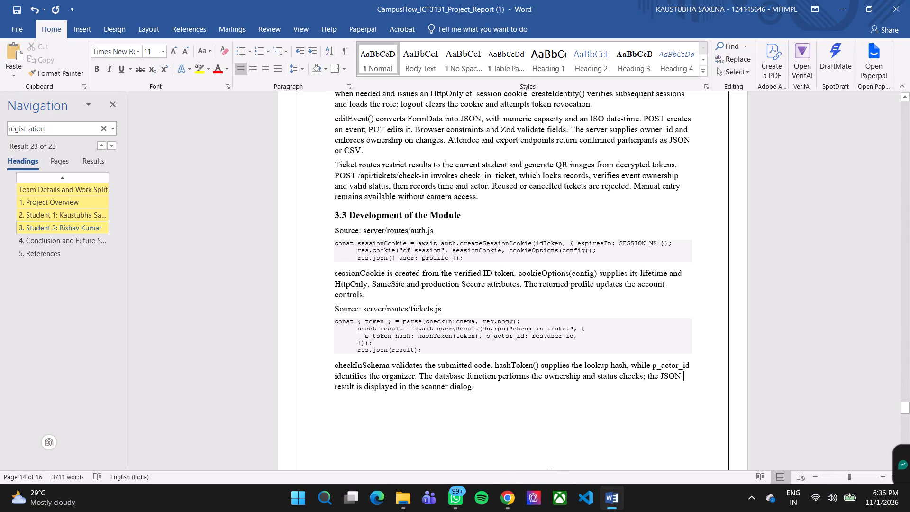
scroll(813, 355, "down", 6)
scroll(816, 325, "down", 20)
scroll(816, 325, "down", 11)
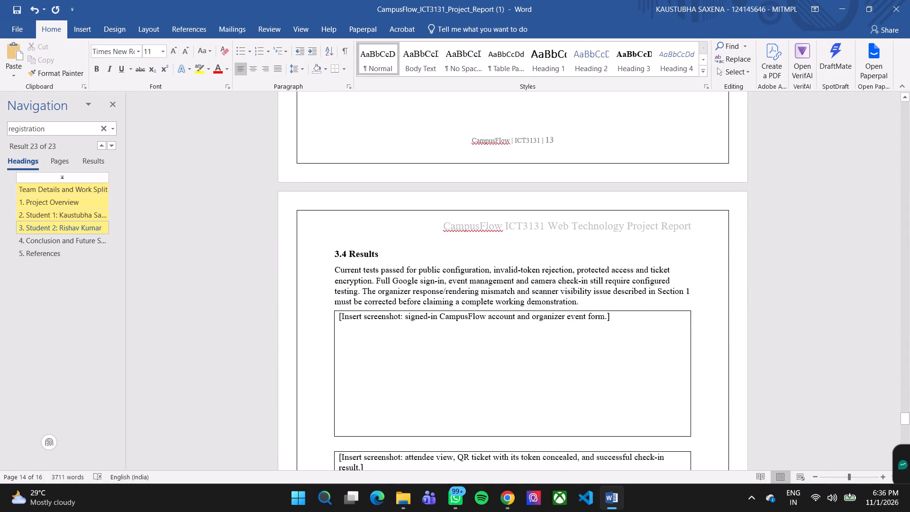
scroll(814, 322, "down", 7)
scroll(814, 322, "down", 16)
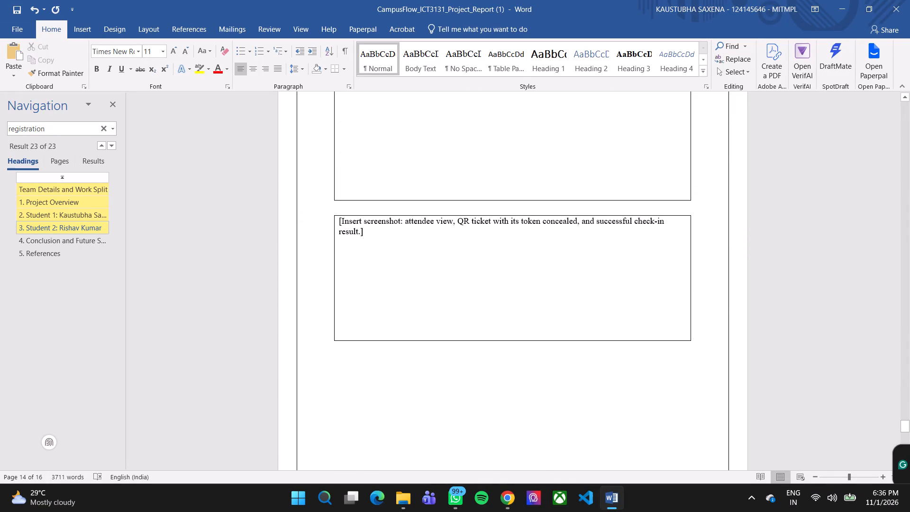
scroll(814, 322, "down", 8)
scroll(814, 322, "down", 20)
scroll(814, 322, "down", 7)
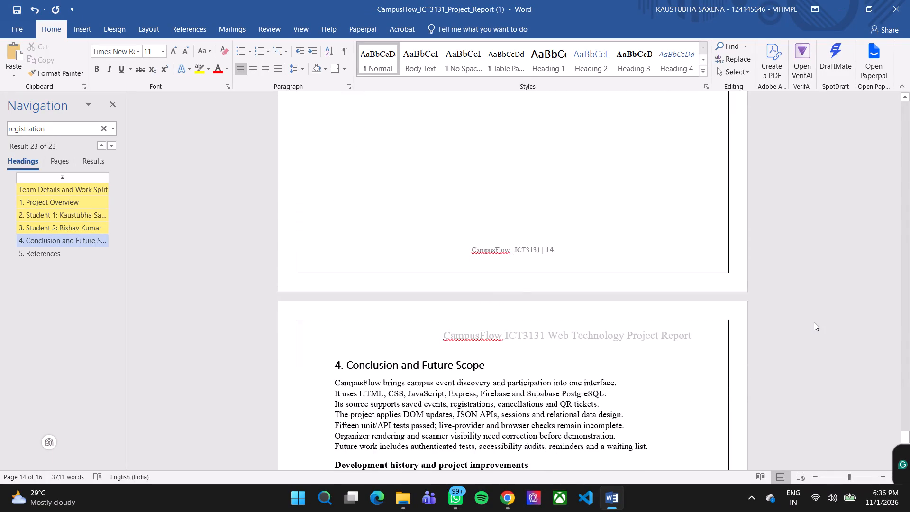
scroll(814, 322, "down", 20)
scroll(814, 322, "down", 20)
scroll(814, 322, "down", 6)
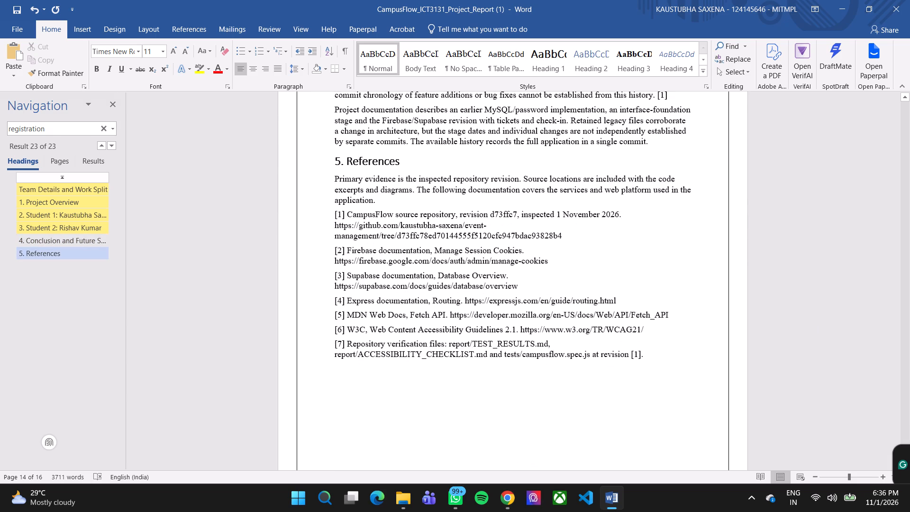
scroll(813, 322, "down", 17)
scroll(819, 314, "up", 20)
scroll(819, 314, "up", 5)
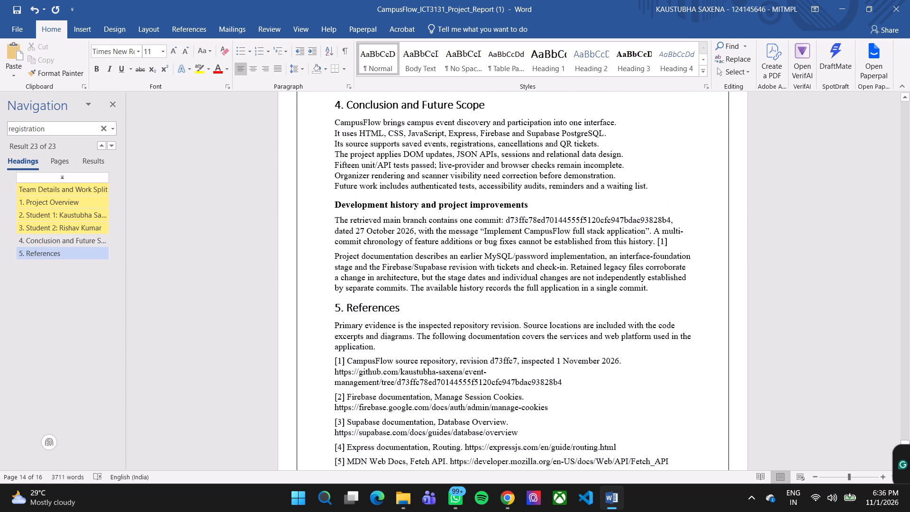
scroll(819, 314, "up", 20)
scroll(819, 314, "up", 20)
scroll(819, 314, "up", 4)
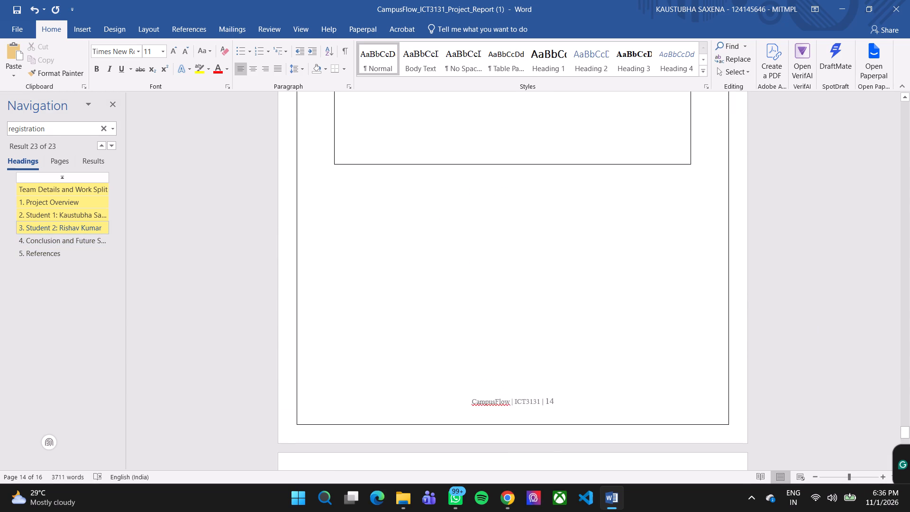
scroll(819, 311, "up", 20)
scroll(819, 311, "up", 18)
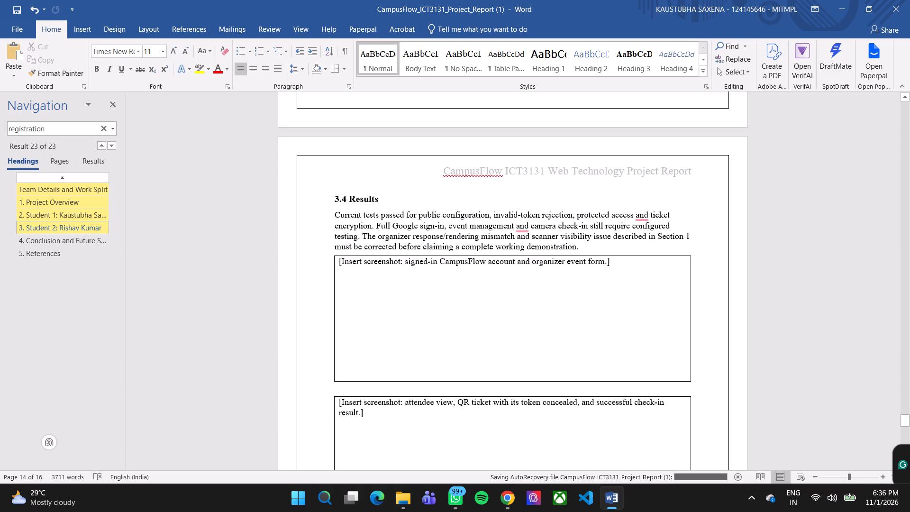
Switch to Chrome and open the CampusFlow site at event-management-hfgg.onrender.com in a new tab.
left_click(508, 499)
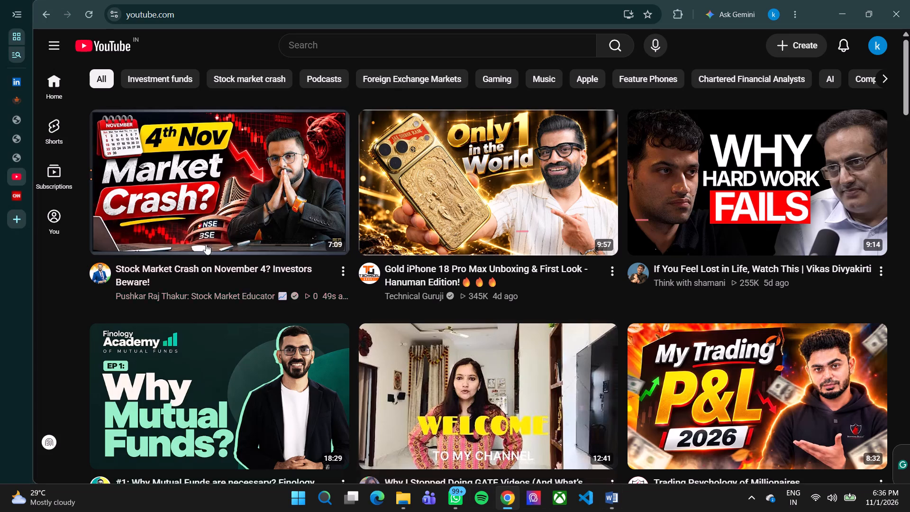
left_click(17, 225)
key("r")
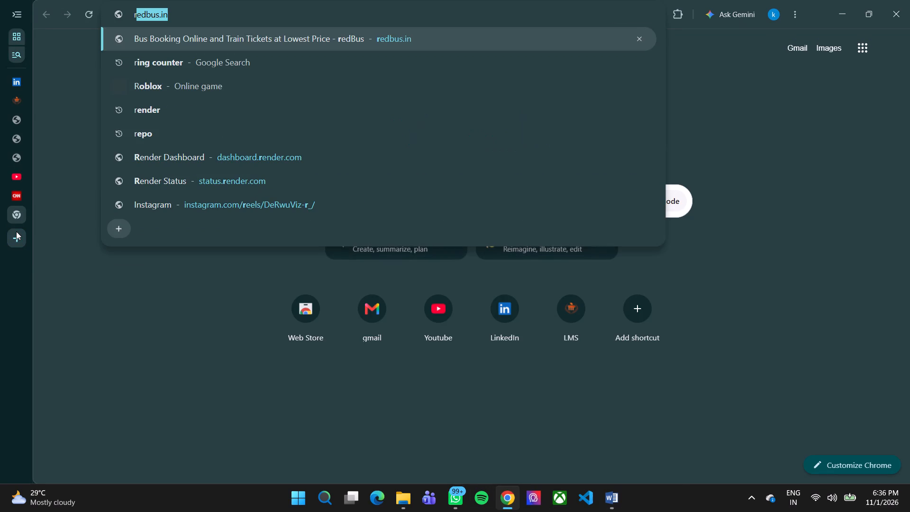
key("b")
key("BackSpace")
key("BackSpace")
key("BackSpace")
key("BackSpace")
type("eve")
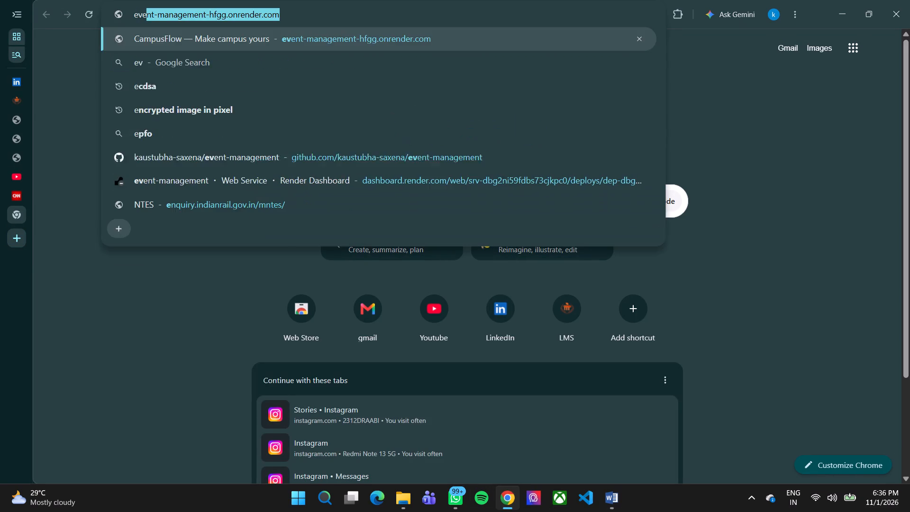
key("Return")
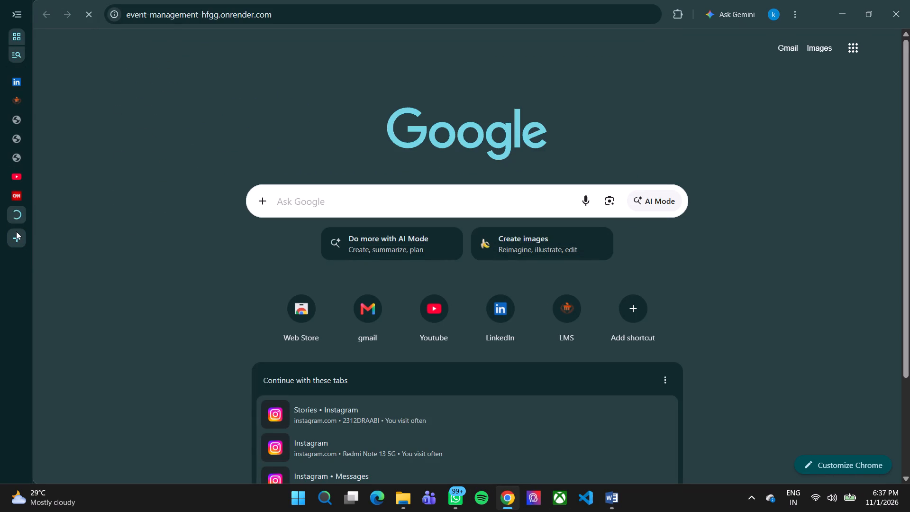
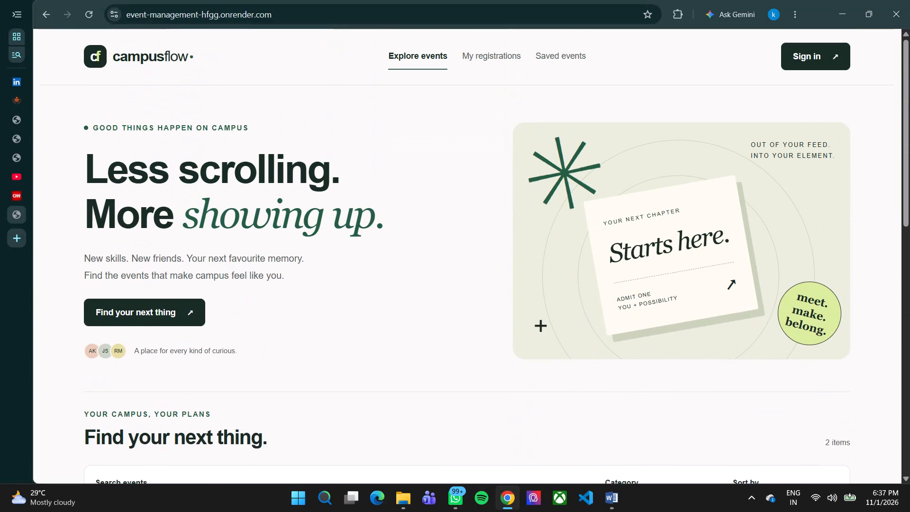
Start signing in to the CampusFlow site so its account authentication window opens.
left_click(814, 57)
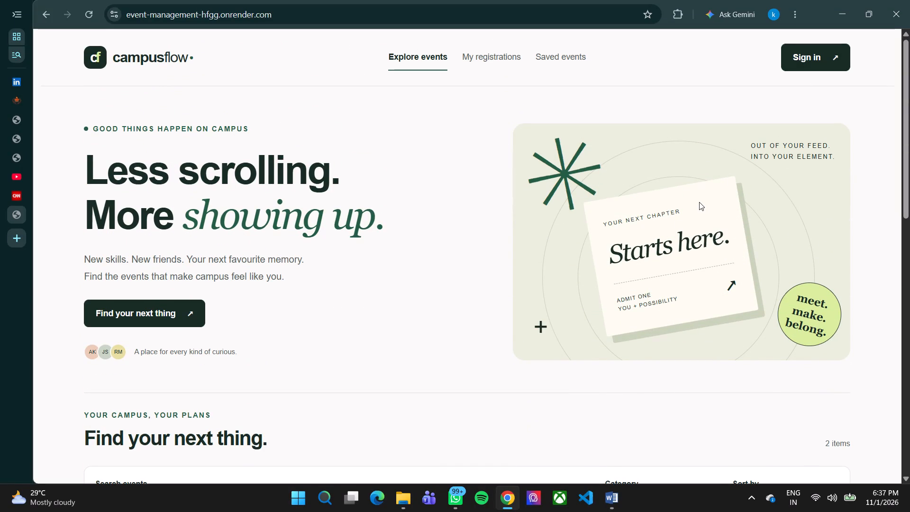
left_click(814, 63)
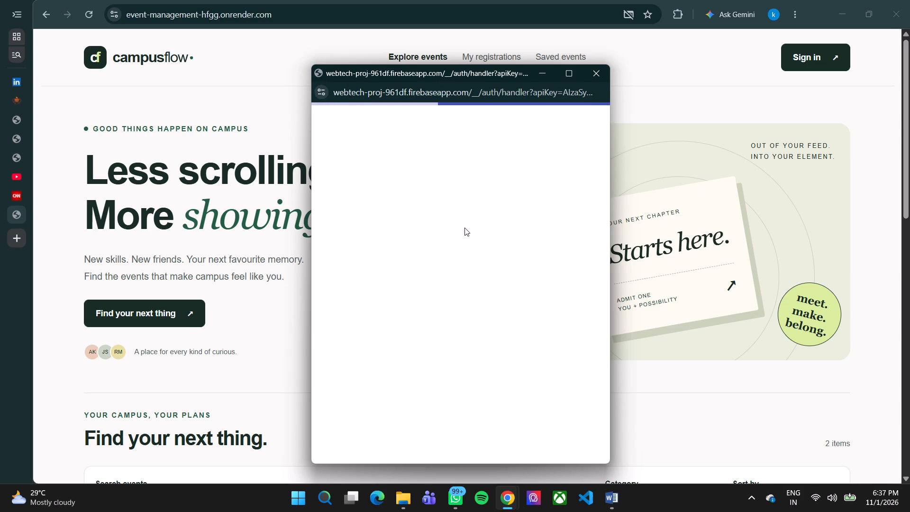
Check the 3.4 Results screenshot placeholders in the Word report and return to the CampusFlow site in Chrome.
key("alt+Tab")
key("alt+Tab")
key("alt+Tab")
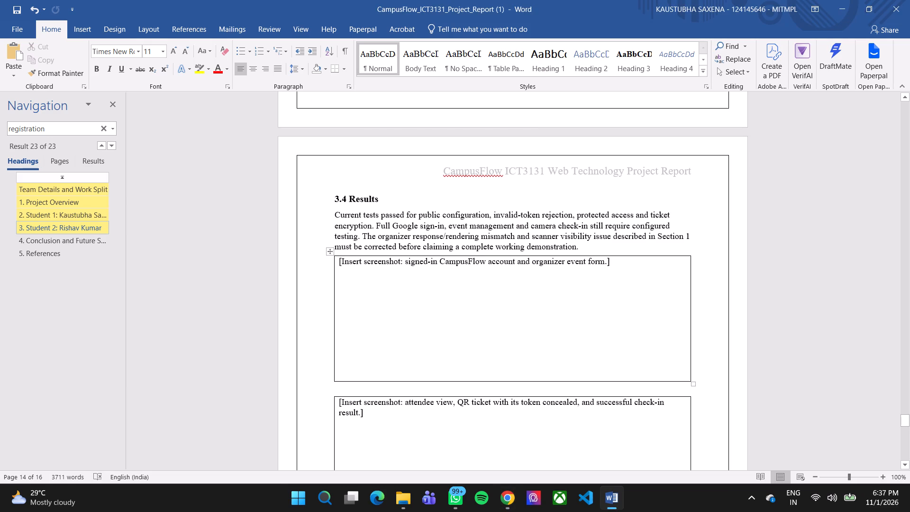
key("alt+Tab")
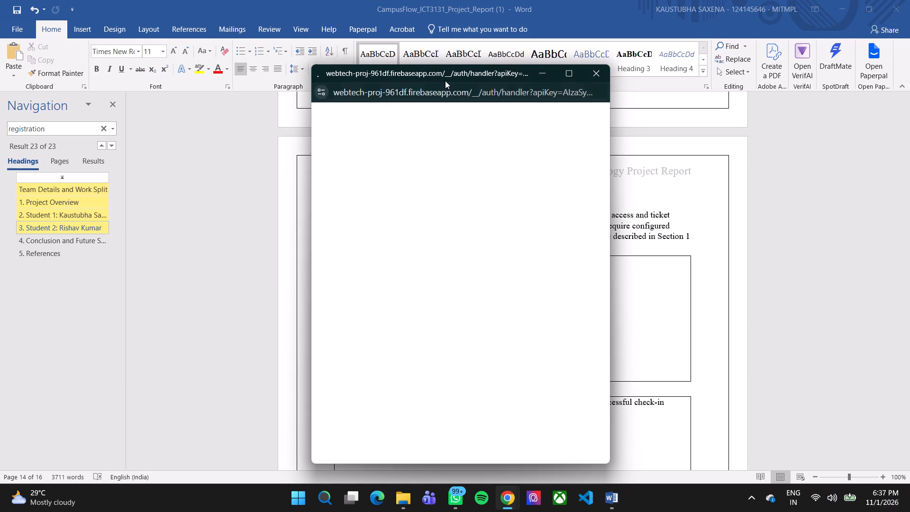
left_click_drag(452, 76, 496, 71)
key("alt+Tab")
key("alt+Tab")
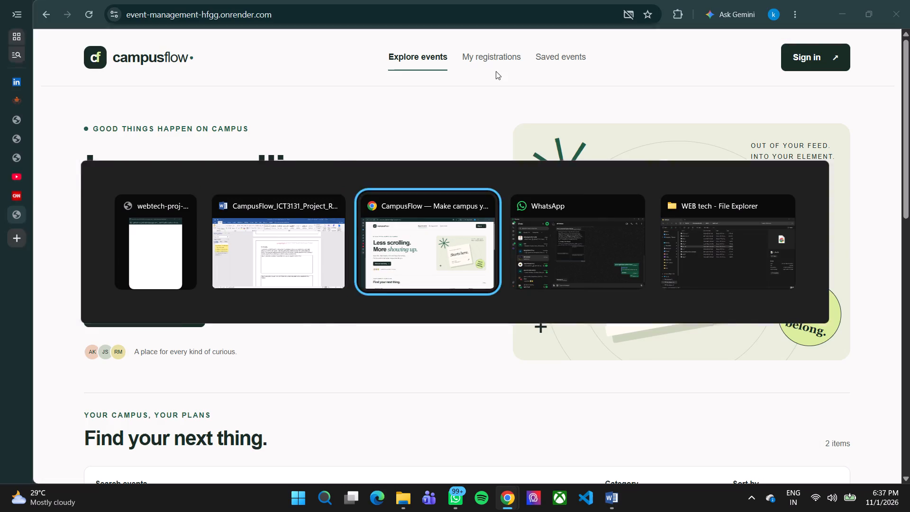
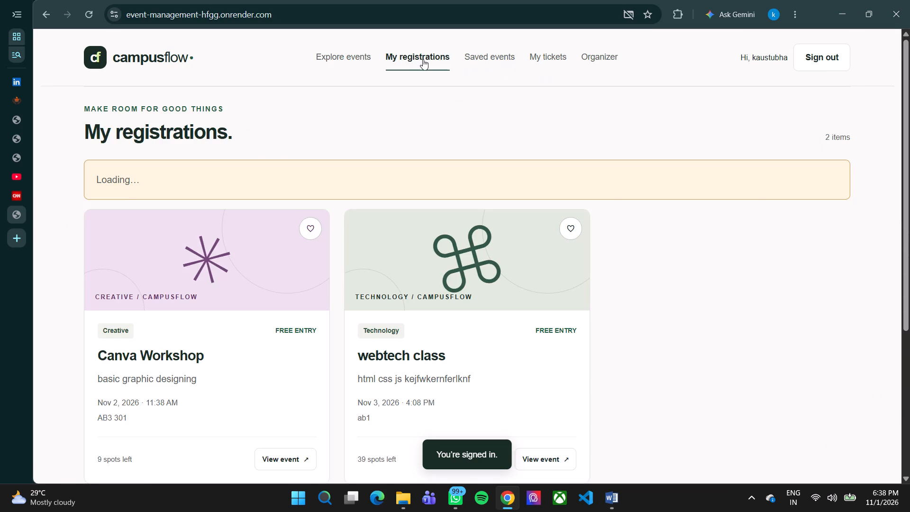
Look through the Saved events and My tickets pages of CampusFlow and open the Organizer workspace.
left_click(481, 59)
left_click(539, 57)
left_click(619, 58)
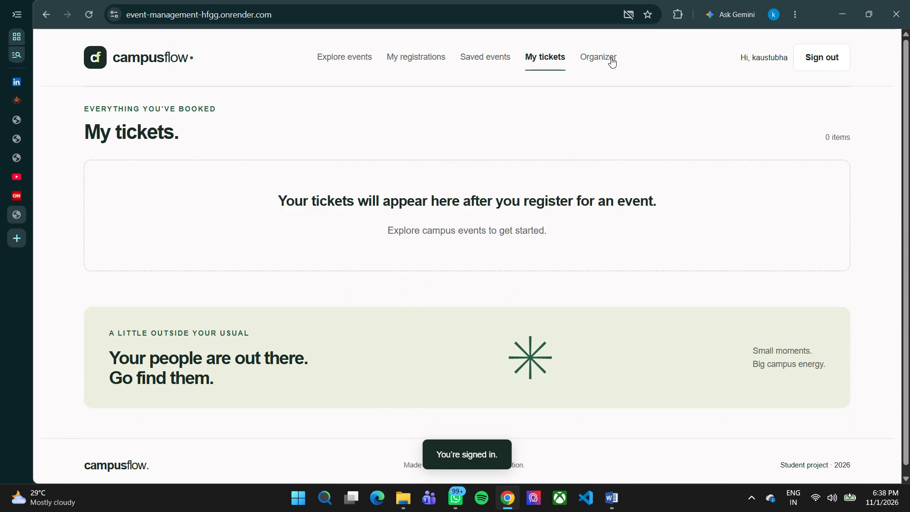
left_click(611, 57)
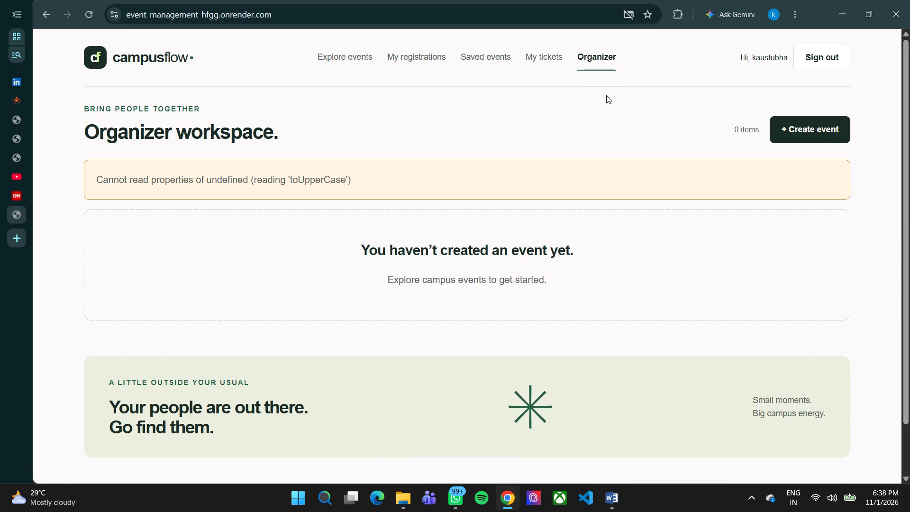
Check the 3.4 Results screenshot placeholders in the Word report and return to the Organizer workspace in Chrome.
right_click(383, 185)
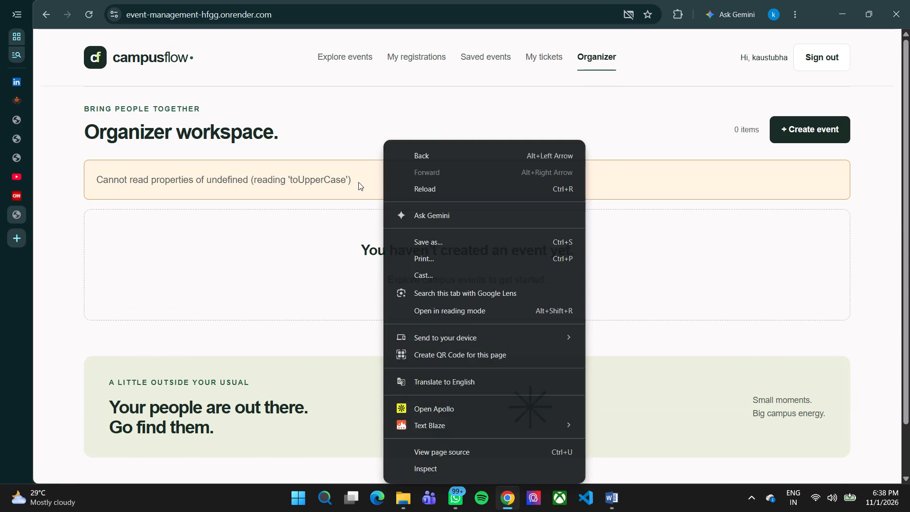
left_click(358, 182)
key("alt+Tab")
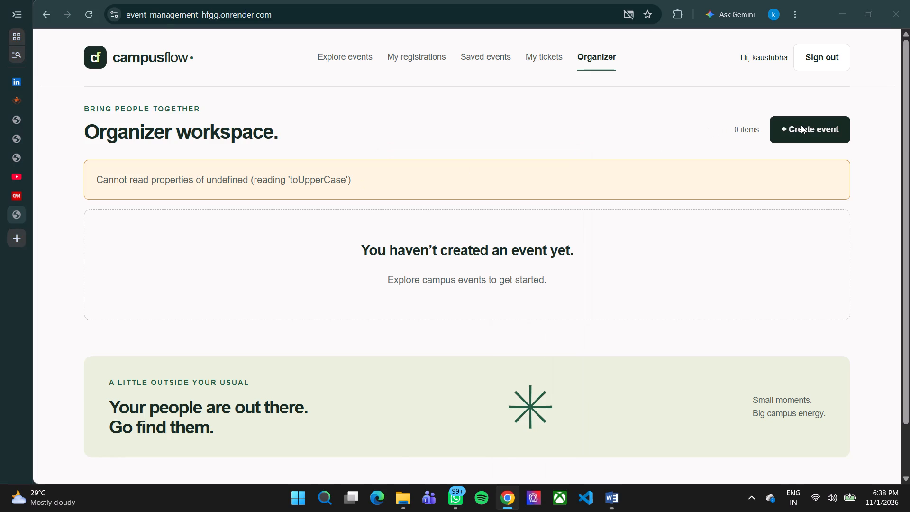
key("alt+Tab")
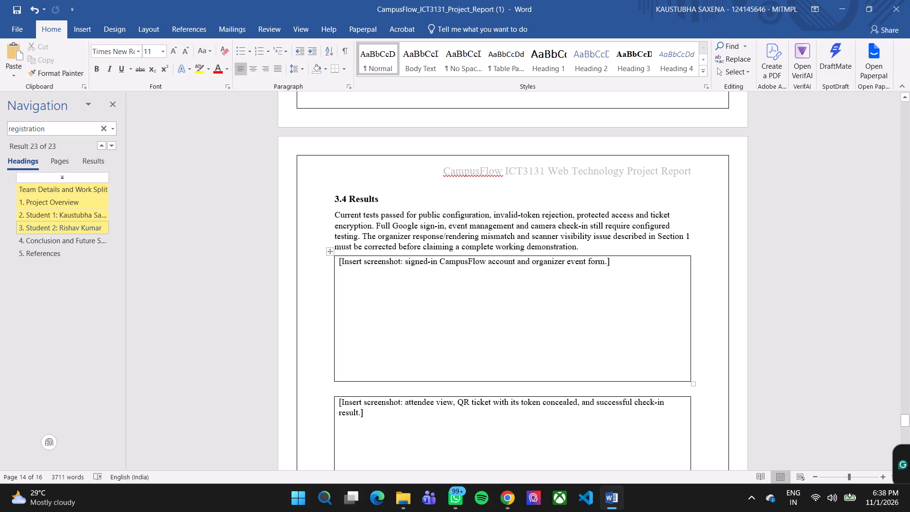
key("alt+Tab")
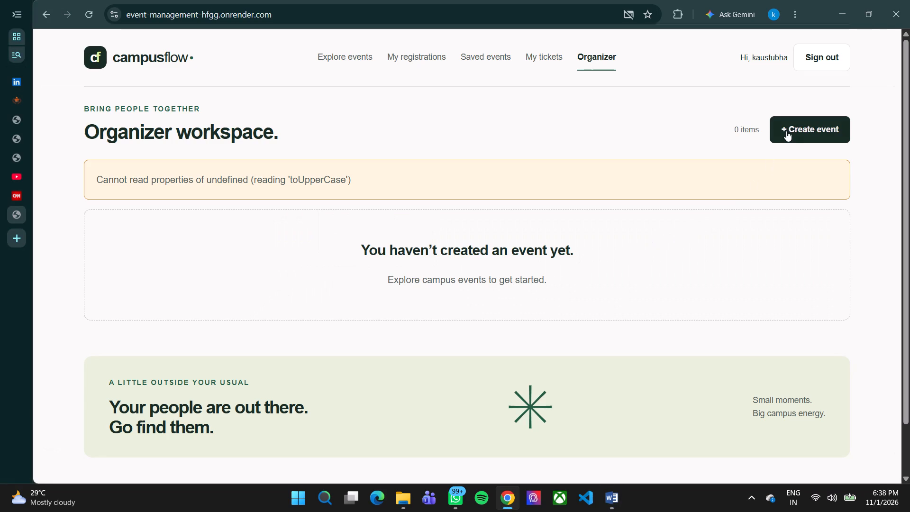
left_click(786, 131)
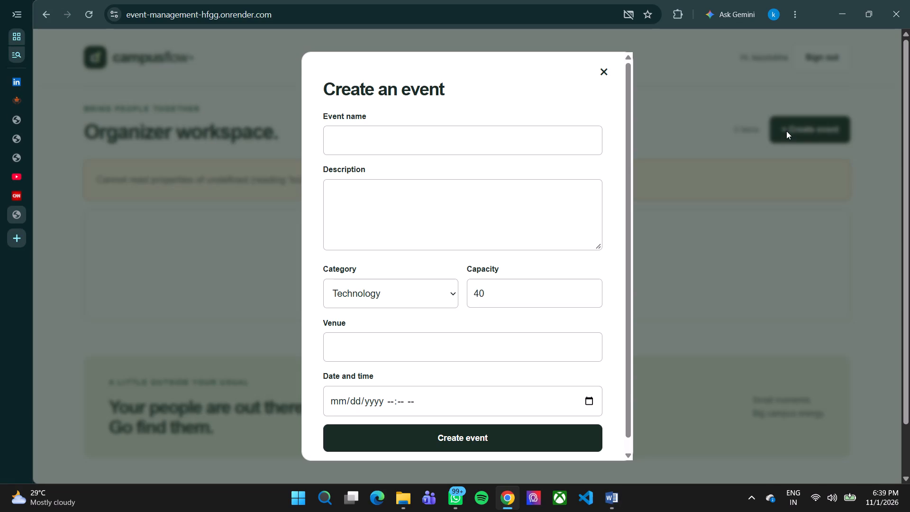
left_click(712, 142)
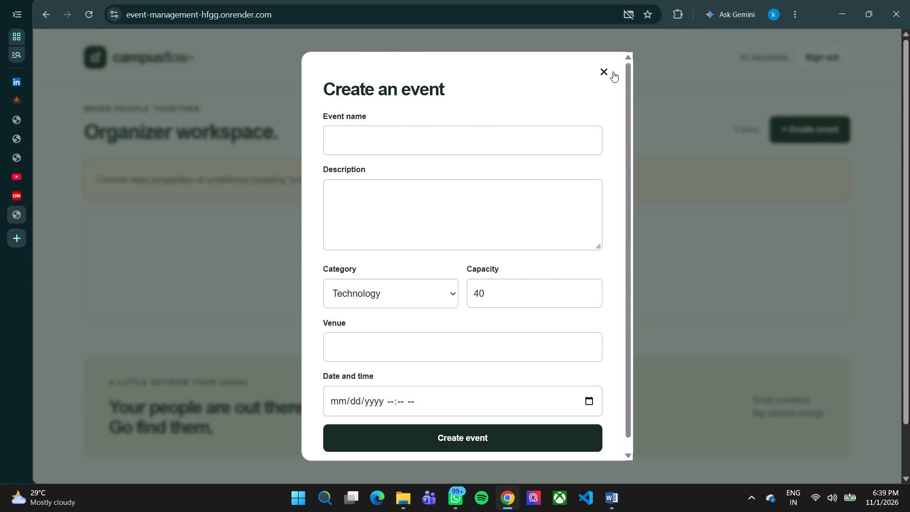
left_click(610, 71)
Remove the "Cannot read properties of undefined" error banner from the Organizer workspace page with the browser's element inspector.
right_click(531, 134)
left_click(569, 458)
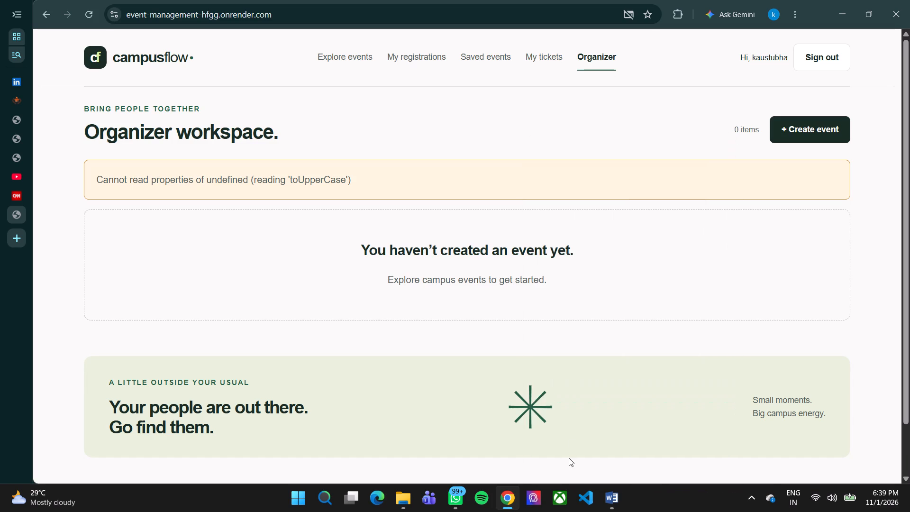
left_click(636, 38)
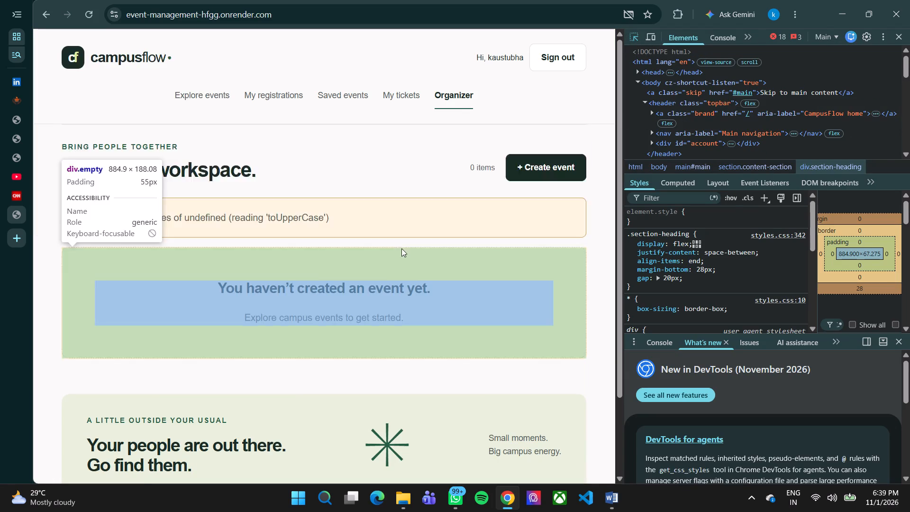
left_click(407, 229)
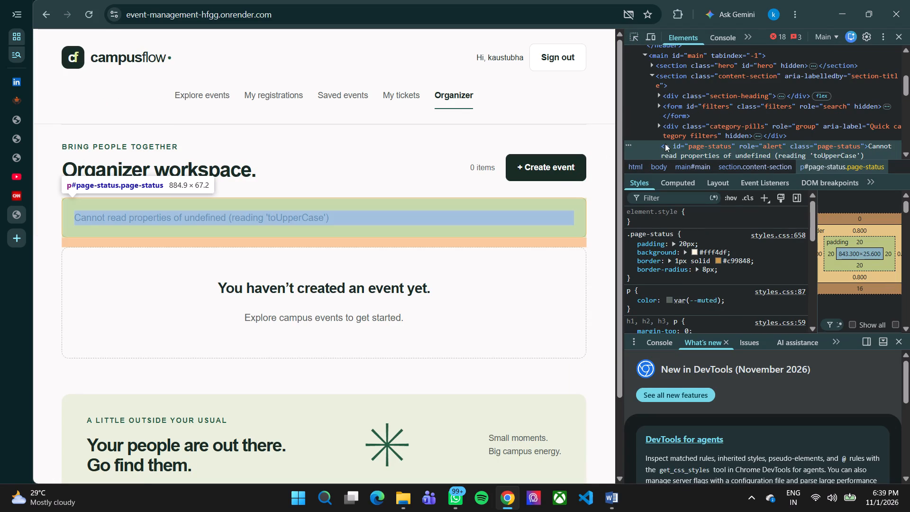
left_click(668, 145)
key("Delete")
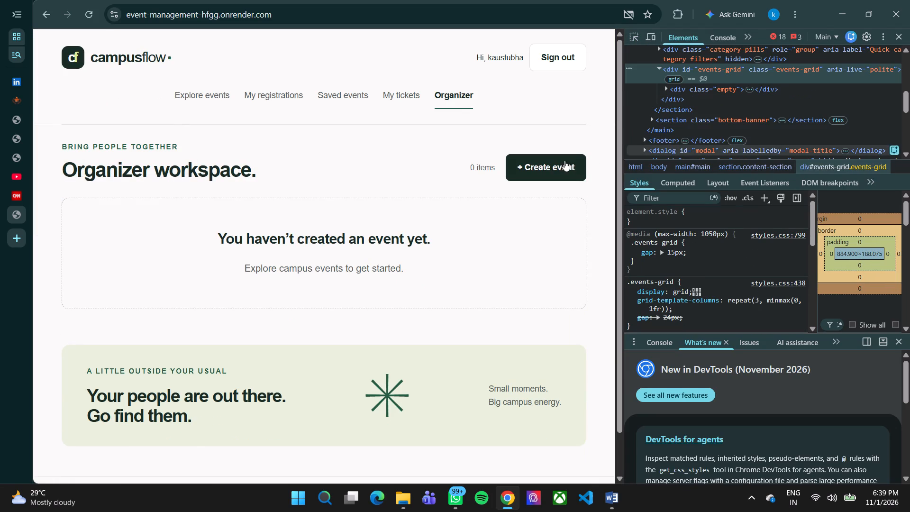
Open the blank event creation form, close the developer tools, and capture a screenshot of the whole page area.
left_click(539, 164)
left_click(901, 33)
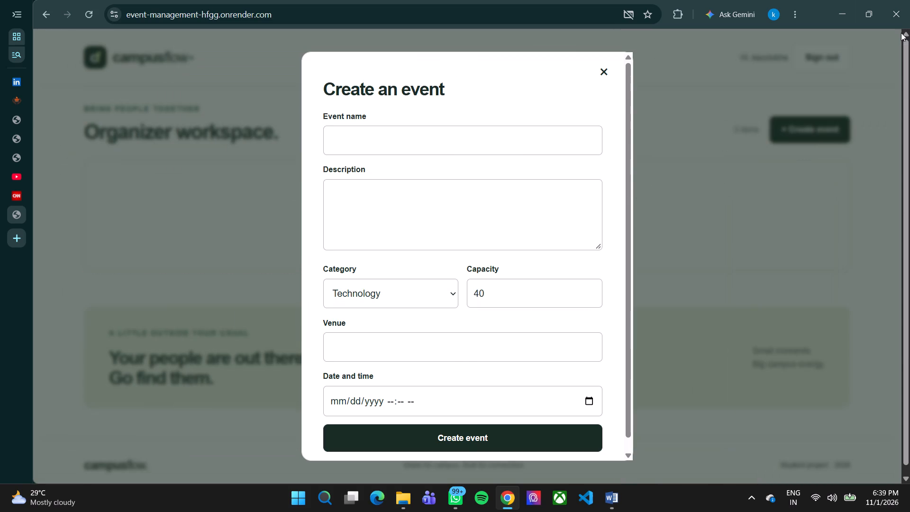
key("Print")
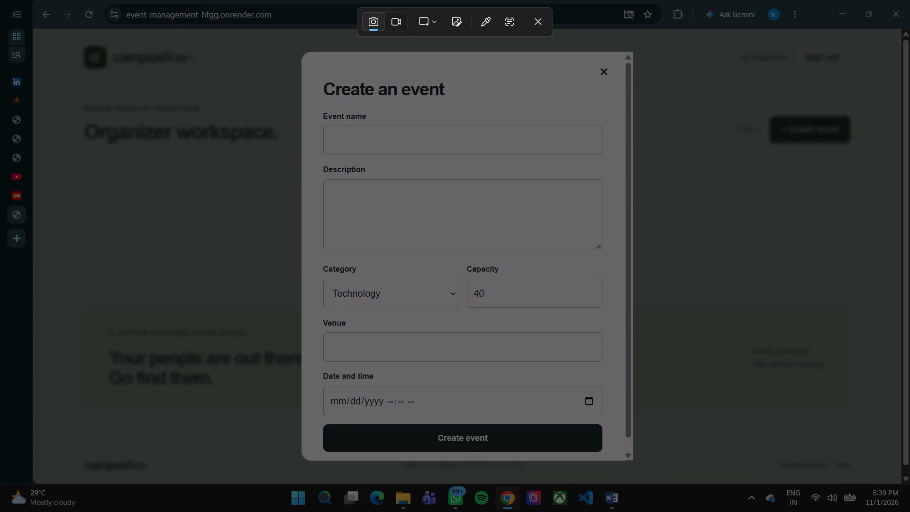
left_click_drag(30, 28, 909, 479)
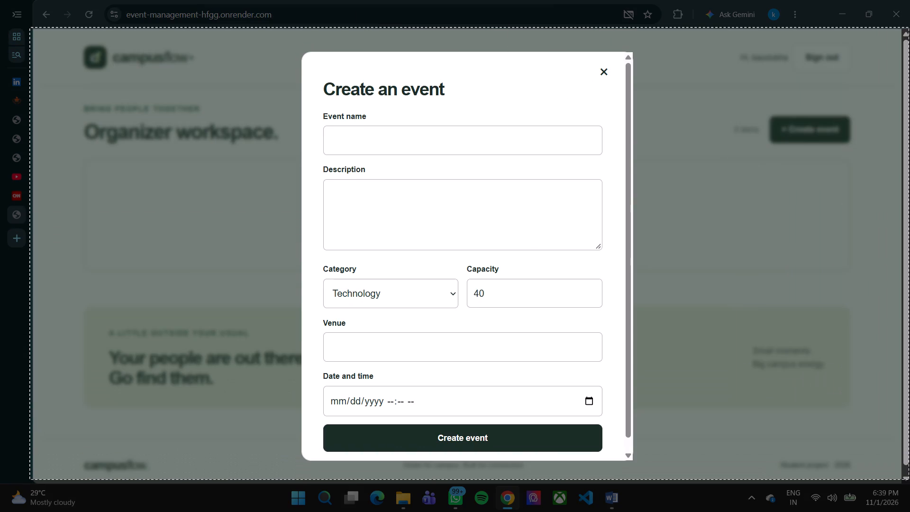
left_click_drag(909, 479, 900, 482)
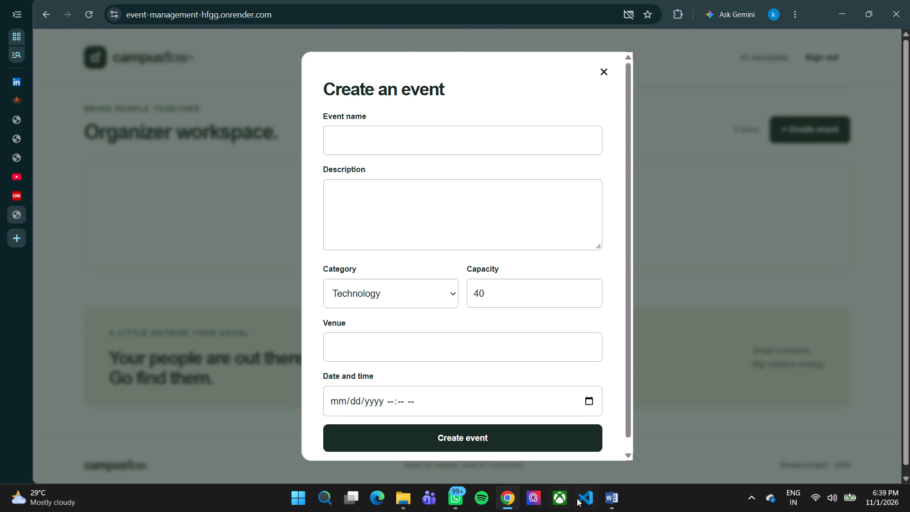
Paste the event form screenshot on a new line below the 3.4 Results paragraph in the Word report.
left_click(606, 496)
left_click(455, 299)
left_click(601, 247)
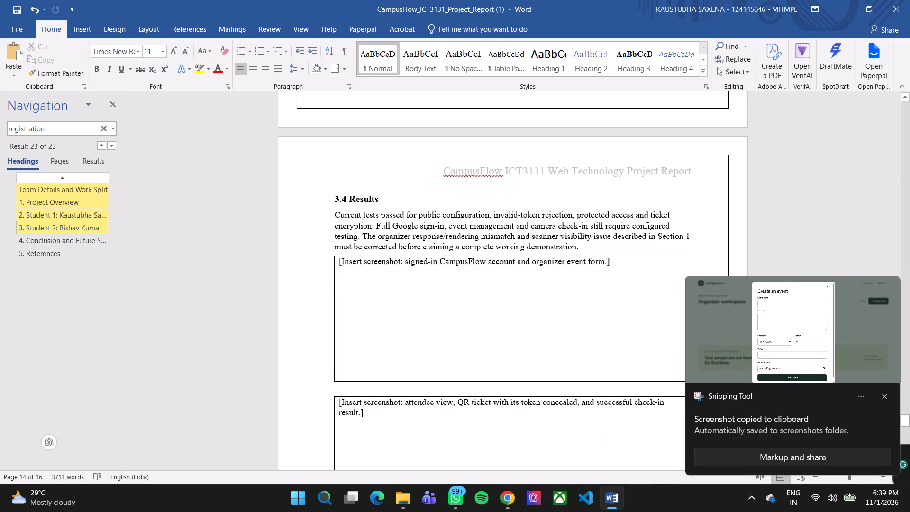
key("Return")
key("ctrl+v")
Delete the "[Insert screenshot: signed-in CampusFlow account and organizer event form.]" placeholder text from its box.
scroll(537, 230, "down", 8)
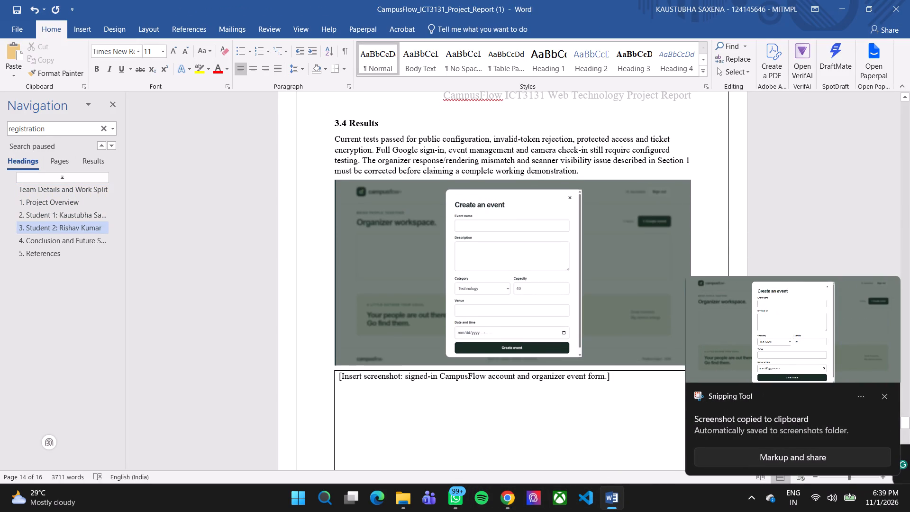
left_click(477, 401)
scroll(476, 395, "down", 7)
key("BackSpace")
key("BackSpace")
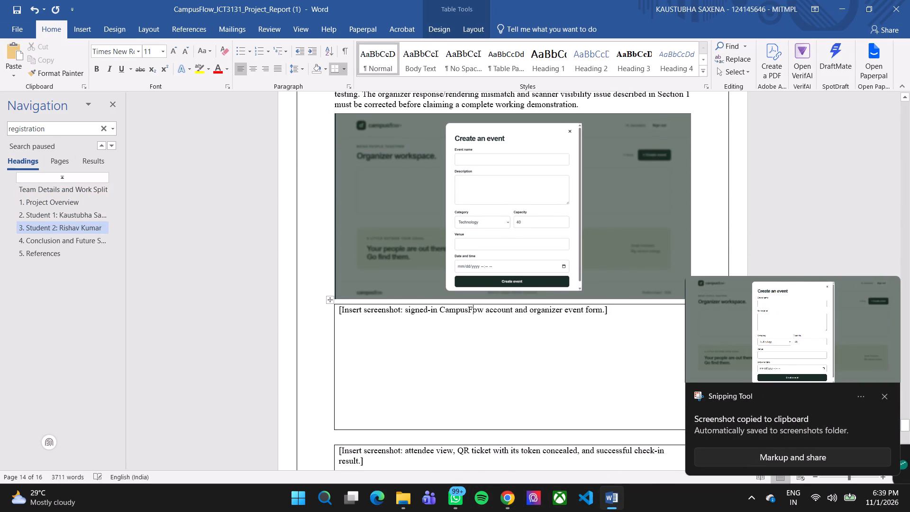
left_click(334, 314)
key("BackSpace")
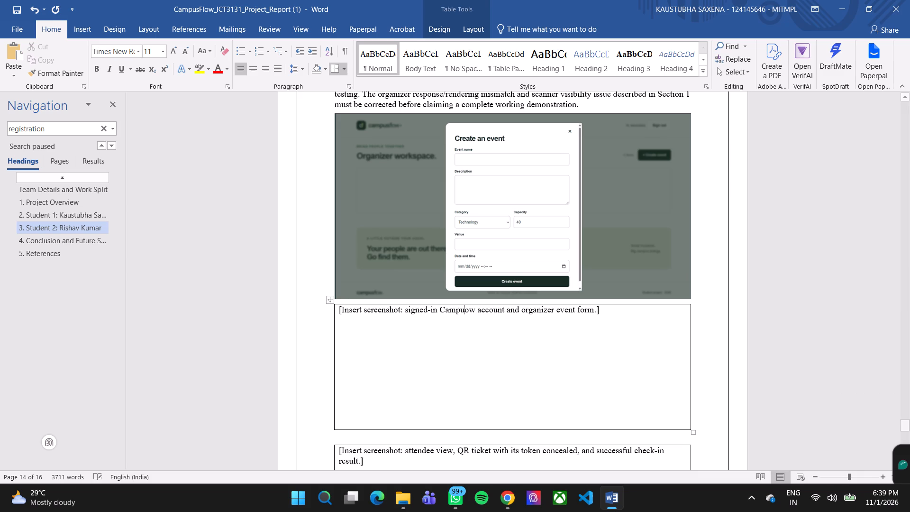
key("Delete")
left_click(380, 357)
left_click(250, 344)
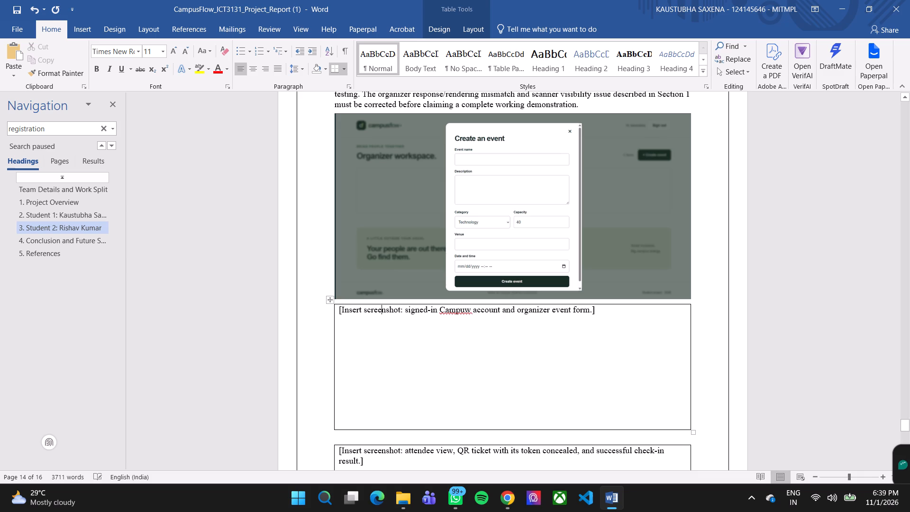
left_click(331, 299)
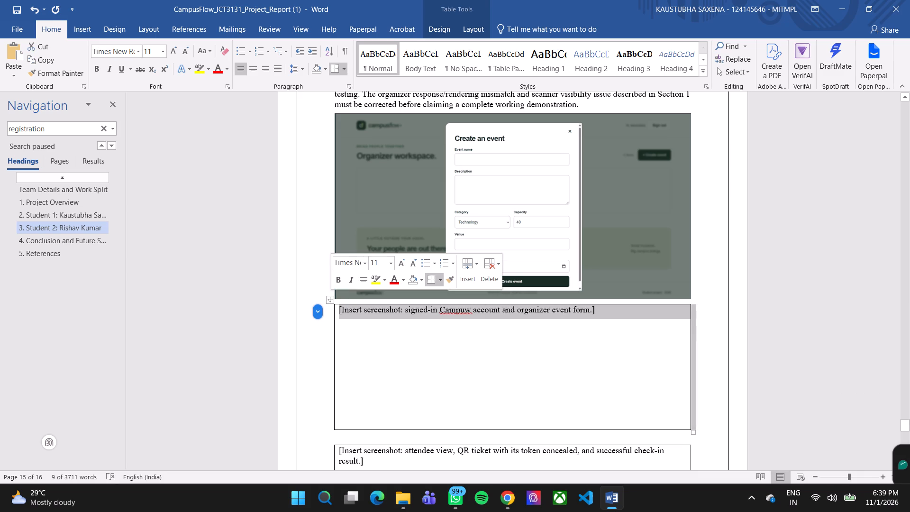
left_click(345, 339)
left_click(346, 367)
key("Delete")
key("Delete")
key("Delete")
key("Delete")
key("Delete")
key("Delete")
key("Delete")
key("Delete")
key("Delete")
key("Delete")
key("Delete")
key("Delete")
key("Delete")
key("Delete")
key("Delete")
key("Delete")
key("Delete")
key("Delete")
key("Delete")
key("Delete")
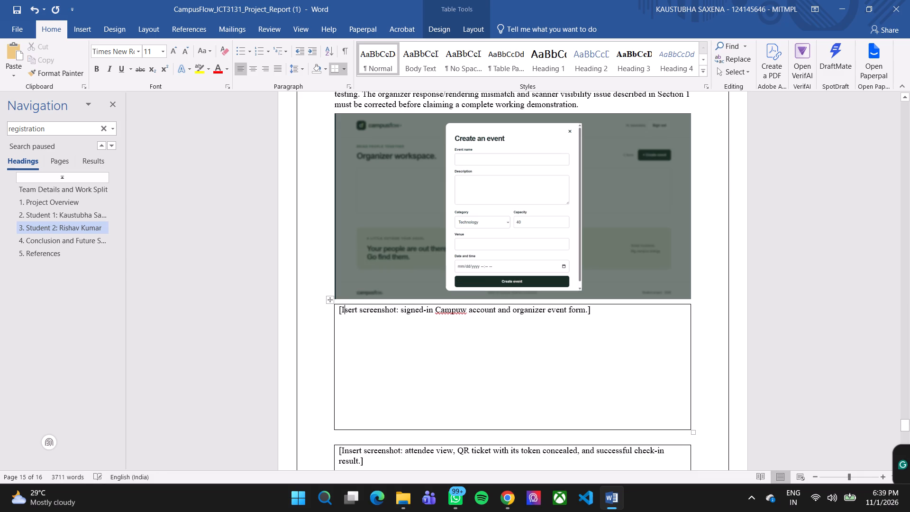
key("ctrl+Delete")
key("ctrl+Delete")
key("ctrl+Delete")
key("ctrl+Delete")
key("ctrl+Delete")
key("ctrl+Delete")
key("ctrl+Delete")
key("ctrl+Delete")
key("ctrl+Delete")
key("ctrl+Delete")
key("ctrl+Delete")
key("ctrl+Delete")
key("ctrl+Delete")
key("ctrl+Delete")
key("ctrl+Delete")
key("ctrl+Delete")
key("ctrl+Delete")
key("ctrl+Delete")
key("ctrl+Delete")
key("ctrl+Delete")
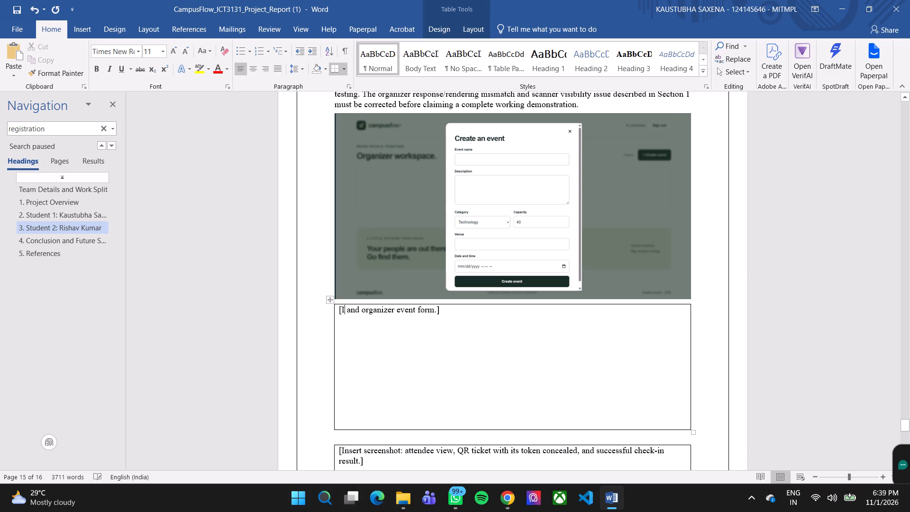
key("ctrl+BackSpace")
key("BackSpace")
key("BackSpace")
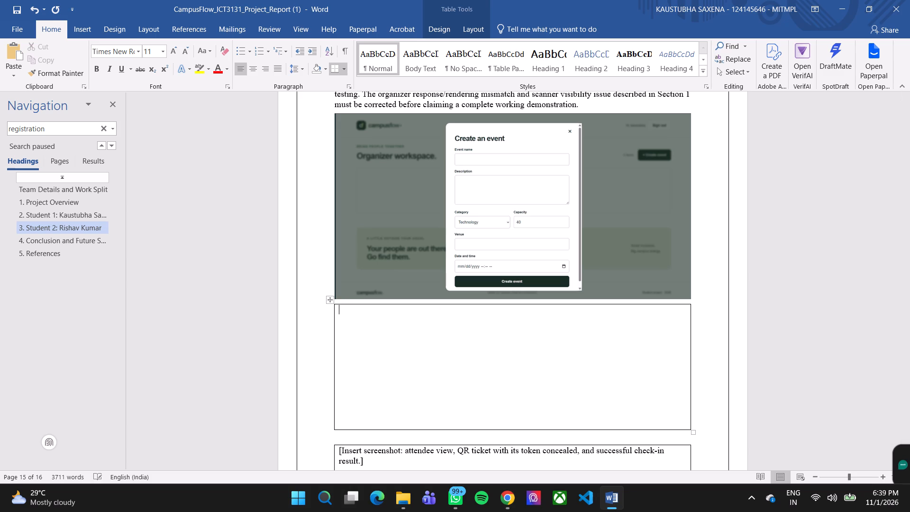
Delete the emptied placeholder box under the pasted screenshot, along with the blank line separating it from the next box.
key("BackSpace")
left_click(715, 399)
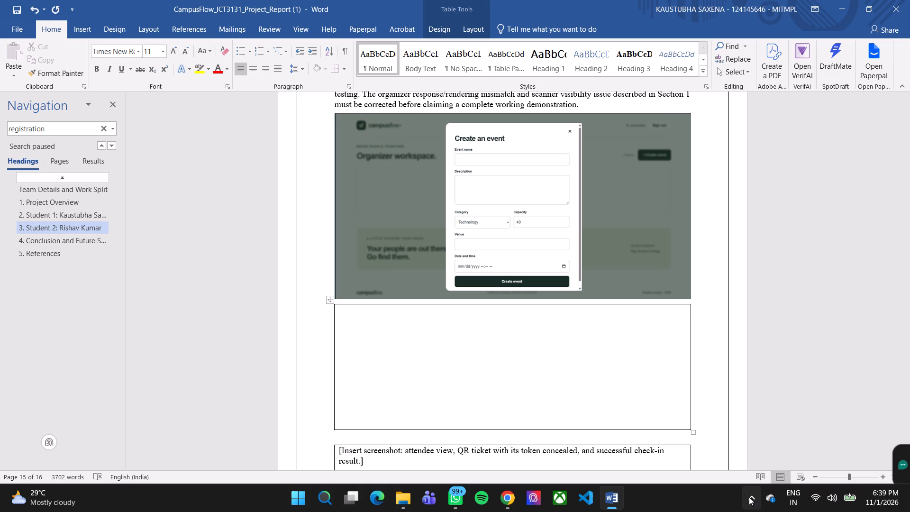
key("BackSpace")
key("BackSpace")
key("Delete")
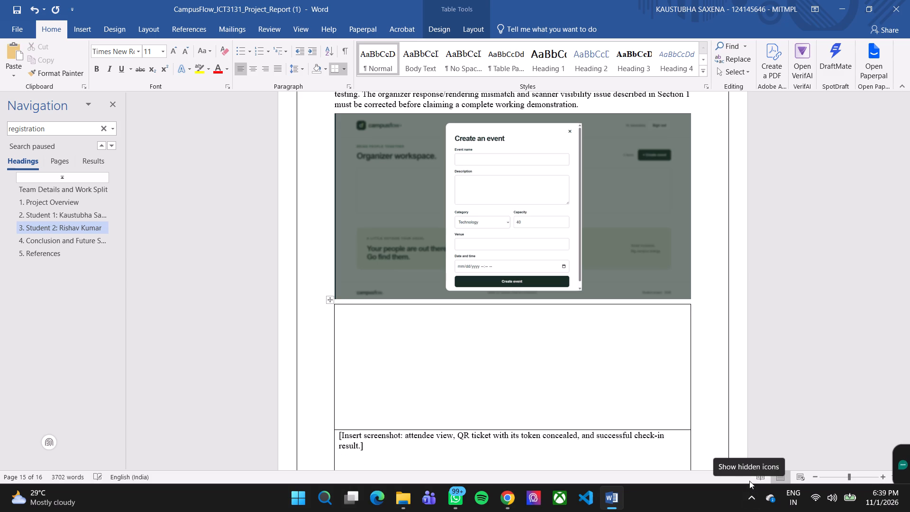
key("Delete")
key("BackSpace")
scroll(716, 419, "down", 4)
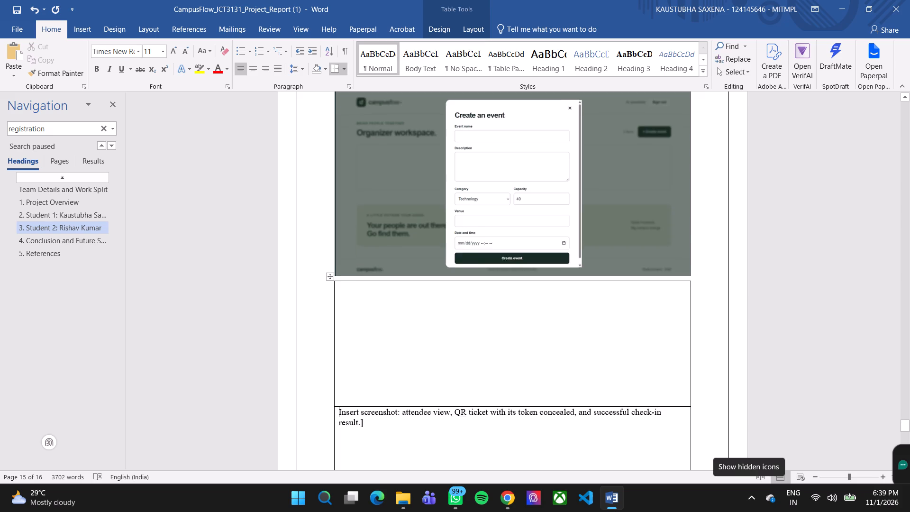
scroll(716, 419, "down", 2)
left_click(671, 306)
scroll(545, 303, "down", 12)
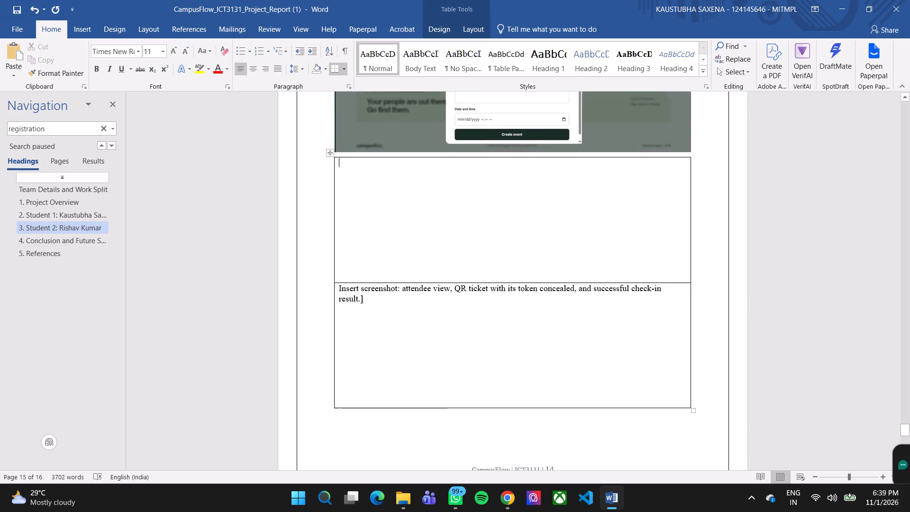
scroll(541, 320, "down", 11)
left_click(632, 285)
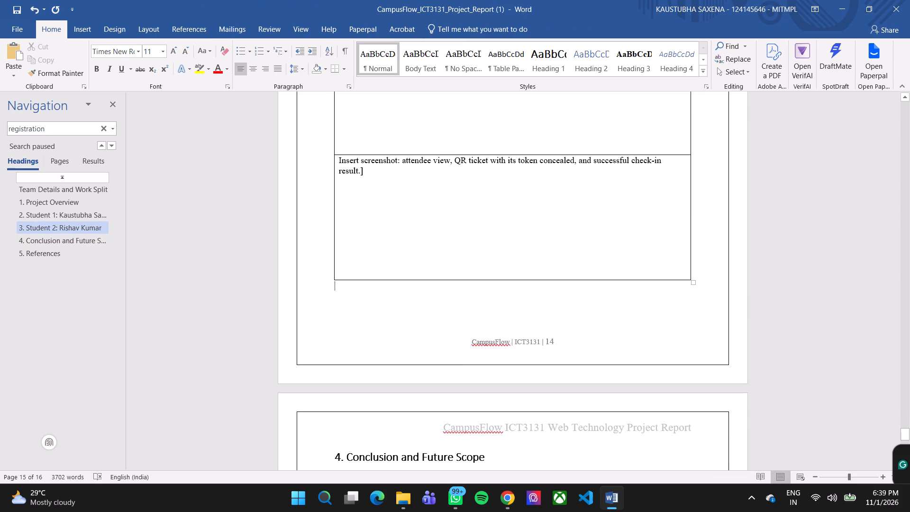
left_click(700, 269)
left_click(696, 293)
left_click(687, 255)
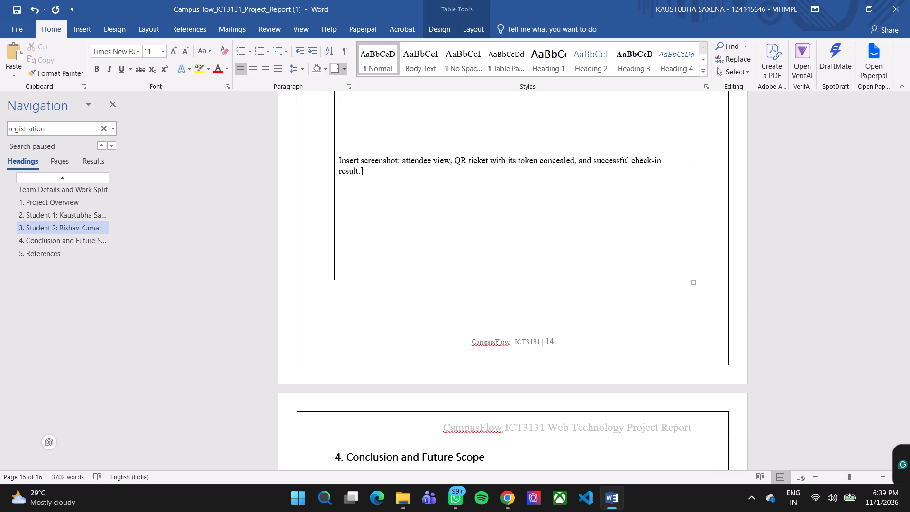
left_click(712, 270)
left_click(700, 269)
left_click(699, 280)
key("BackSpace")
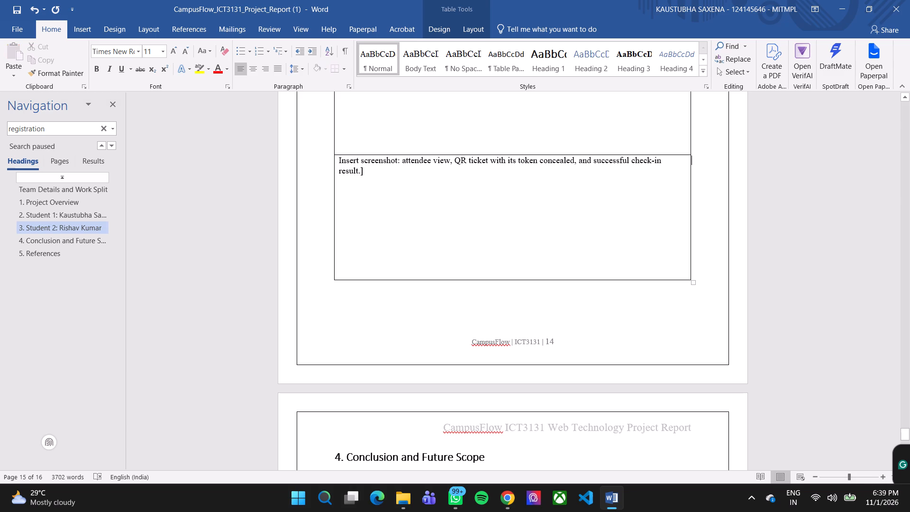
scroll(639, 264, "up", 7)
key("BackSpace")
left_click(494, 269)
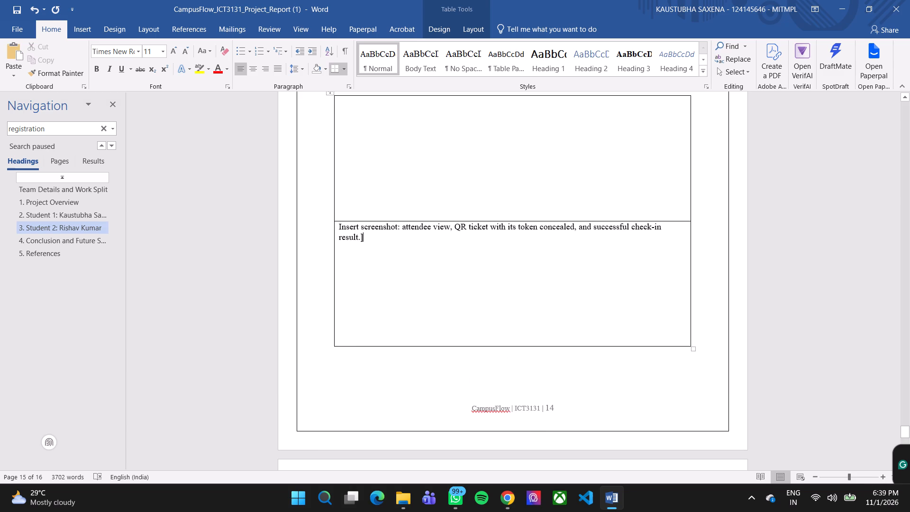
scroll(475, 274, "up", 7)
left_click(336, 233)
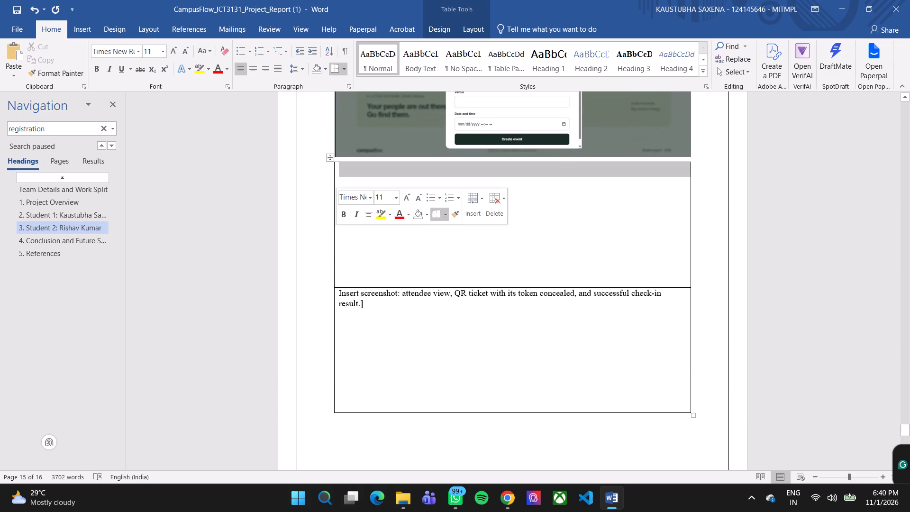
key("BackSpace")
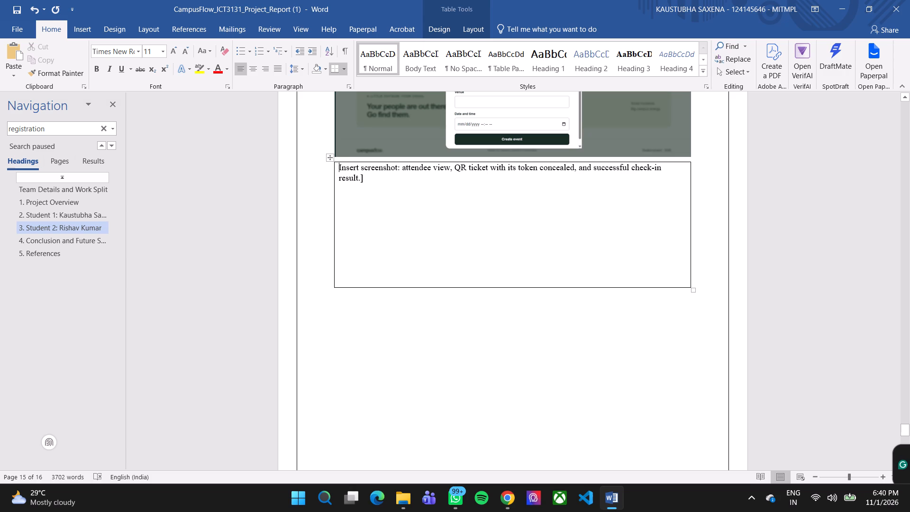
Switch to Chrome, close the blank event form, and examine the Saved events, My registrations and Explore events pages for attendee-view content.
scroll(535, 377, "up", 5)
left_click(510, 501)
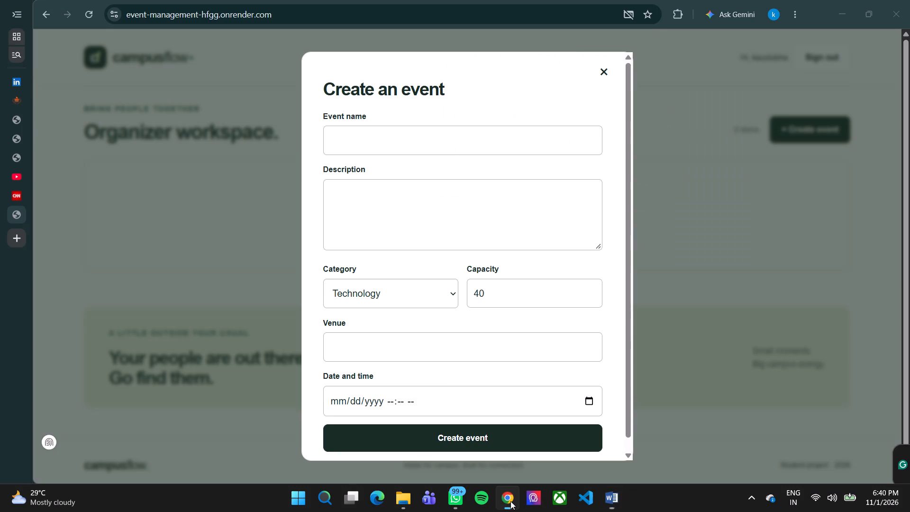
left_click(594, 80)
left_click(492, 55)
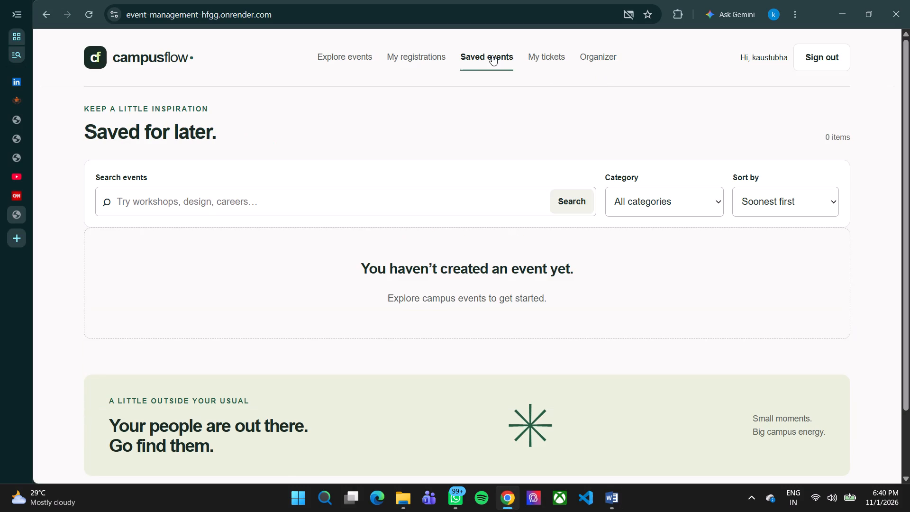
left_click(394, 61)
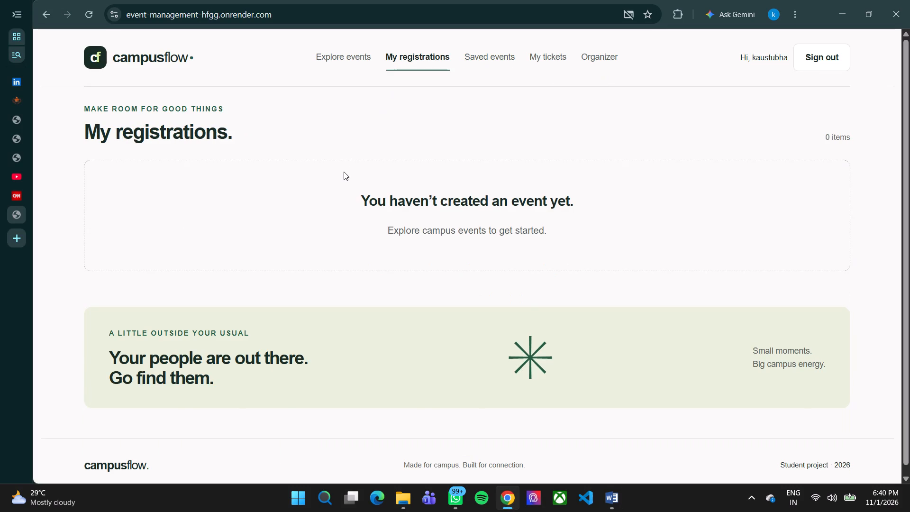
left_click(339, 62)
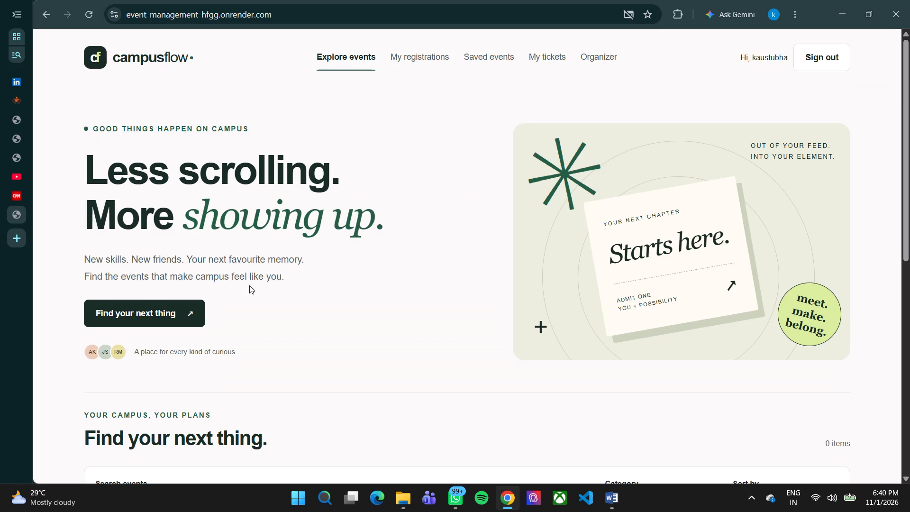
scroll(248, 290, "down", 18)
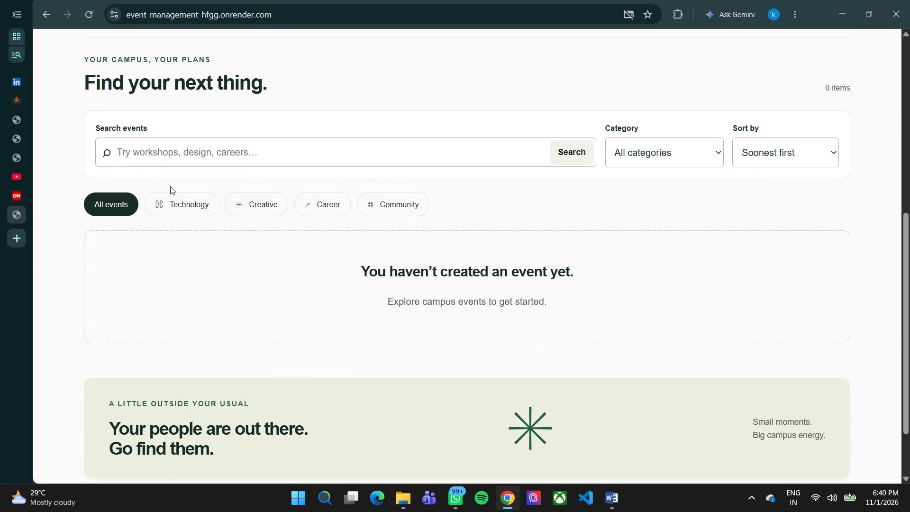
left_click(183, 208)
left_click(134, 204)
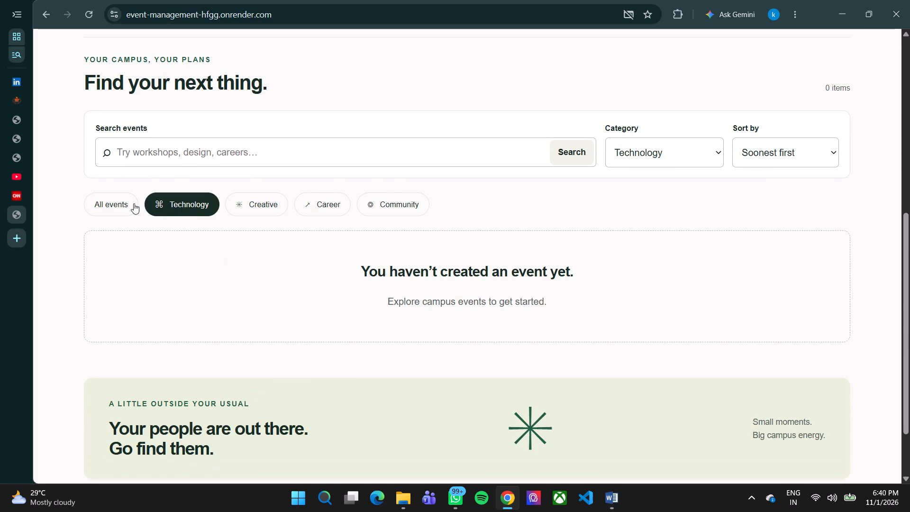
left_click(129, 203)
scroll(790, 203, "up", 20)
scroll(790, 203, "up", 2)
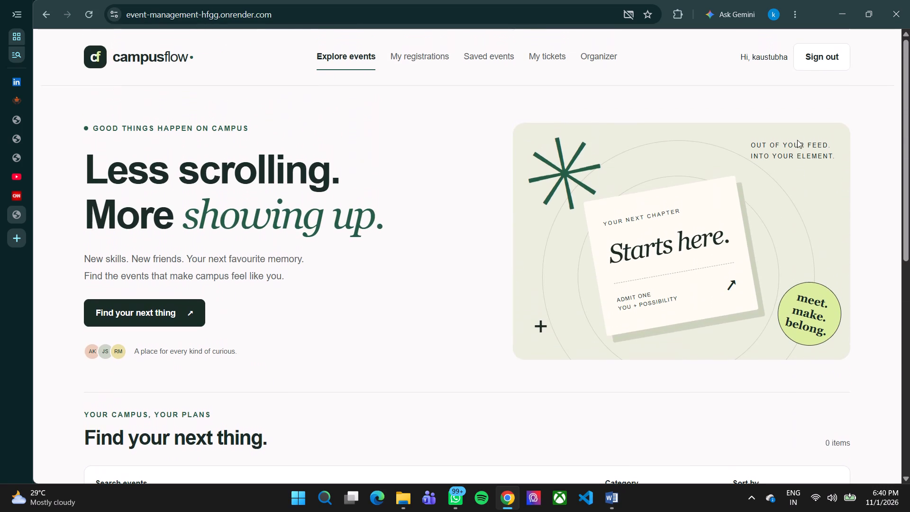
Sign out of the current CampusFlow account, try to open the sign-in form, and reload the page.
left_click(808, 67)
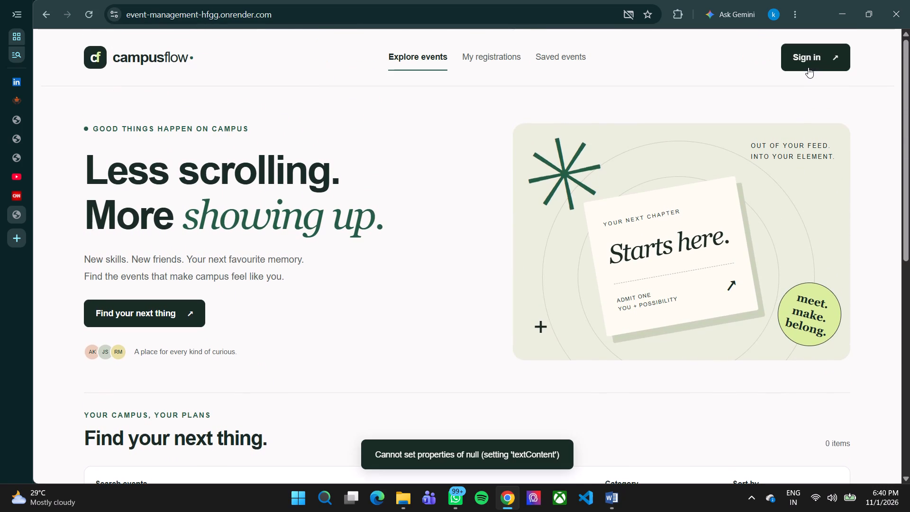
left_click(808, 67)
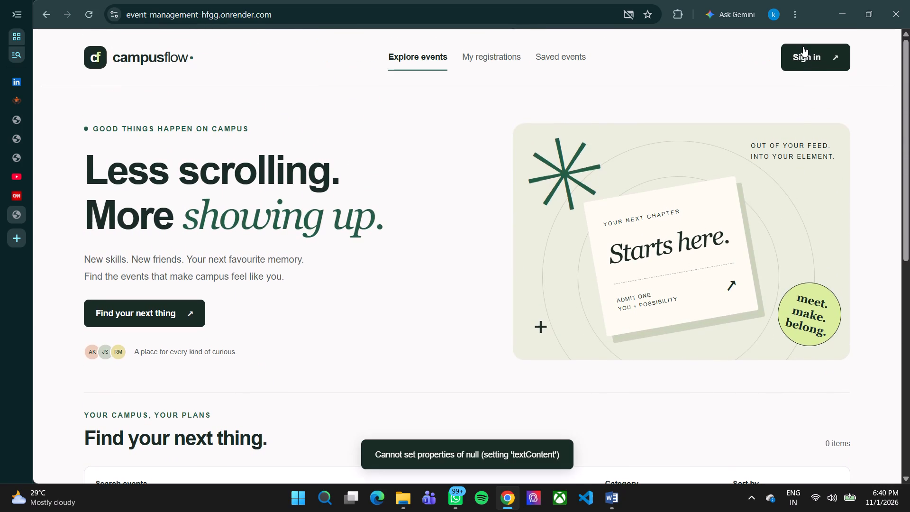
left_click(803, 46)
left_click(85, 9)
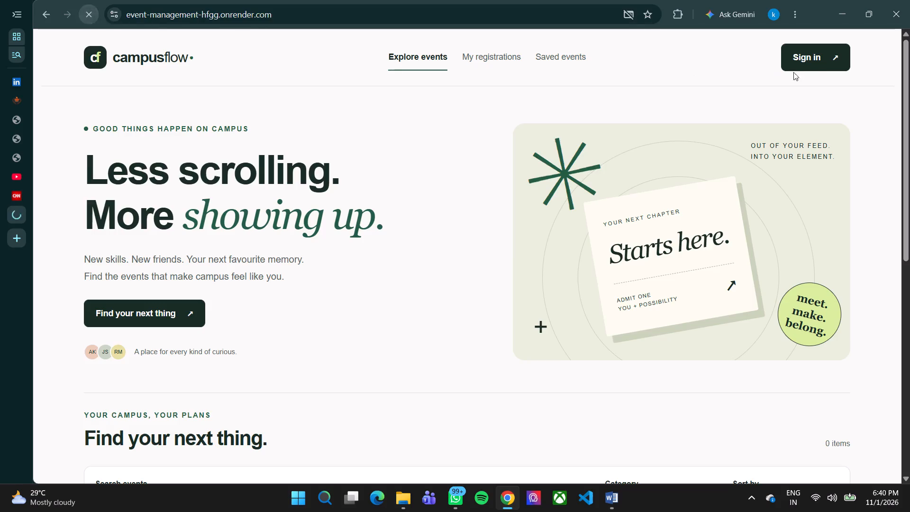
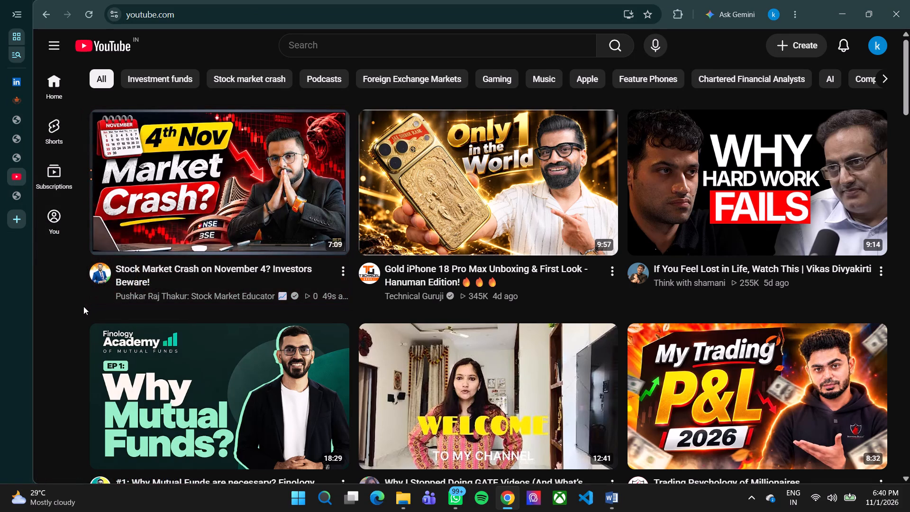
Browse the recommended videos in the YouTube home feed.
scroll(83, 306, "down", 13)
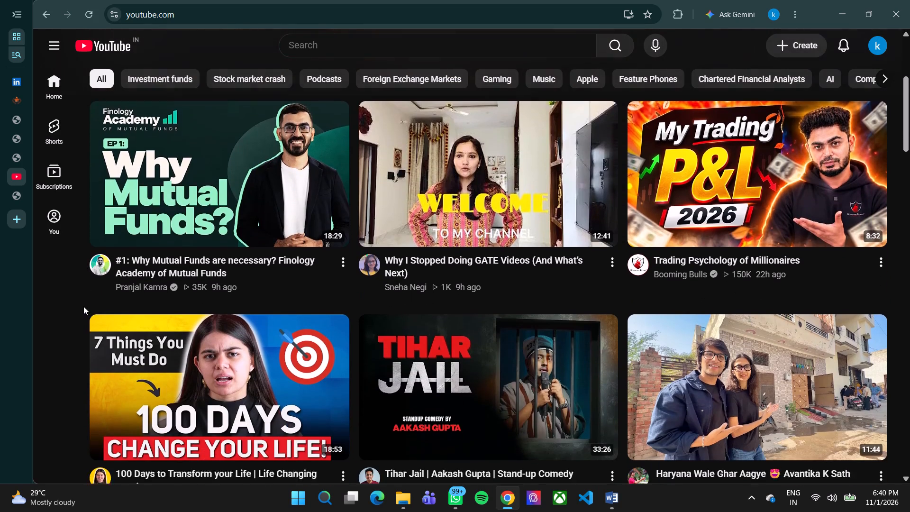
scroll(83, 306, "down", 3)
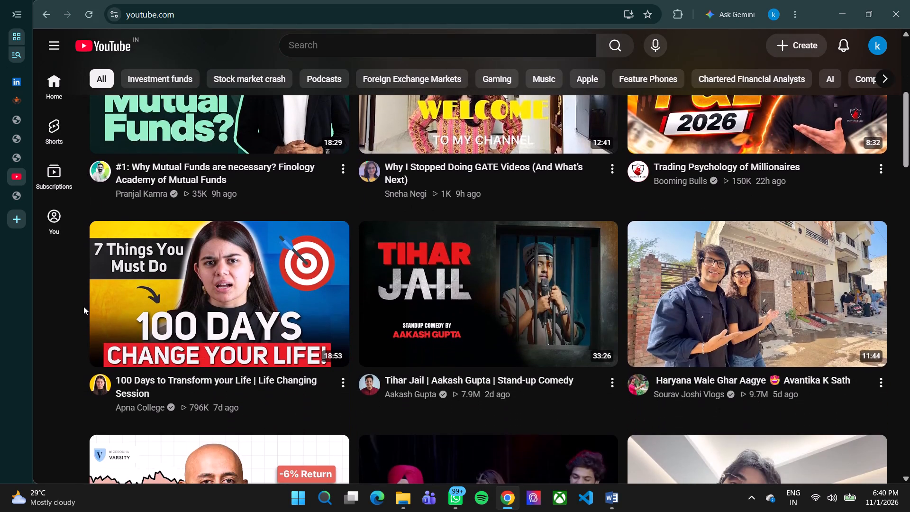
scroll(83, 306, "down", 3)
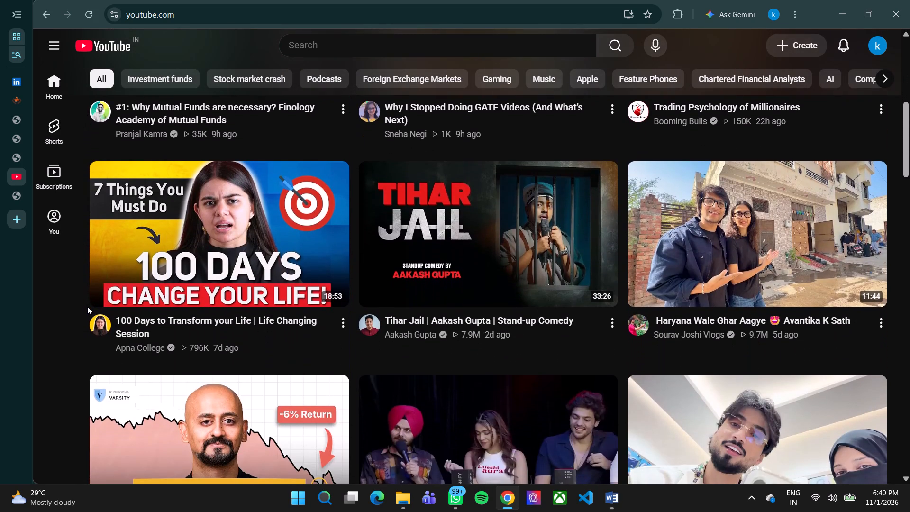
scroll(87, 306, "down", 8)
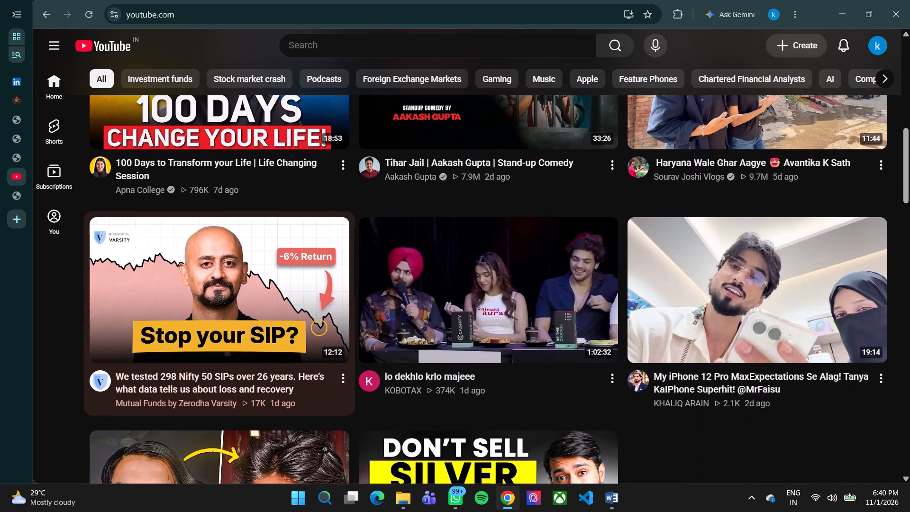
scroll(494, 292, "up", 4)
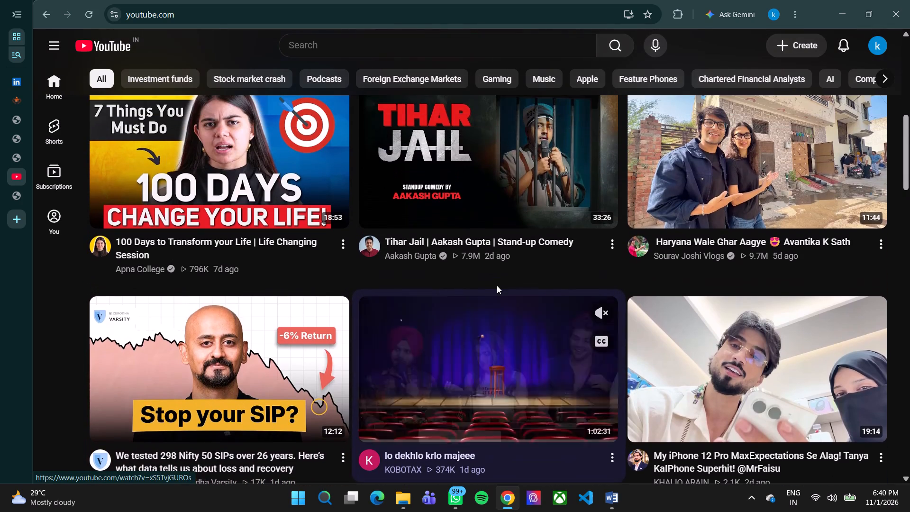
scroll(499, 278, "up", 1)
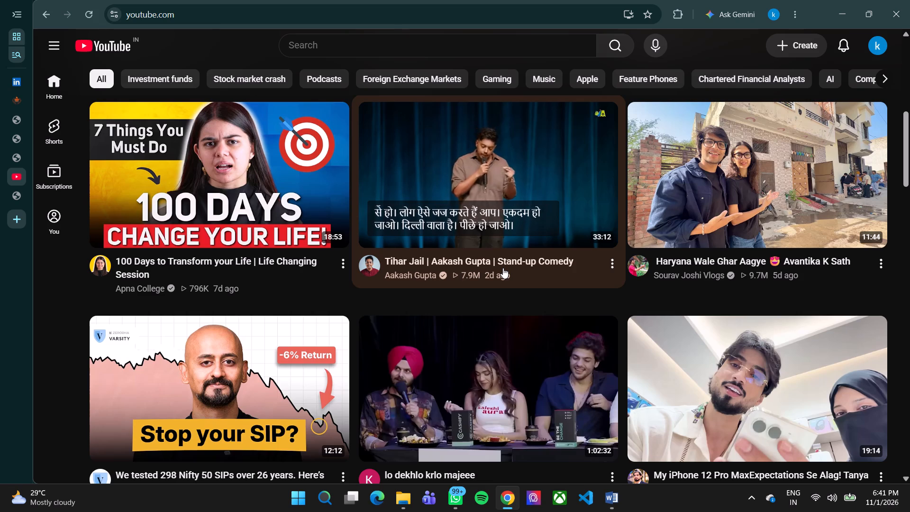
scroll(349, 263, "down", 4)
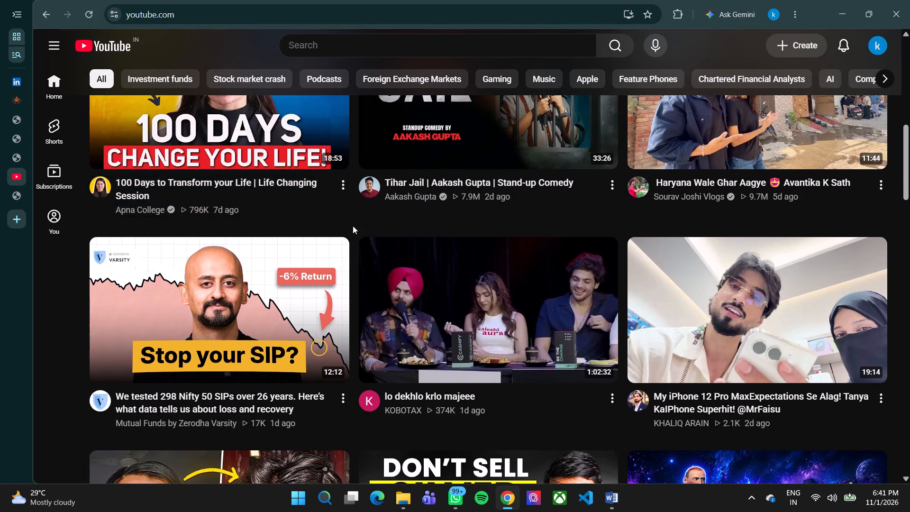
scroll(354, 209, "down", 13)
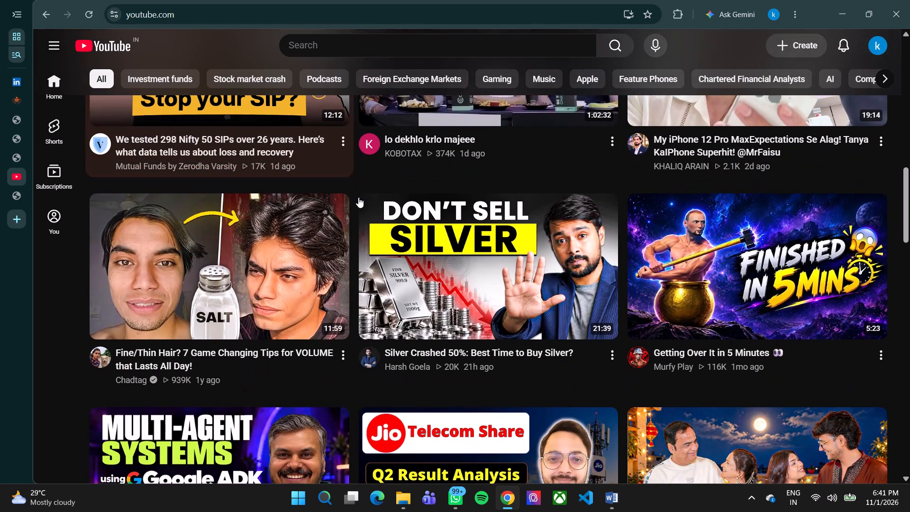
scroll(353, 185, "down", 6)
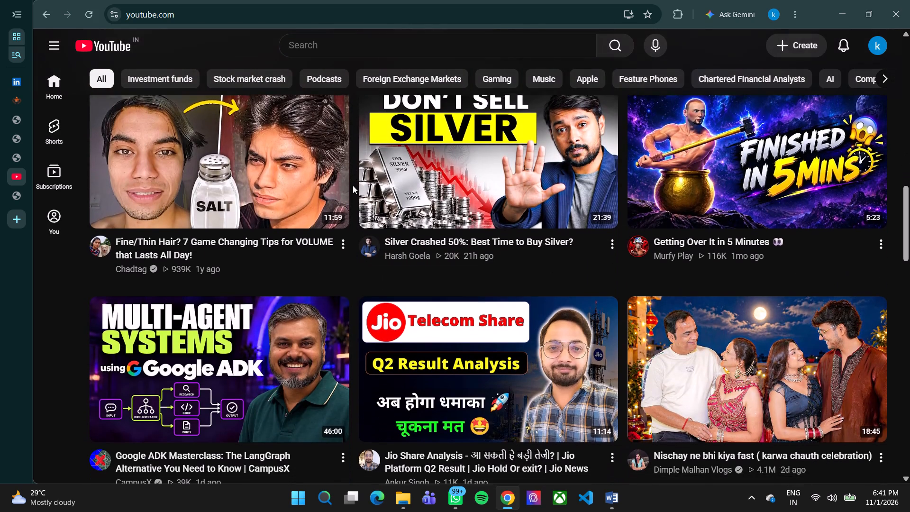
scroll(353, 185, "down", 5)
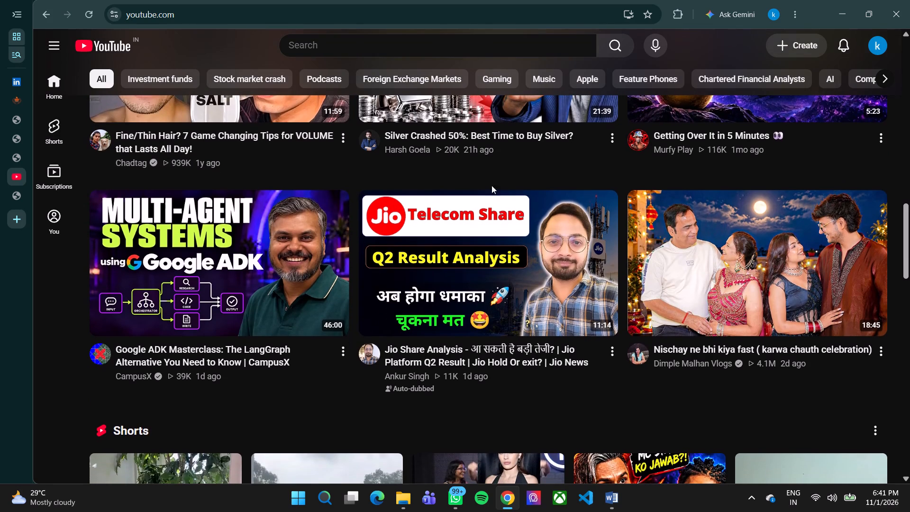
Close the YouTube tab and return to the CampusFlow Explore events page.
left_click(18, 177)
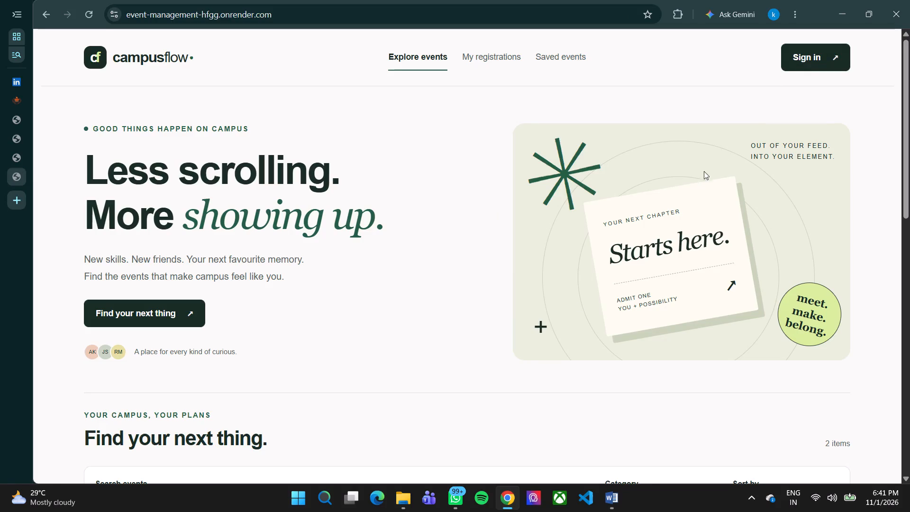
left_click(511, 457)
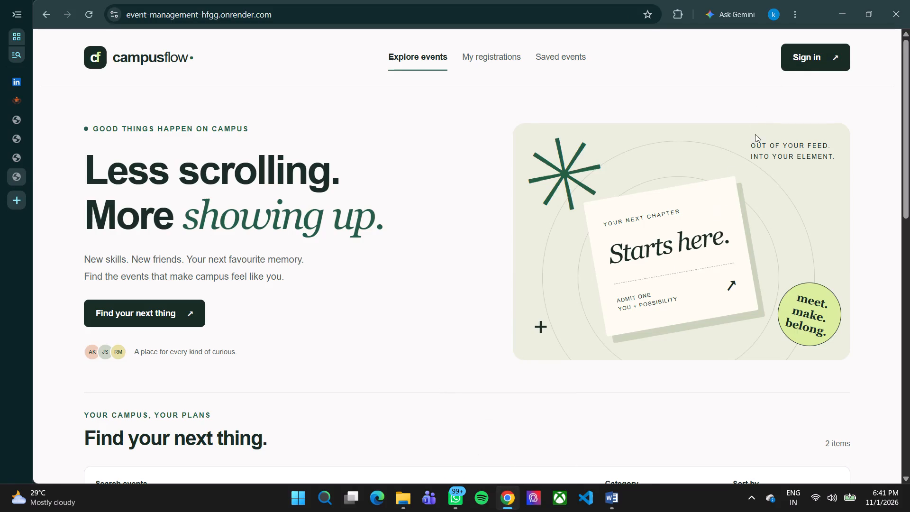
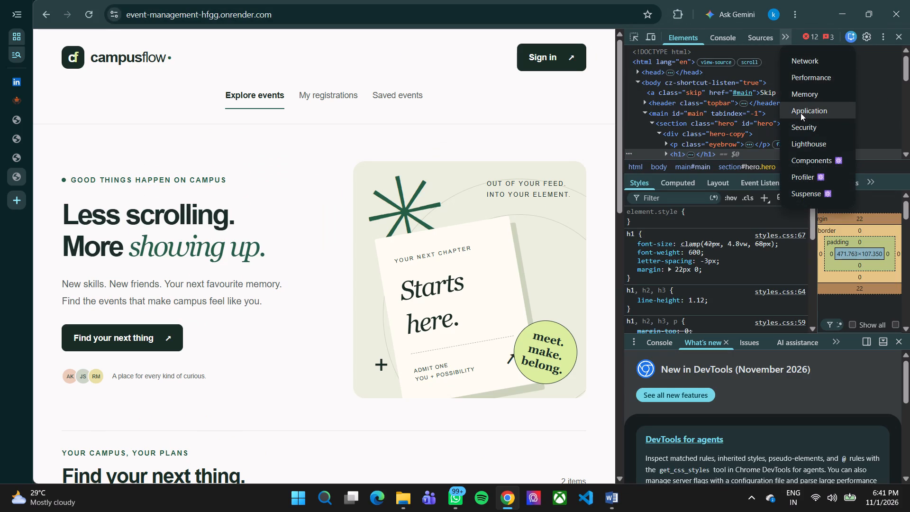
Switch the developer tools to the Network view for the CampusFlow Explore events page.
left_click(817, 61)
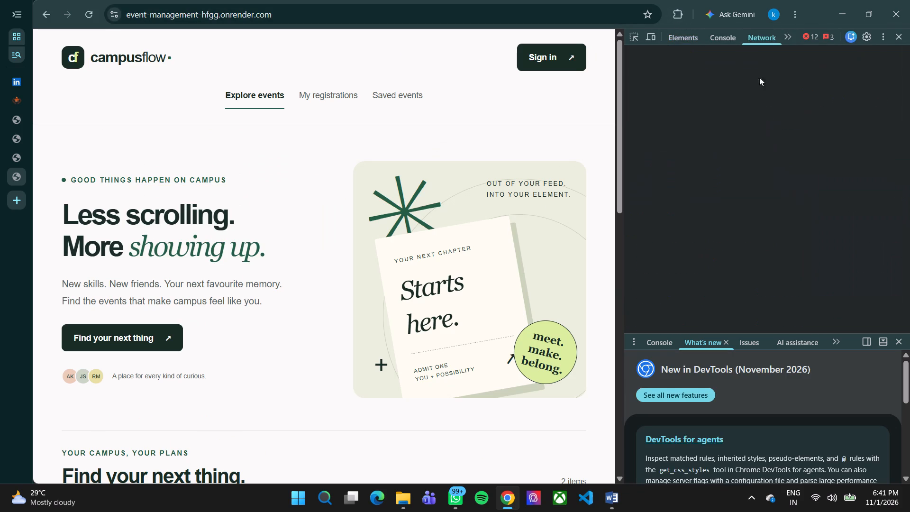
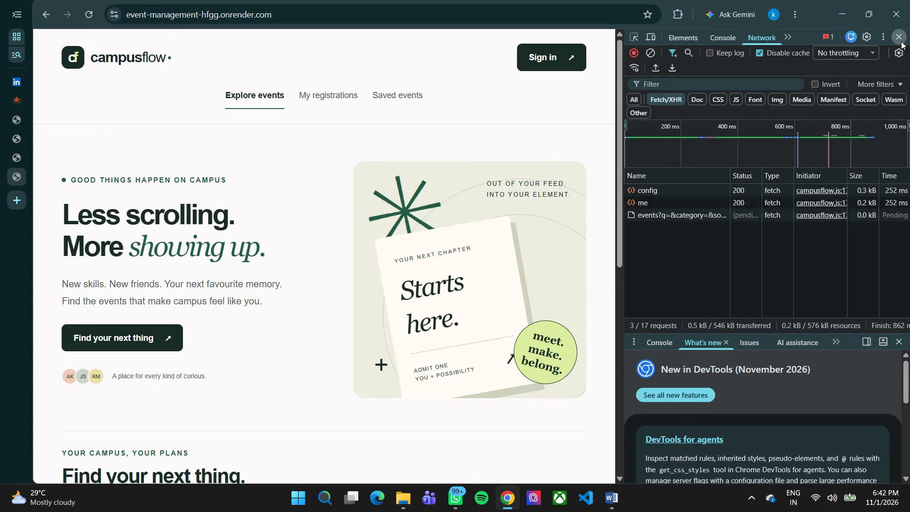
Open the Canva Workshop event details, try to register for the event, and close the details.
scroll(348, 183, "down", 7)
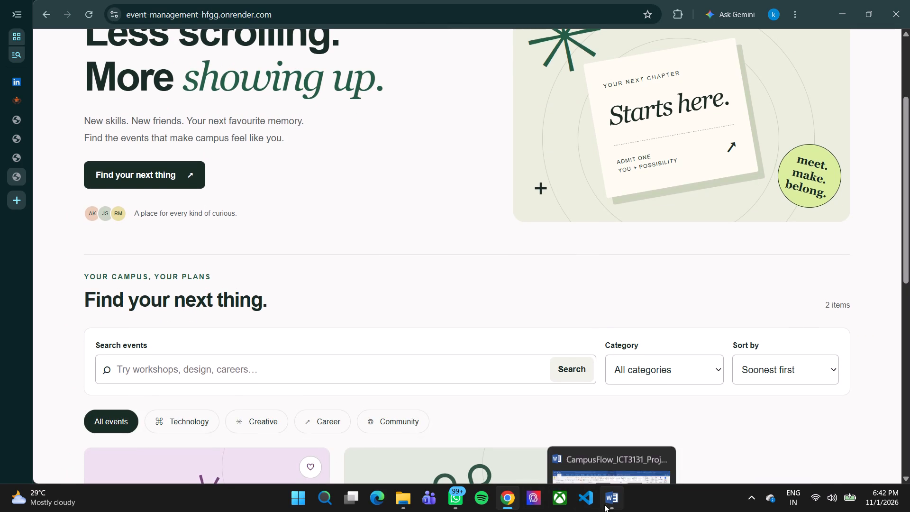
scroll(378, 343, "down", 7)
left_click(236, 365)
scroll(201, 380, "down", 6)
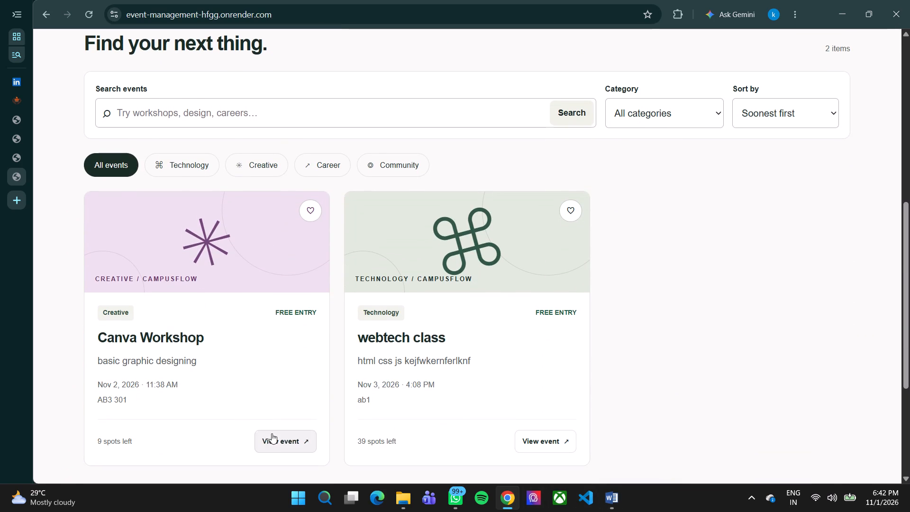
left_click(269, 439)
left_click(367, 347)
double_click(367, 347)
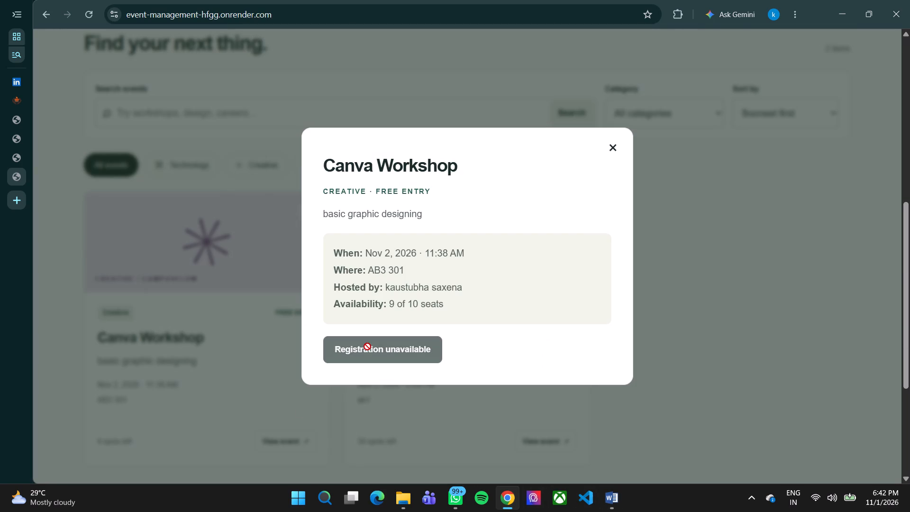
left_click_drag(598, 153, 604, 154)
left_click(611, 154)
Reload the CampusFlow Explore events page.
left_click_drag(909, 243, 909, 91)
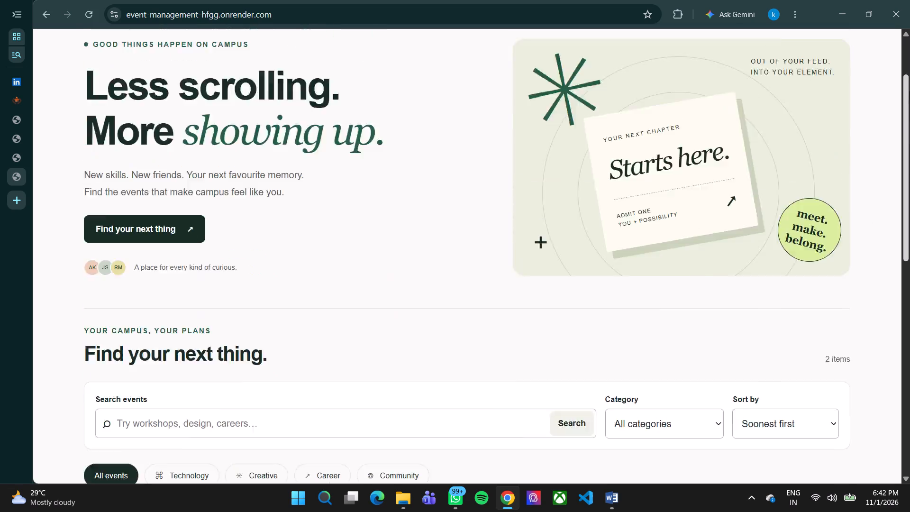
left_click_drag(909, 91, 909, 10)
left_click(93, 18)
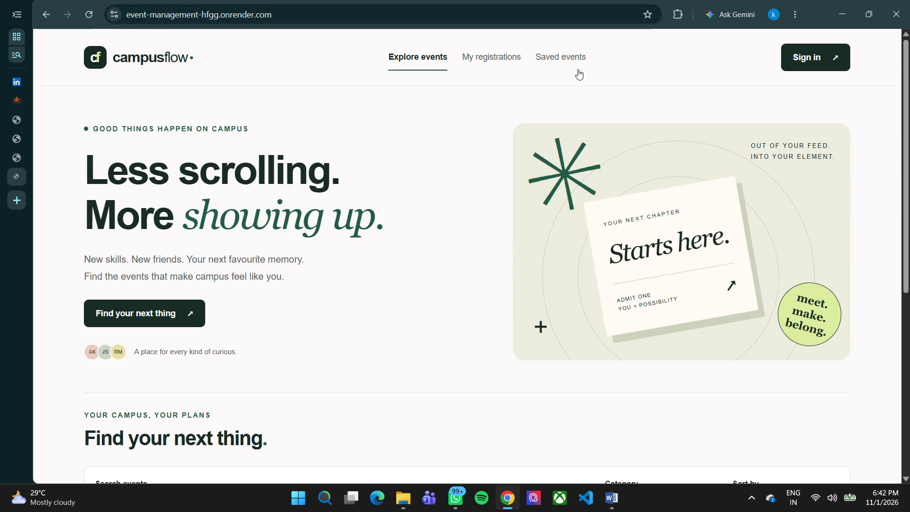
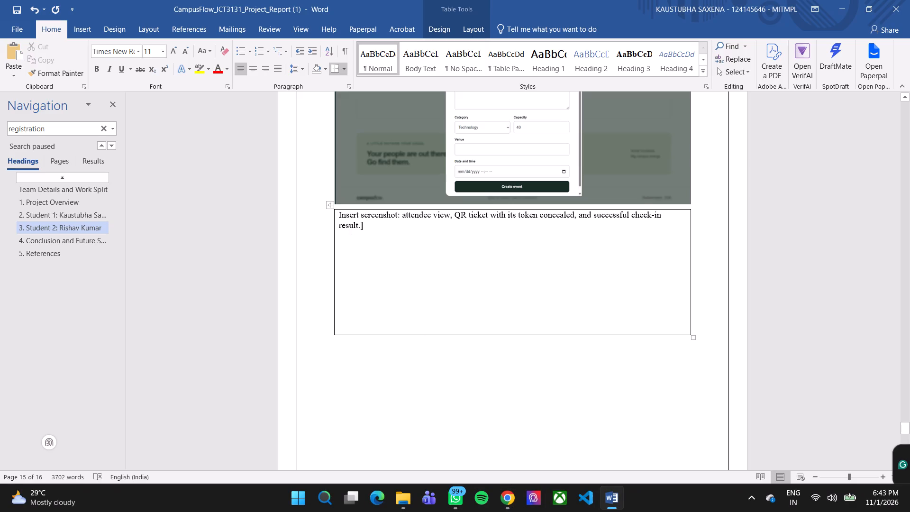
Look through the report's References, Student 1 module with section 2.4 Results, and Project Overview pages for screenshot placeholders still needing images.
scroll(734, 258, "up", 6)
left_click(858, 320)
scroll(851, 314, "up", 6)
scroll(843, 313, "down", 20)
scroll(843, 313, "down", 4)
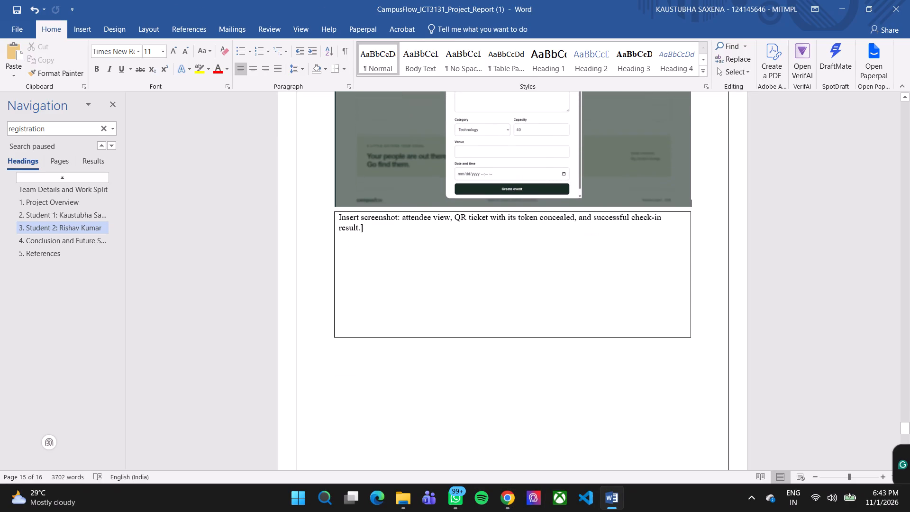
scroll(854, 331, "down", 13)
left_click_drag(906, 433, 907, 459)
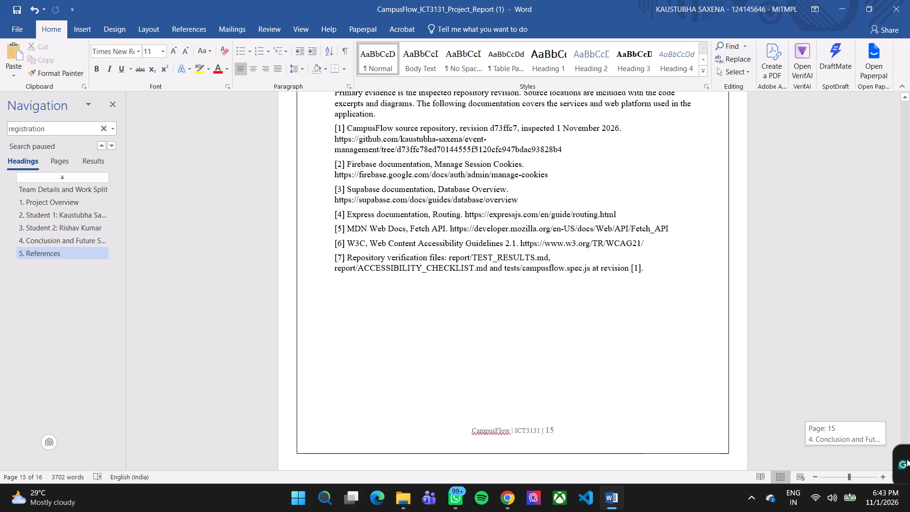
left_click_drag(907, 459, 909, 378)
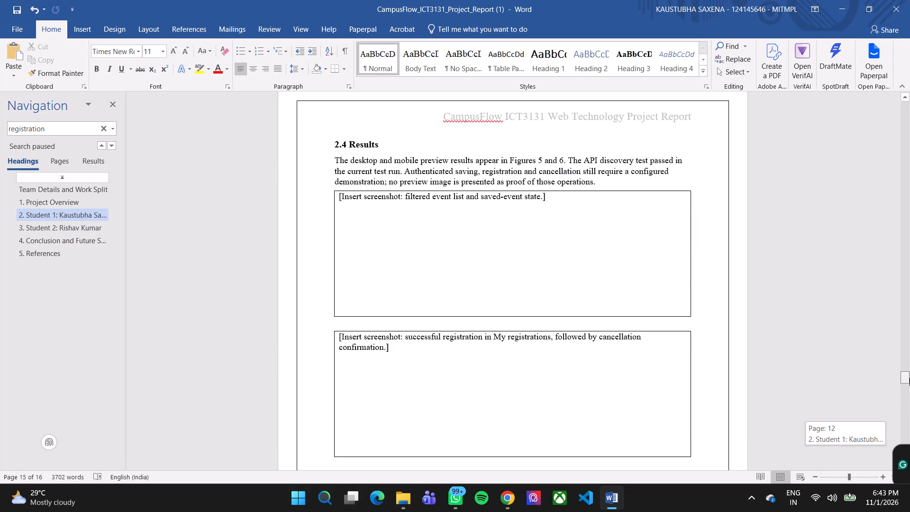
left_click_drag(909, 378, 909, 367)
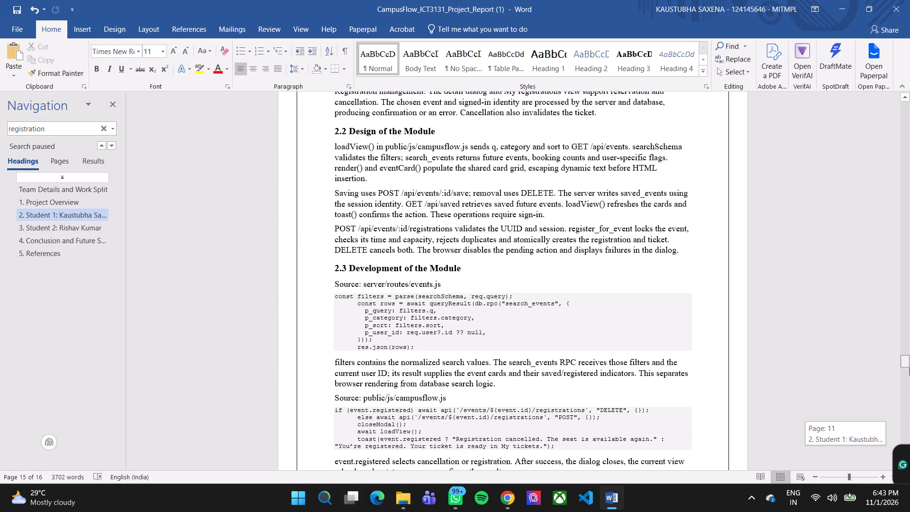
left_click_drag(909, 367, 909, 376)
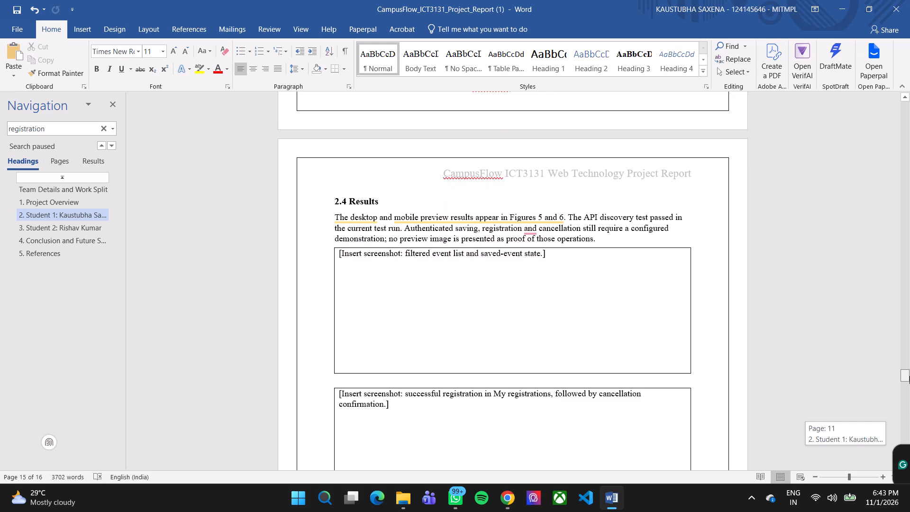
left_click_drag(909, 376, 909, 379)
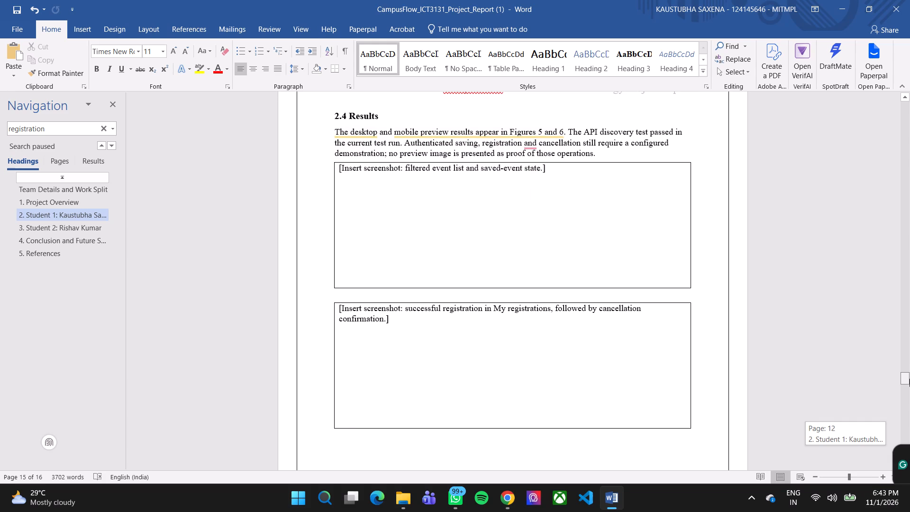
left_click_drag(909, 379, 909, 362)
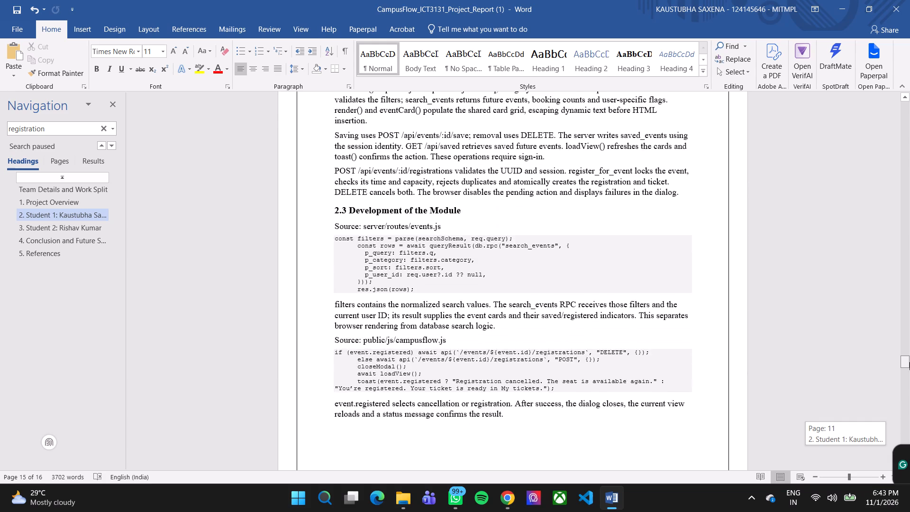
left_click_drag(909, 362, 909, 322)
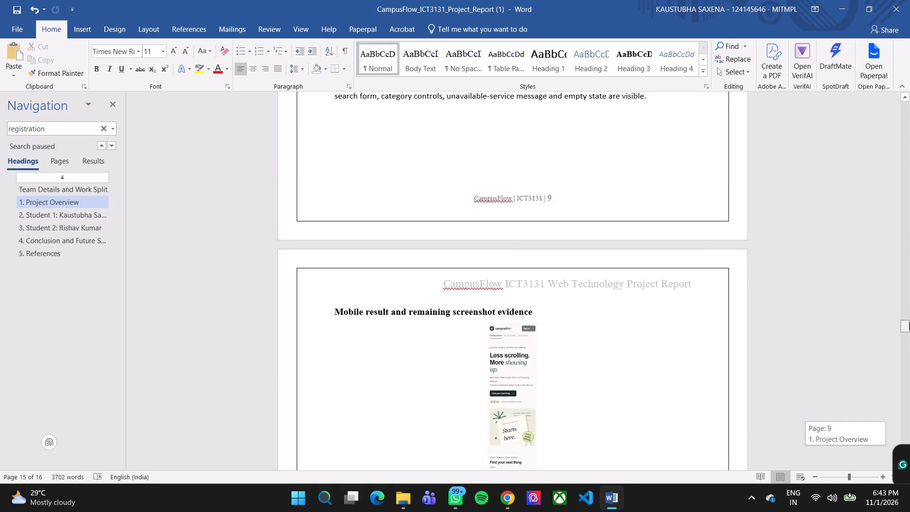
left_click_drag(909, 322, 906, 269)
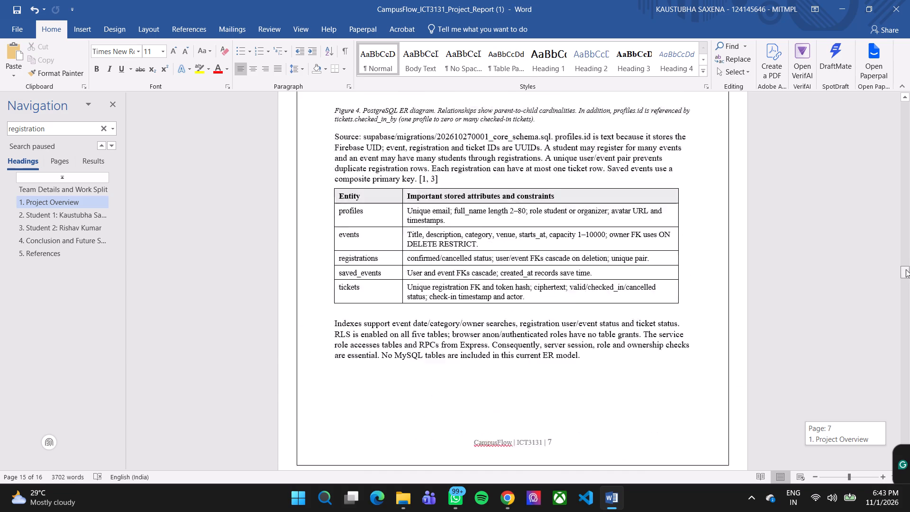
left_click_drag(906, 269, 909, 359)
Switch to the Chrome browser.
left_click(515, 499)
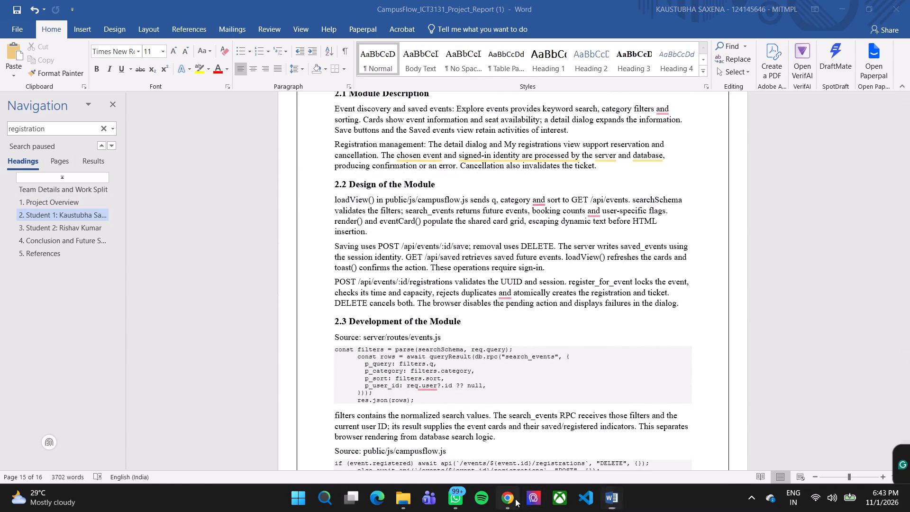
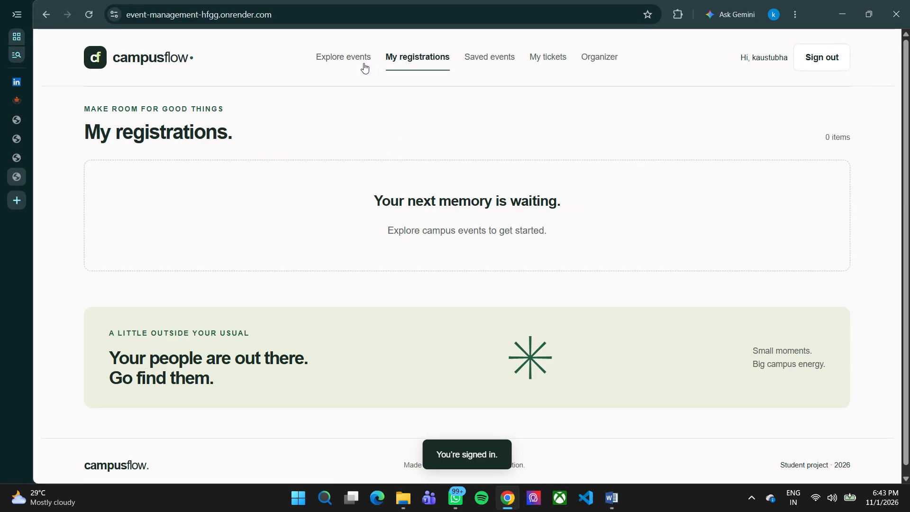
Capture a screenshot of the Explore events listing with all event categories shown, after trying the Technology filter.
left_click(358, 59)
scroll(344, 253, "down", 13)
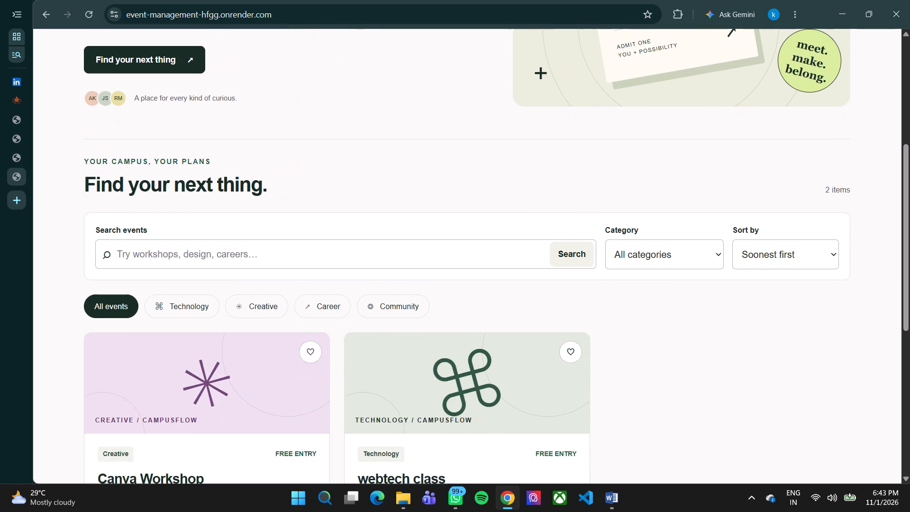
scroll(341, 256, "down", 6)
left_click(186, 181)
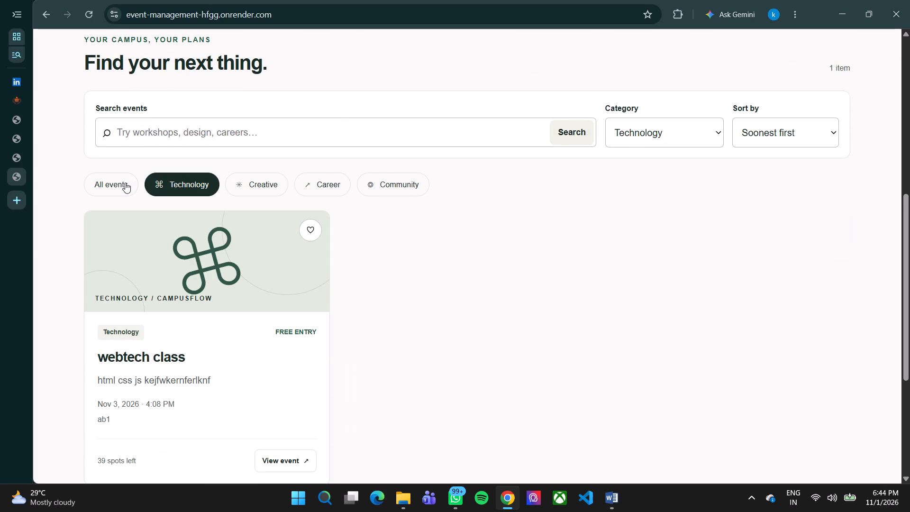
left_click(125, 183)
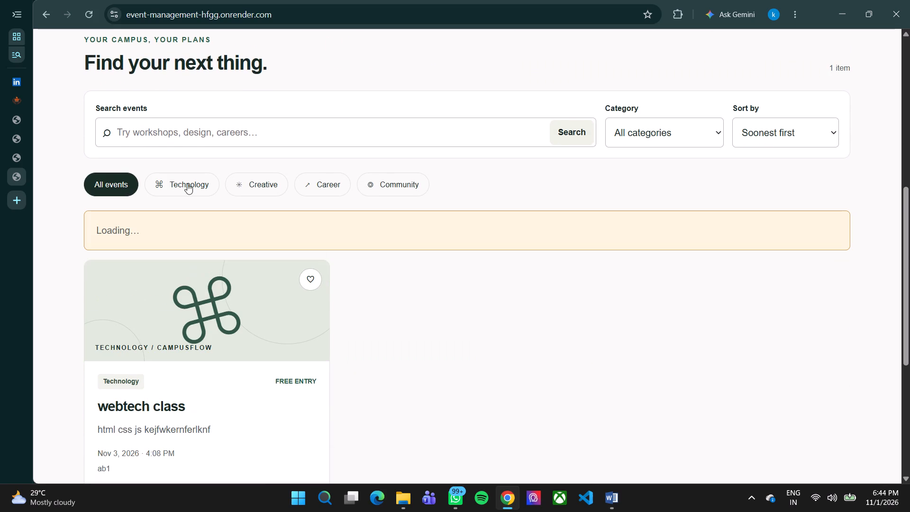
scroll(313, 185, "down", 1)
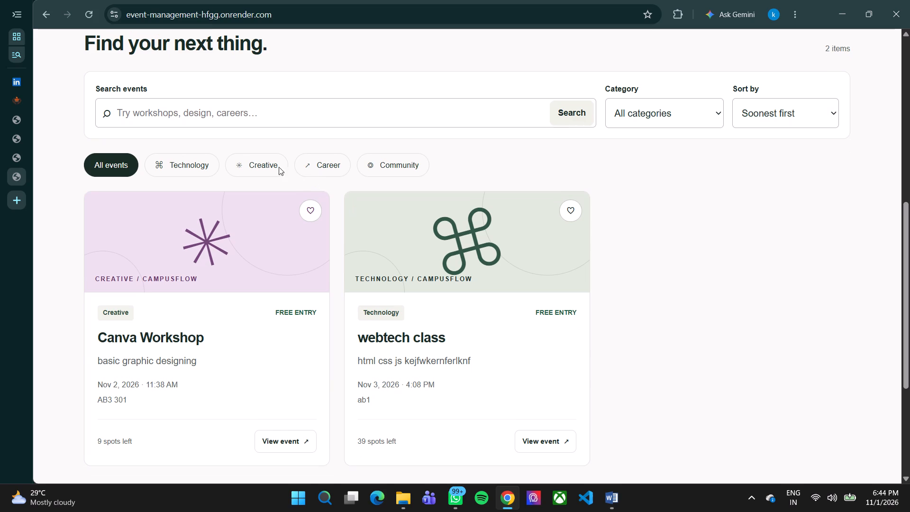
key("Print")
left_click_drag(30, 29, 228, 139)
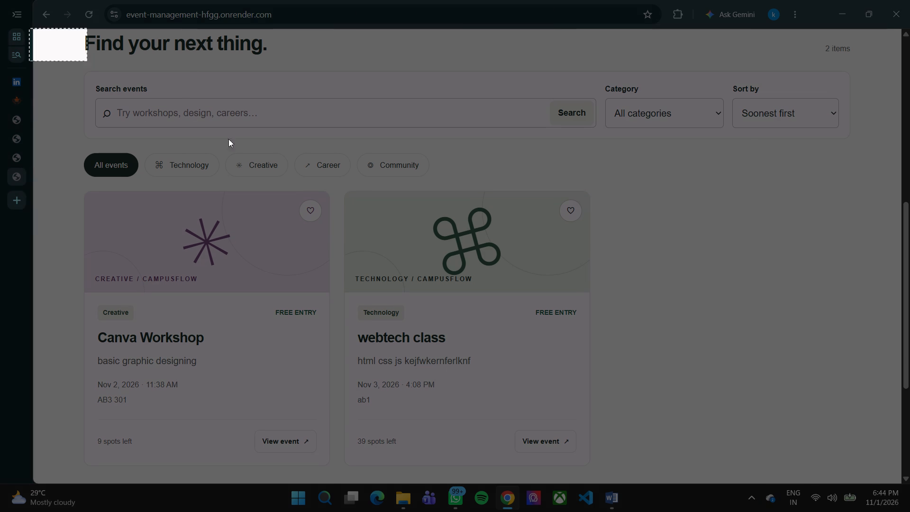
left_click_drag(228, 139, 901, 482)
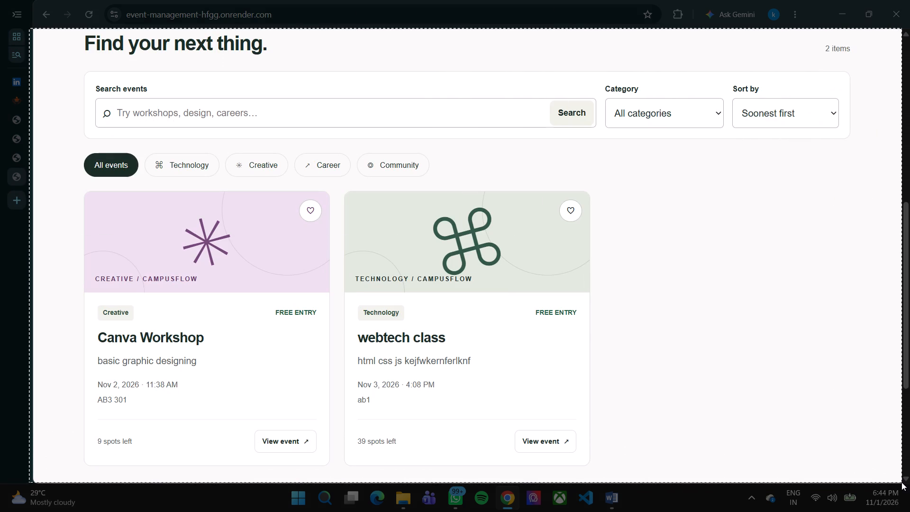
left_click_drag(901, 482, 901, 482)
Save the Canva Workshop event for later from the Explore events listing.
scroll(585, 294, "up", 7)
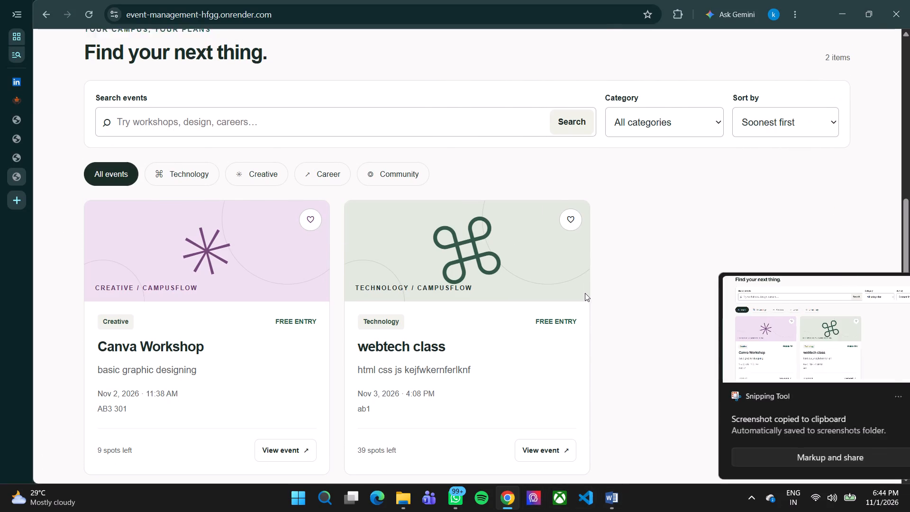
left_click(309, 348)
scroll(387, 299, "up", 7)
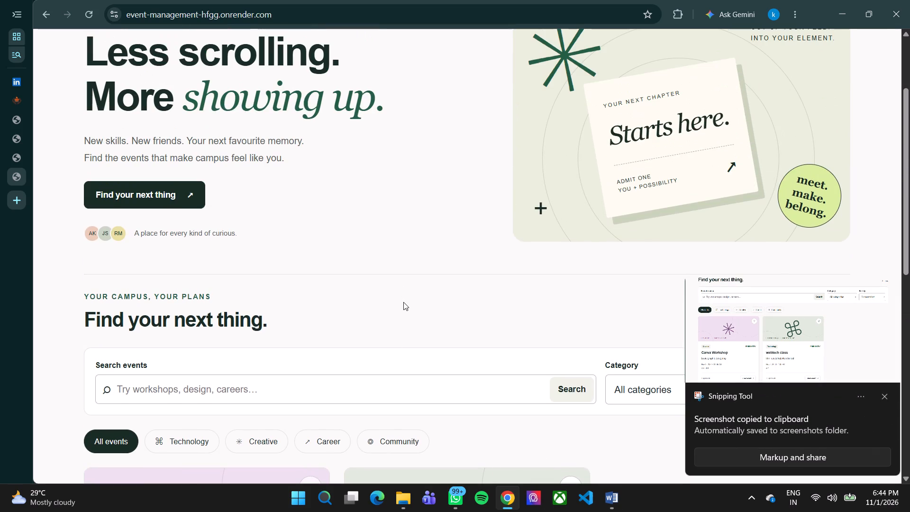
scroll(403, 307, "down", 3)
scroll(434, 265, "up", 5)
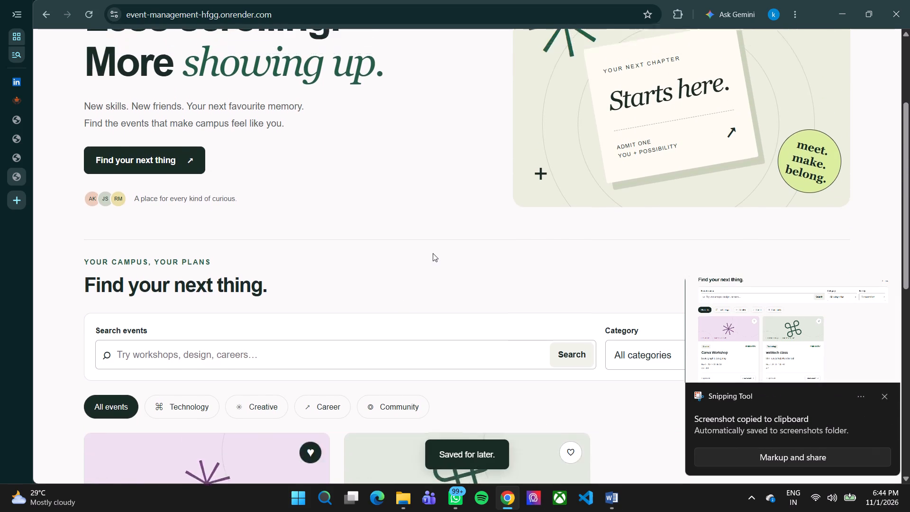
scroll(435, 263, "down", 5)
scroll(438, 270, "up", 18)
Check My registrations, return to Explore events and register for the Canva Workshop event.
left_click(423, 60)
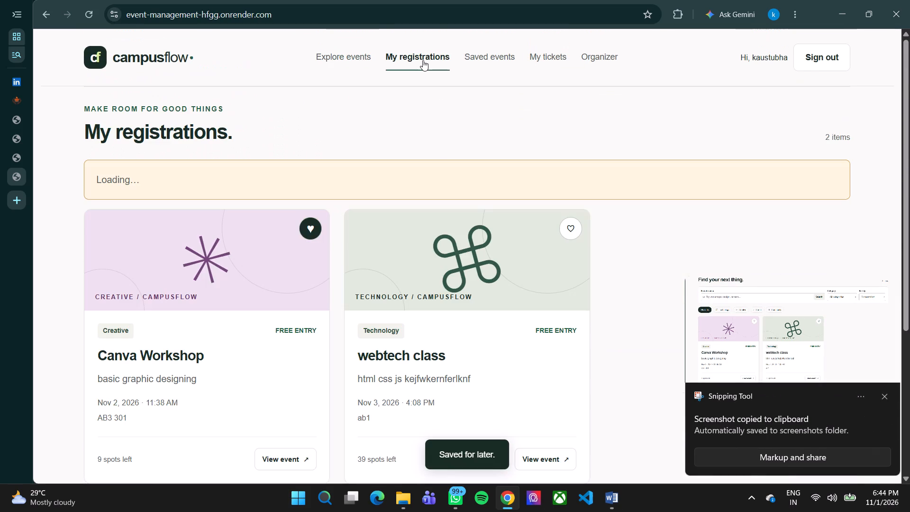
scroll(367, 222, "down", 6)
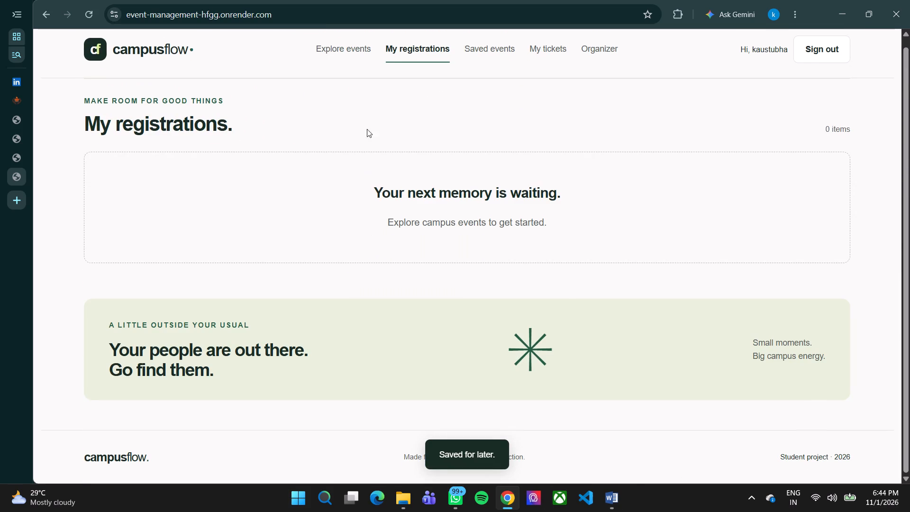
left_click(349, 53)
scroll(254, 317, "down", 14)
left_click(199, 366)
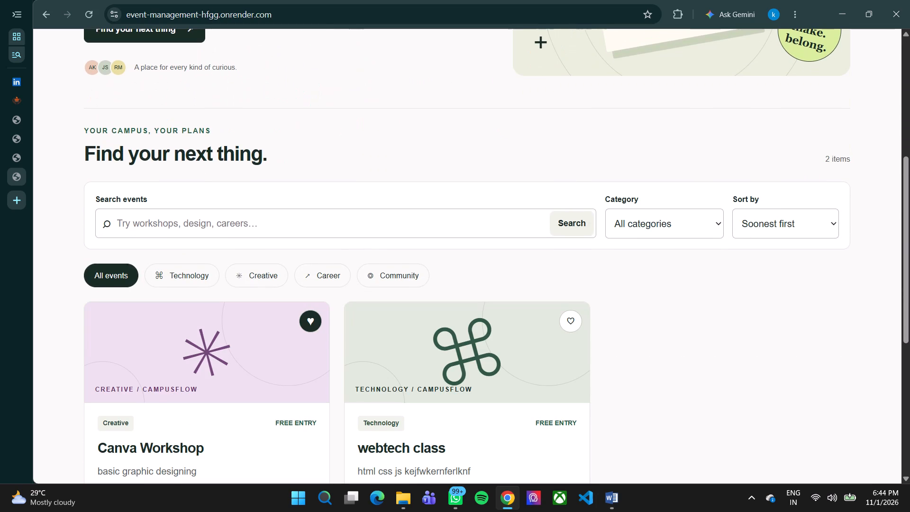
scroll(220, 383, "down", 6)
left_click(281, 436)
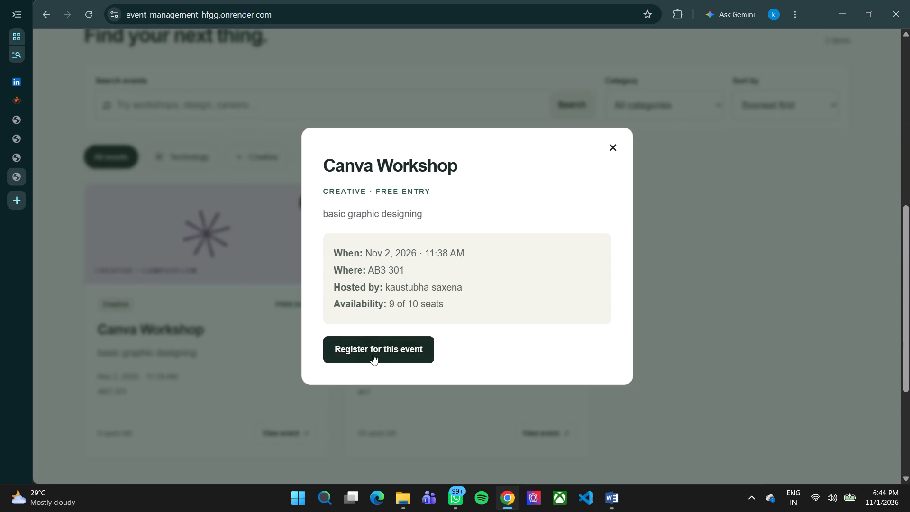
left_click(373, 355)
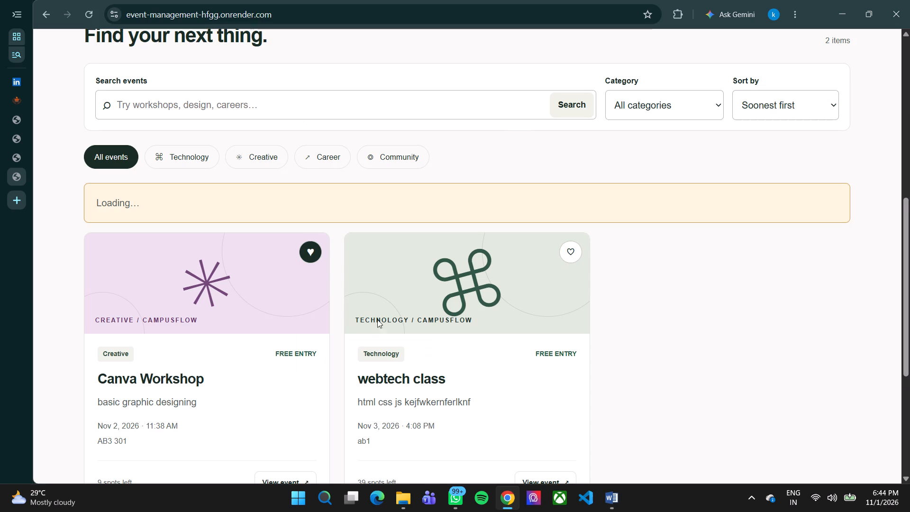
scroll(342, 266, "up", 20)
scroll(342, 266, "up", 2)
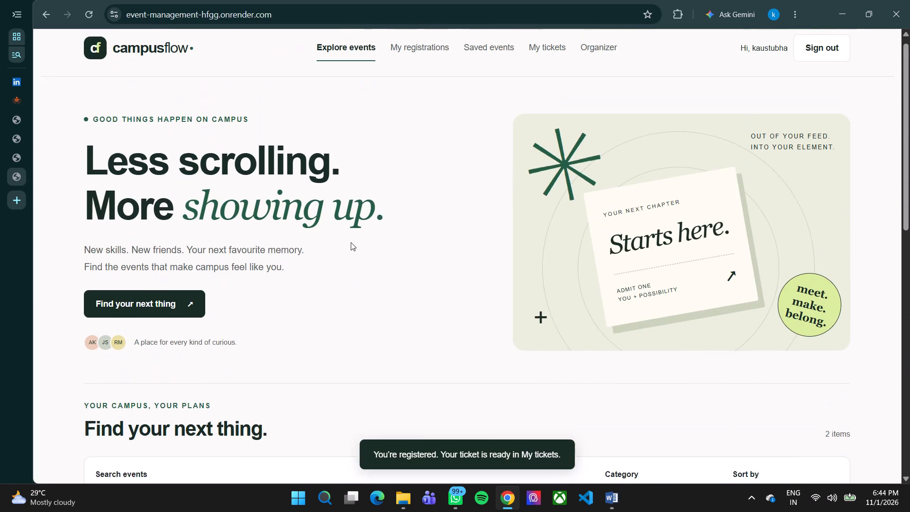
scroll(351, 242, "up", 4)
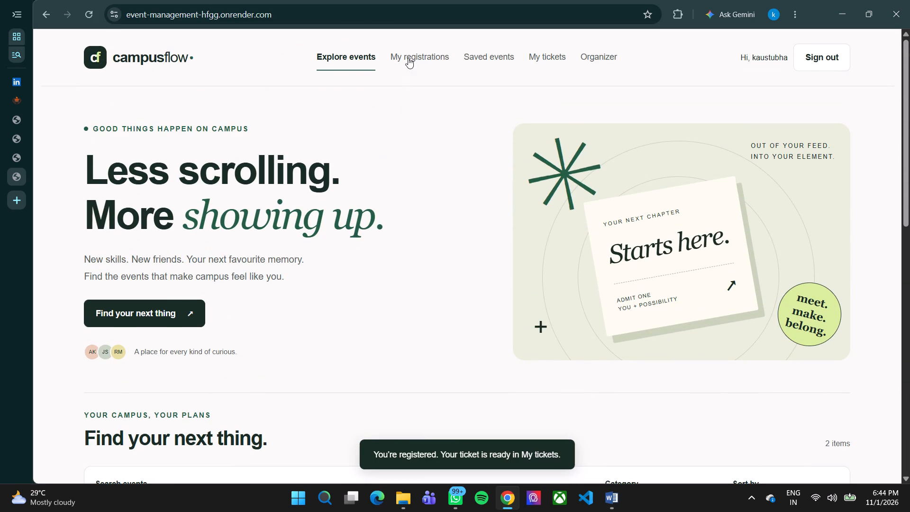
left_click_drag(408, 58, 538, 60)
left_click(538, 60)
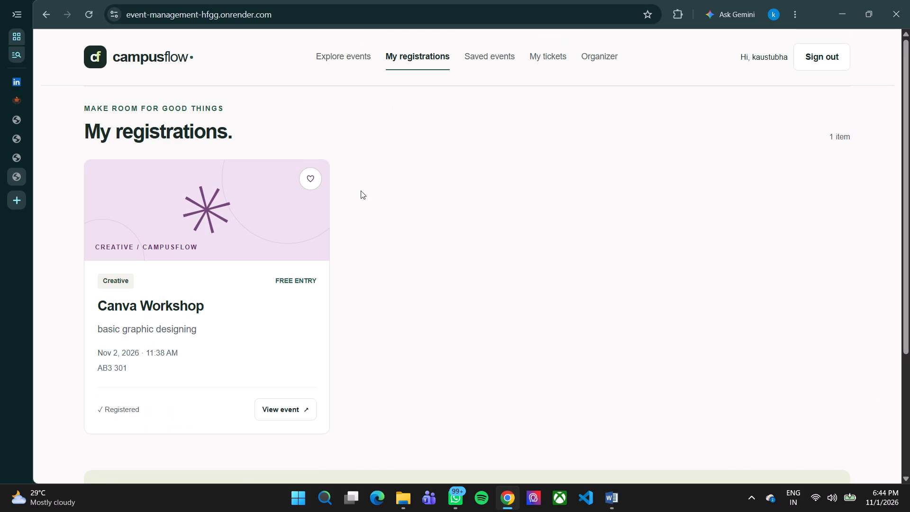
left_click(288, 406)
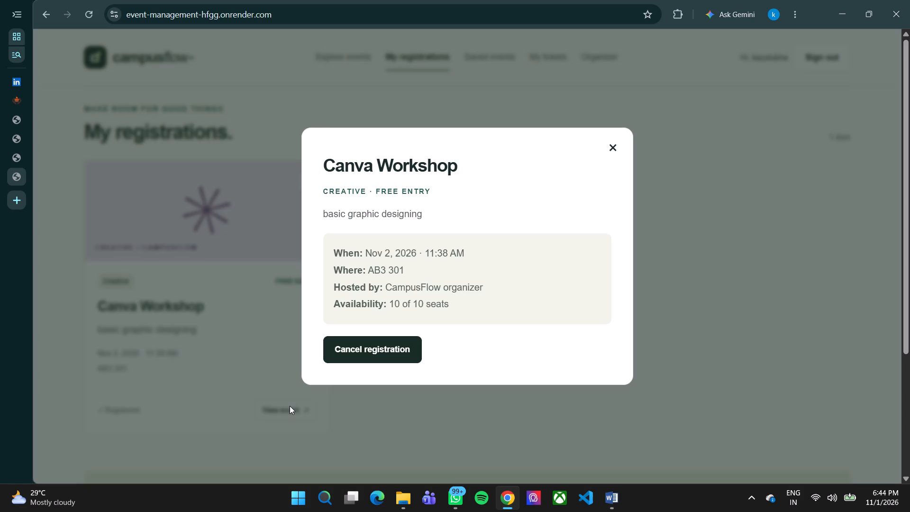
left_click(610, 146)
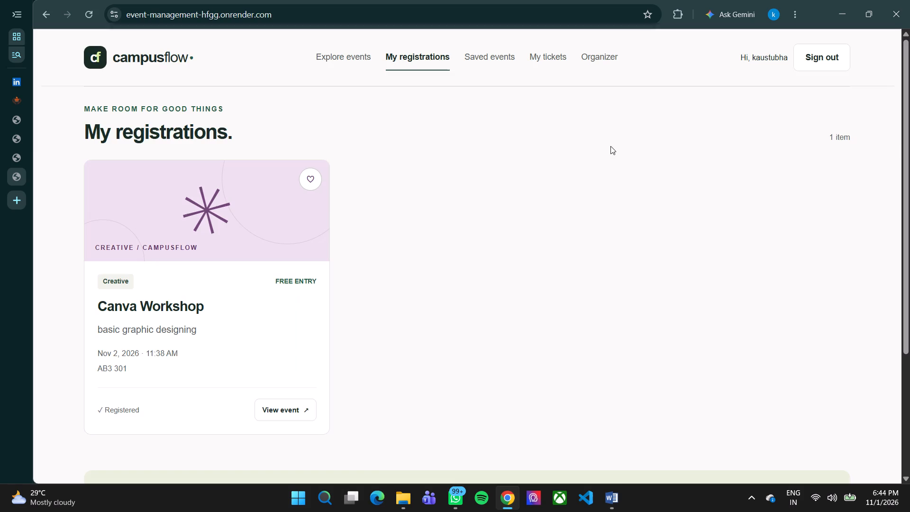
key("Print")
left_click_drag(33, 29, 814, 411)
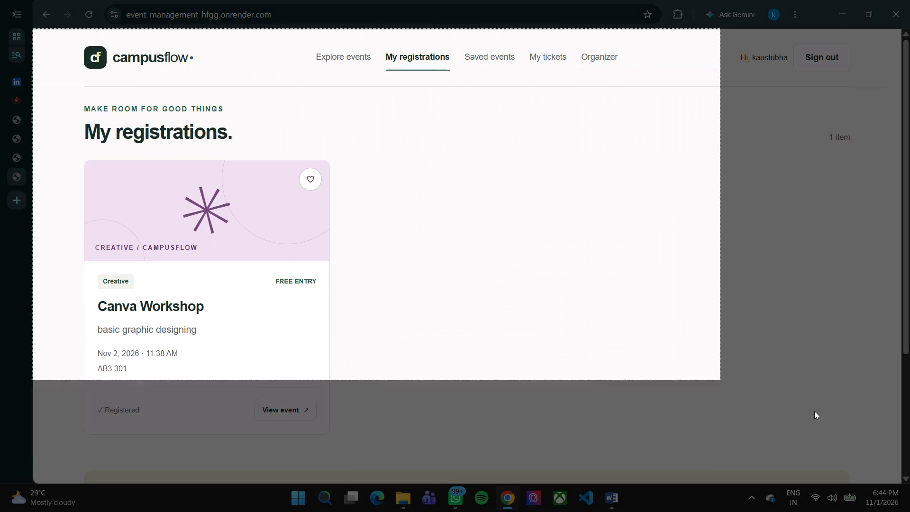
left_click_drag(814, 411, 901, 485)
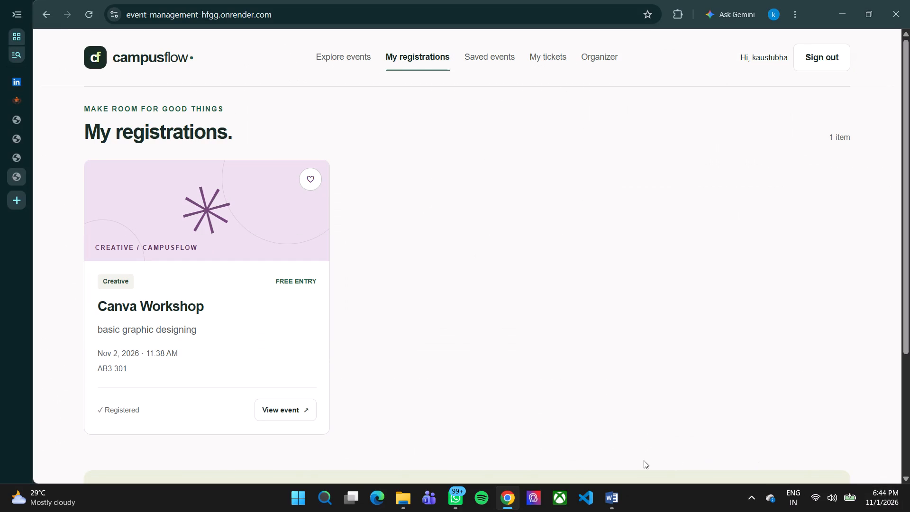
Switch to the Word report, dismiss the screenshot notification and go to the screenshot placeholders in section 2.4 Results.
left_click(605, 494)
scroll(438, 335, "down", 8)
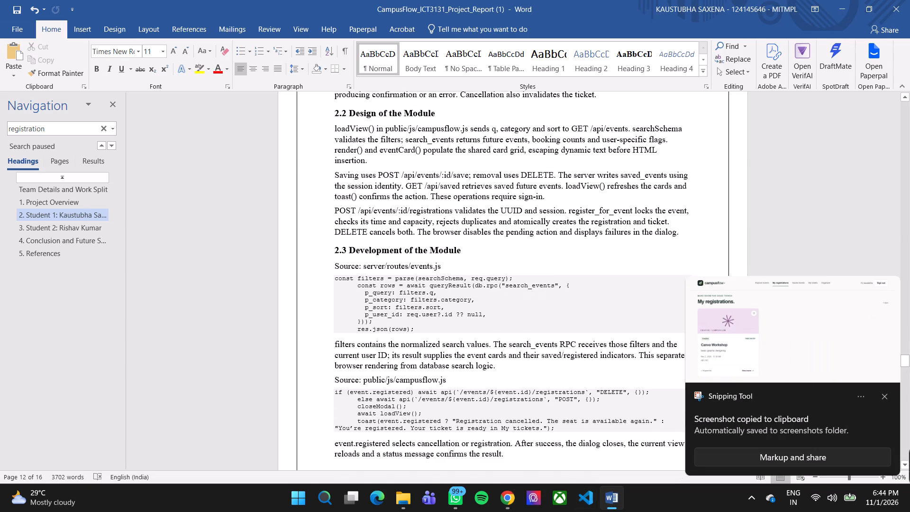
scroll(441, 333, "down", 20)
scroll(441, 333, "down", 18)
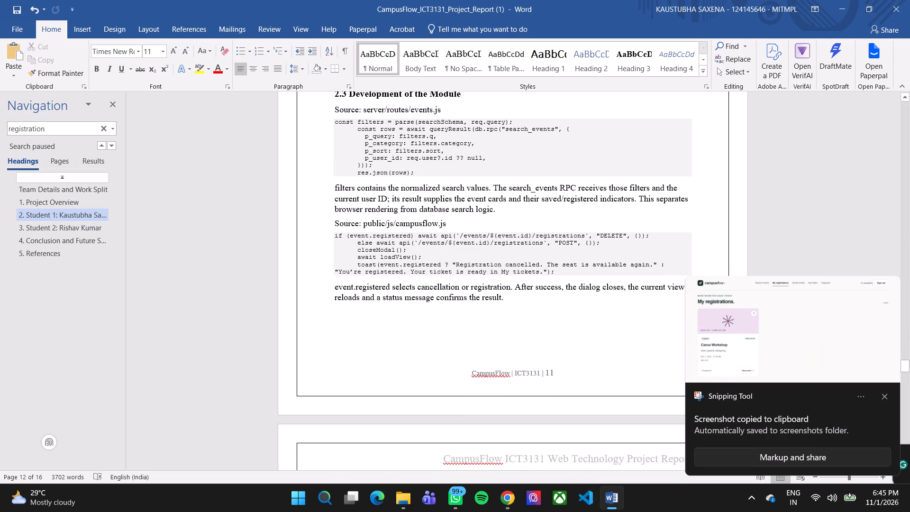
left_click(889, 398)
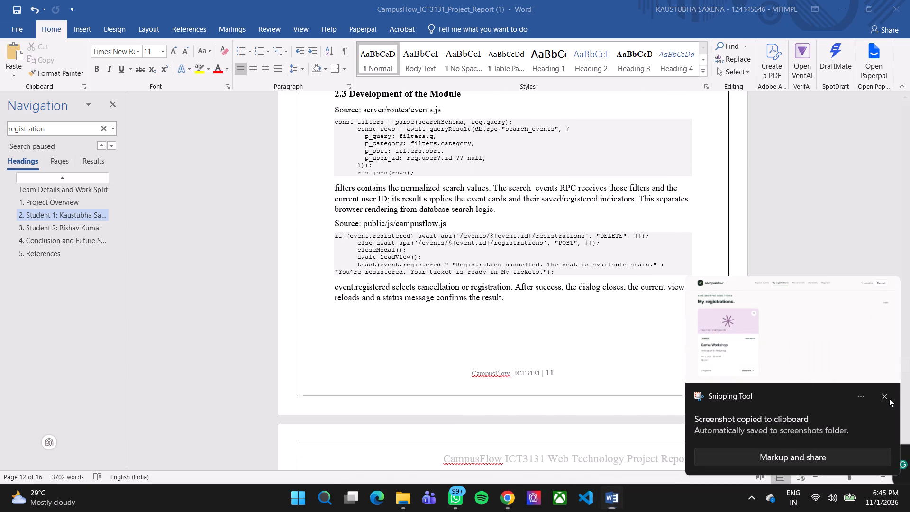
left_click(840, 234)
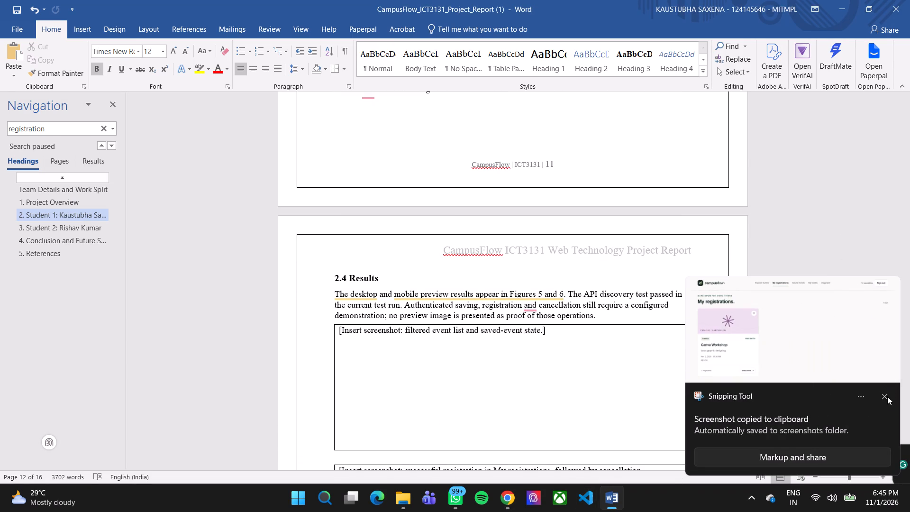
left_click(887, 396)
scroll(823, 358, "down", 5)
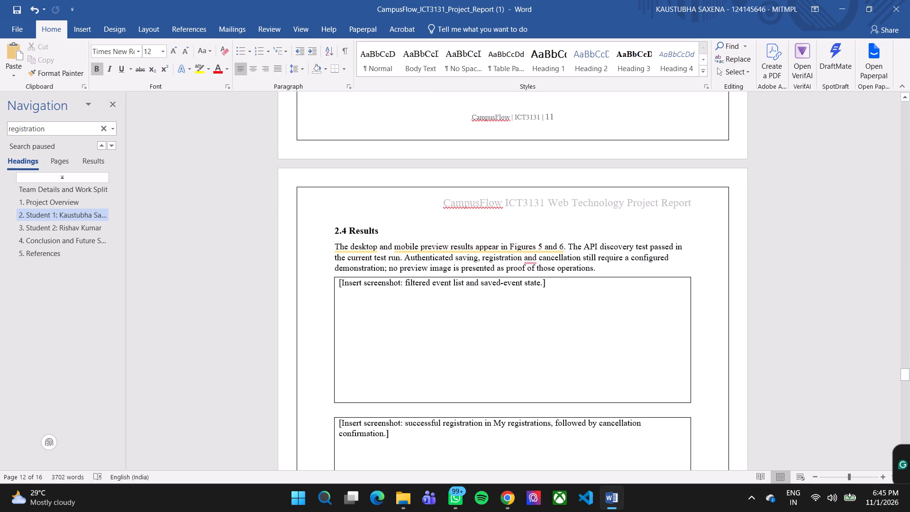
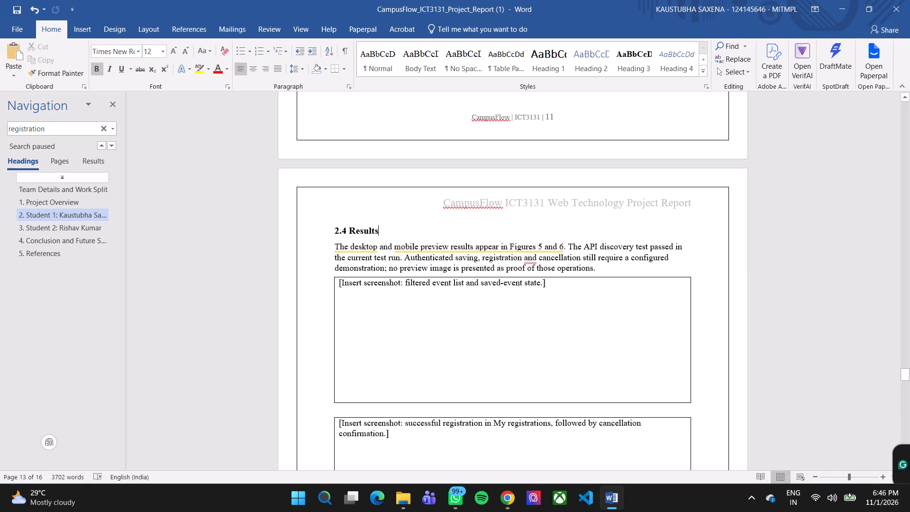
Review the screenshot placeholder boxes in section 2.4 Results and the page that follows, up to section 3.
scroll(796, 405, "down", 2)
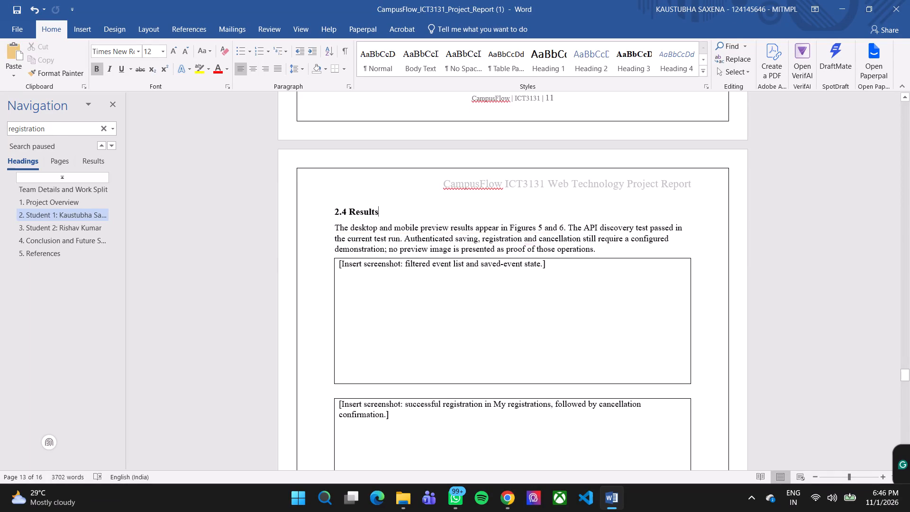
scroll(796, 405, "down", 12)
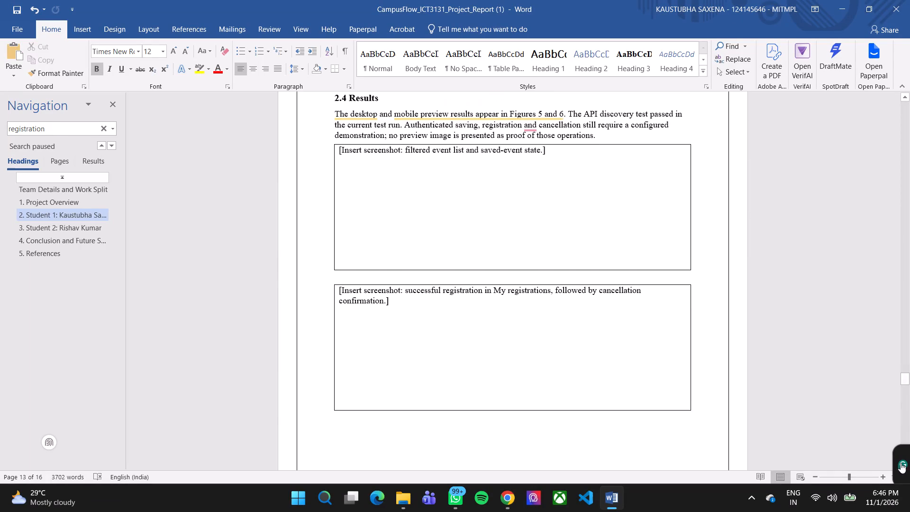
left_click(693, 395)
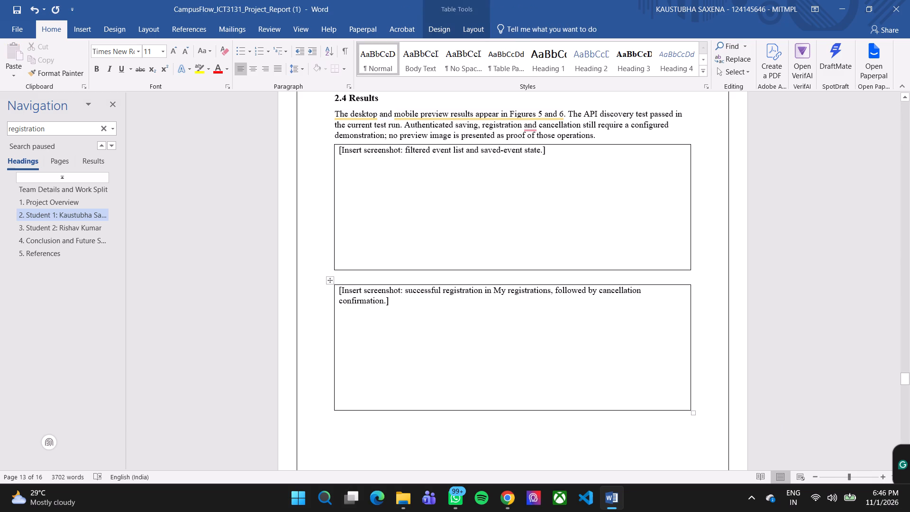
scroll(692, 411, "down", 20)
scroll(692, 411, "down", 13)
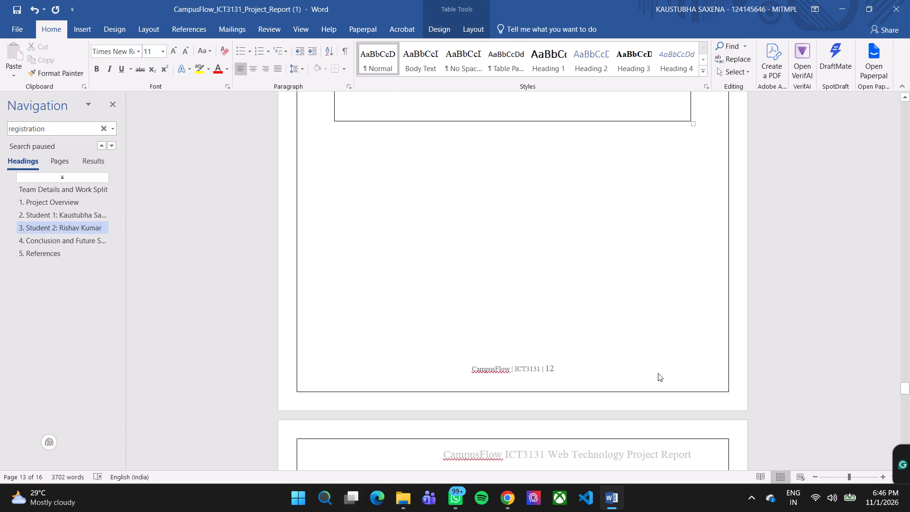
scroll(658, 373, "down", 17)
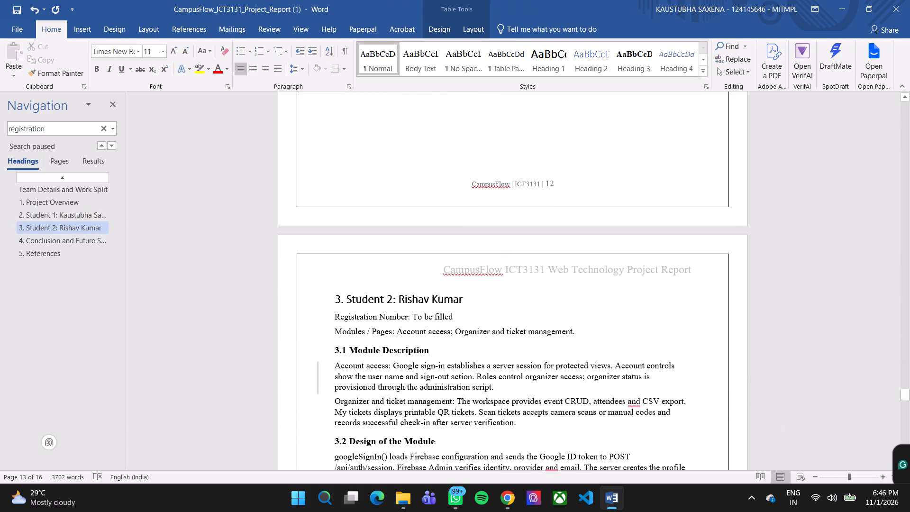
scroll(541, 365, "up", 20)
scroll(541, 365, "up", 20)
scroll(541, 365, "up", 6)
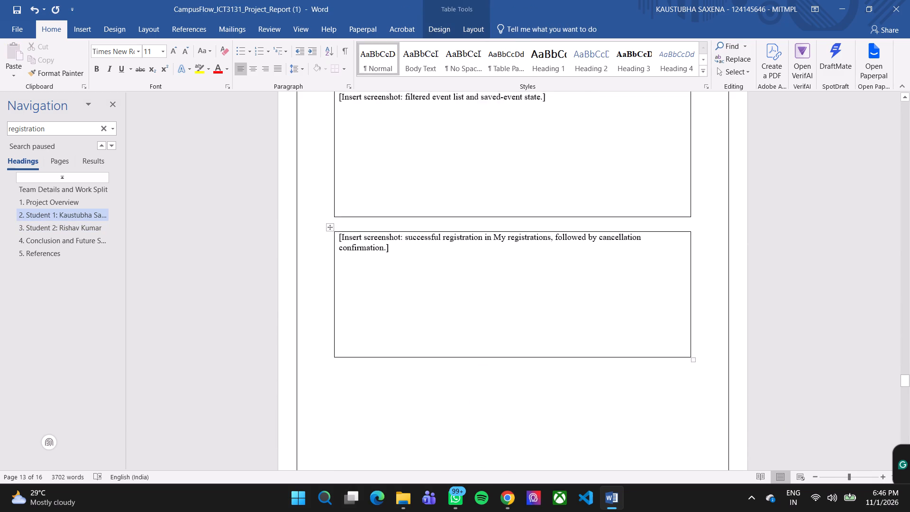
scroll(576, 307, "up", 13)
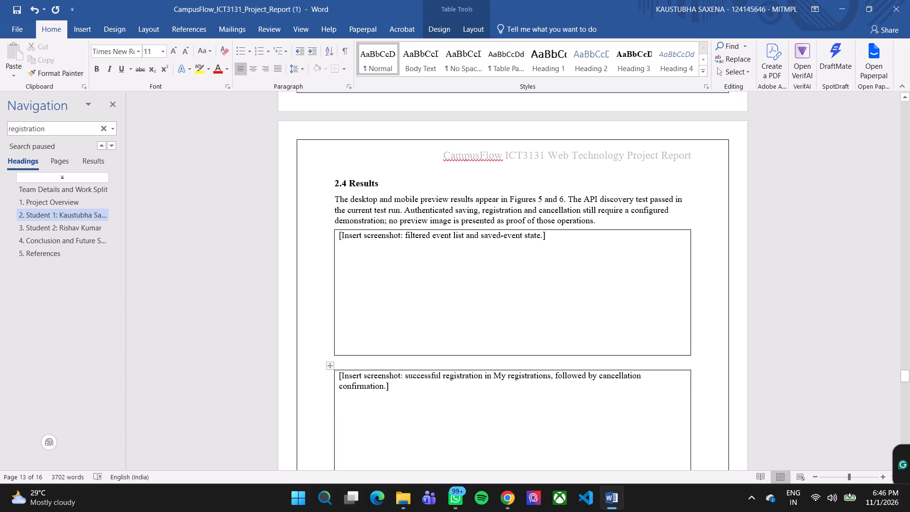
Insert the captured My registrations screenshot on a new line below the introductory paragraph of section 2.4 Results.
left_click(607, 230)
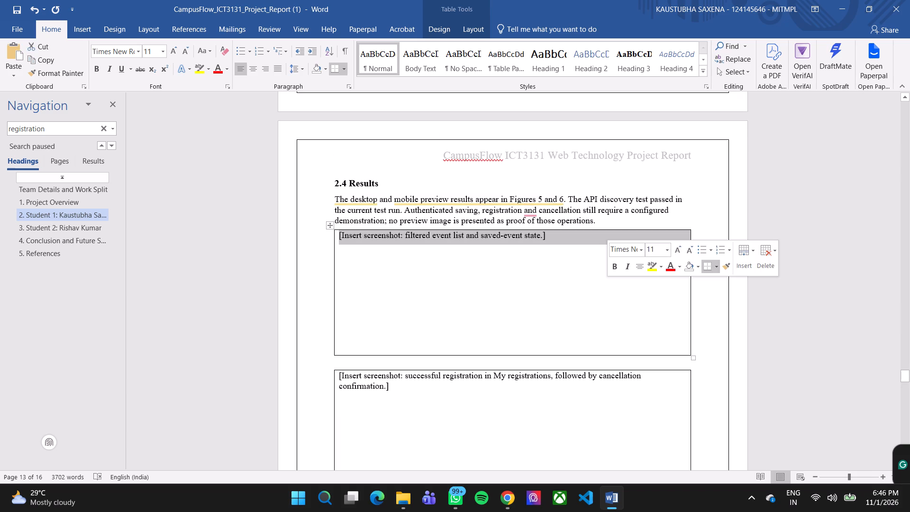
left_click(604, 219)
key("Return")
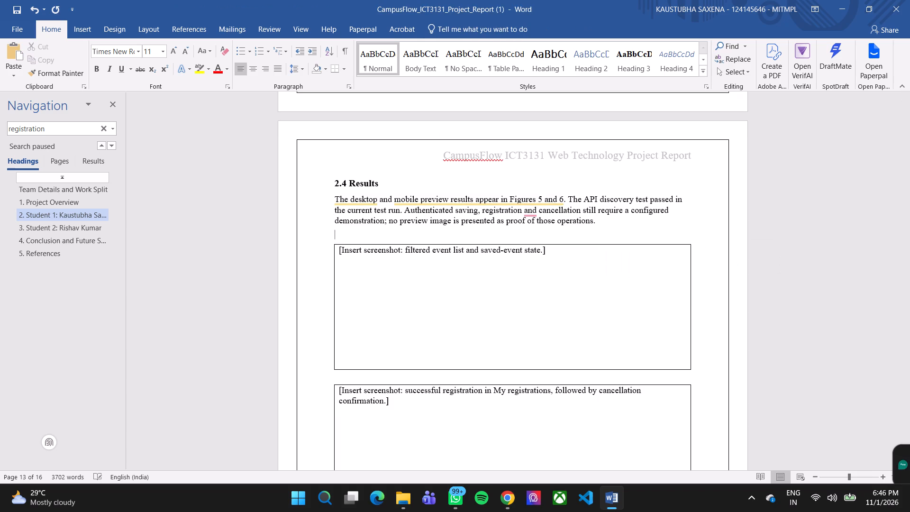
key("super+v")
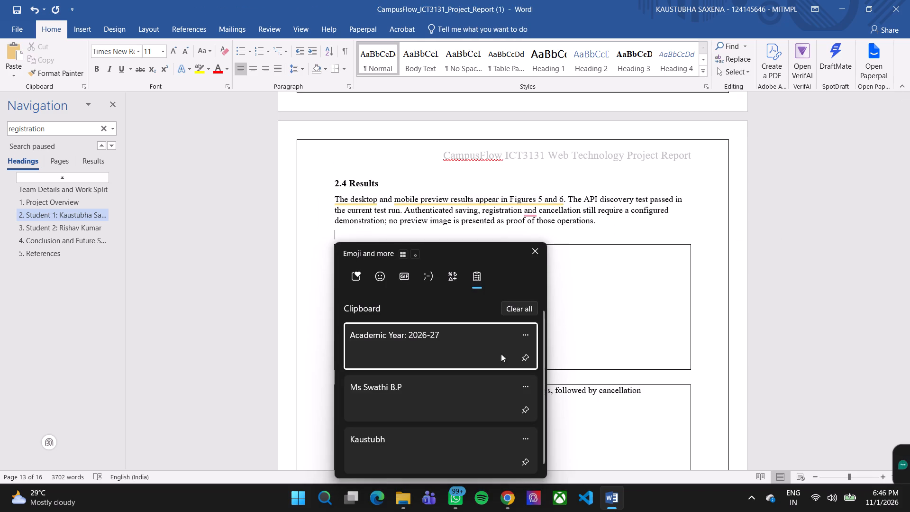
left_click(537, 249)
key("ctrl+v")
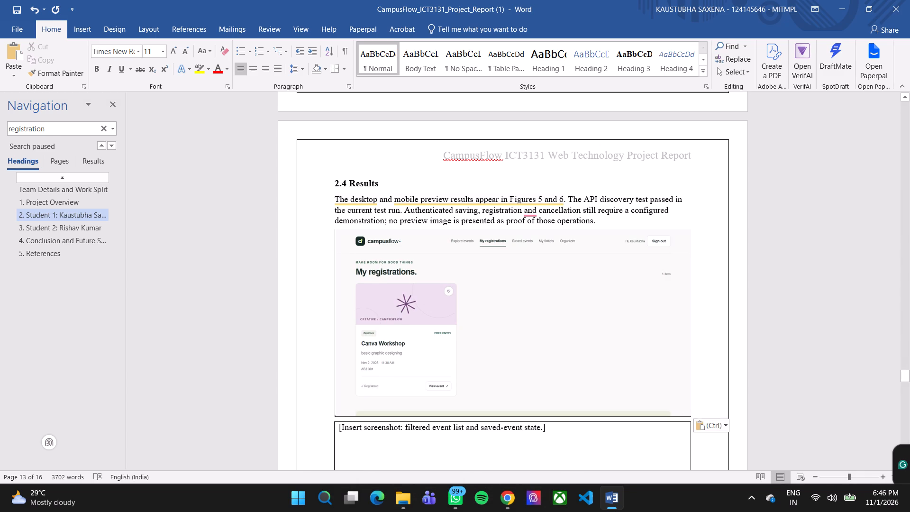
Add an empty line between the 2.4 Results paragraph and the My registrations screenshot.
scroll(512, 311, "down", 16)
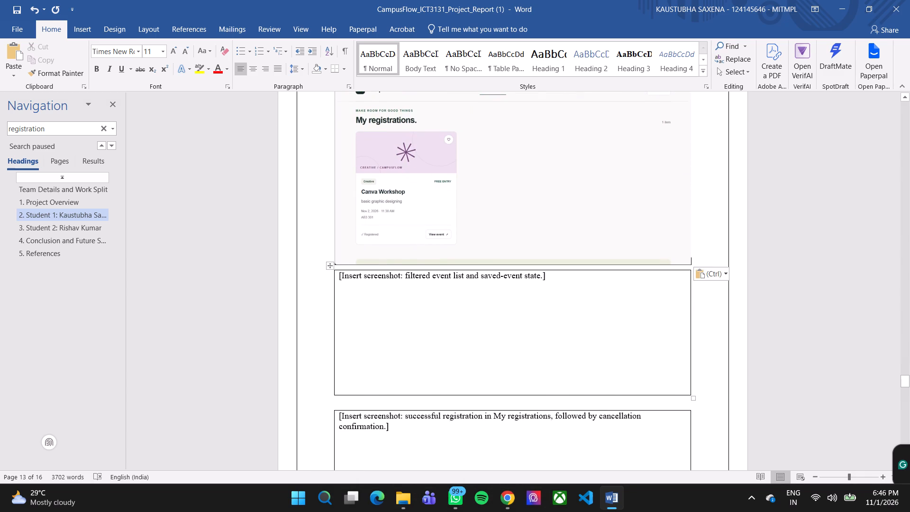
scroll(506, 328, "up", 14)
left_click(611, 204)
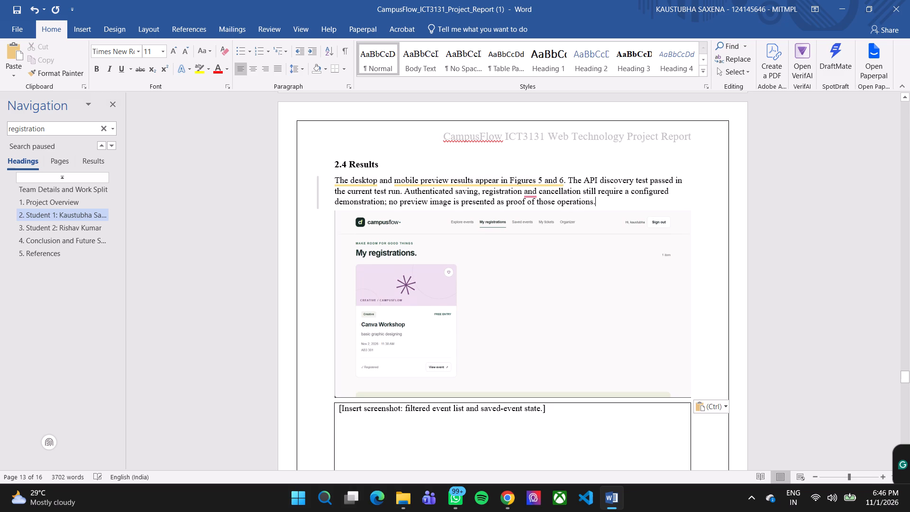
key("Return")
key("super+v")
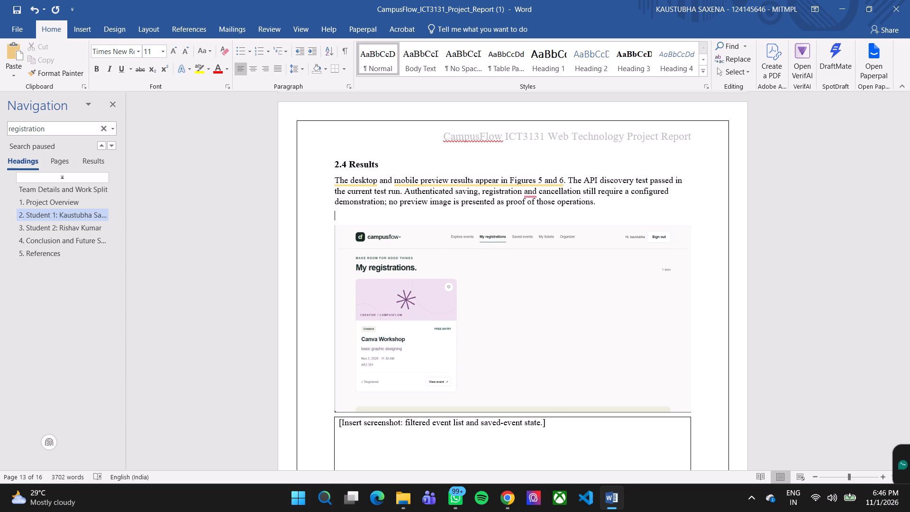
key("Escape")
left_click(406, 491)
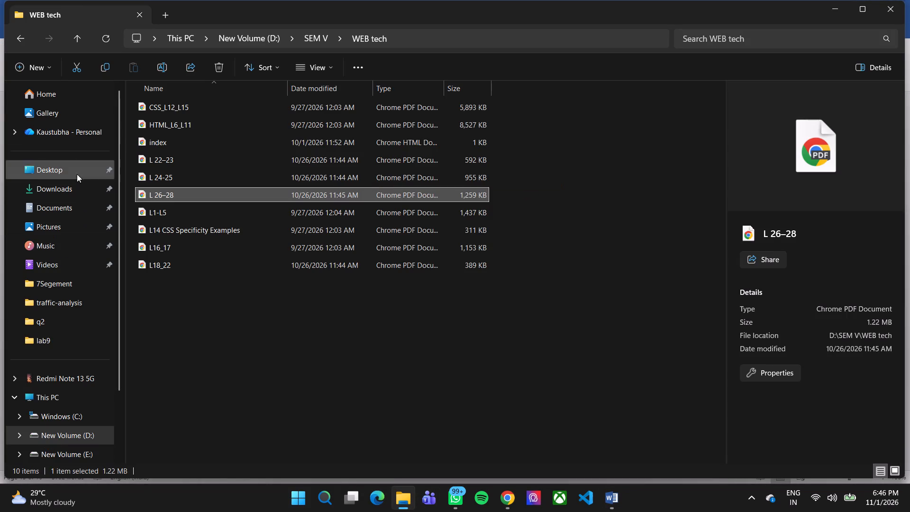
double_click(67, 234)
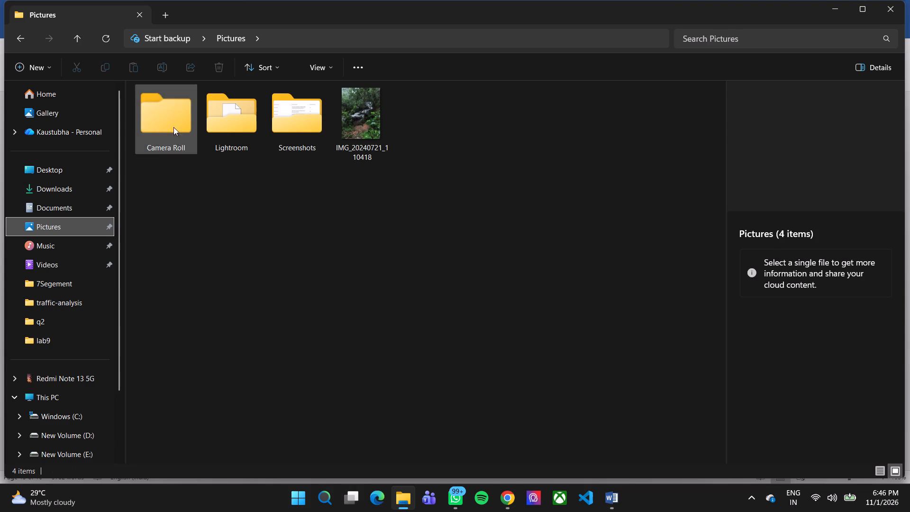
double_click(311, 112)
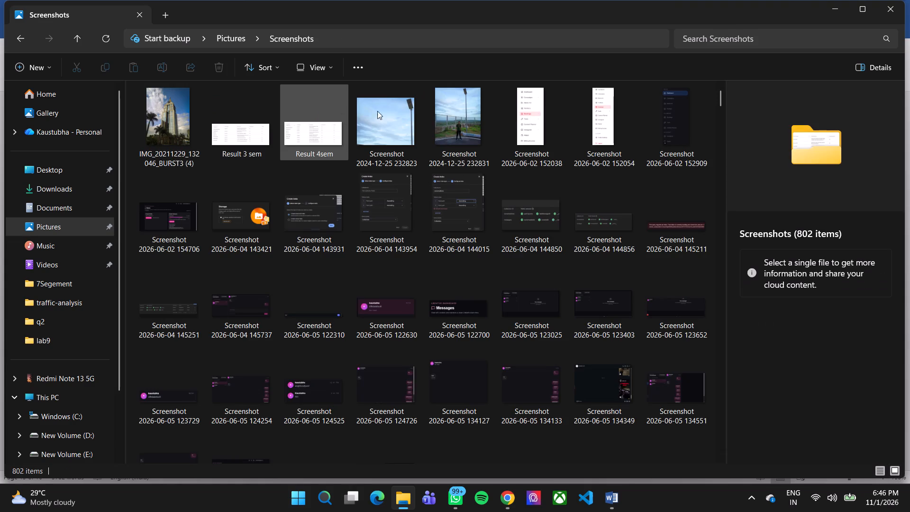
left_click_drag(720, 102, 714, 466)
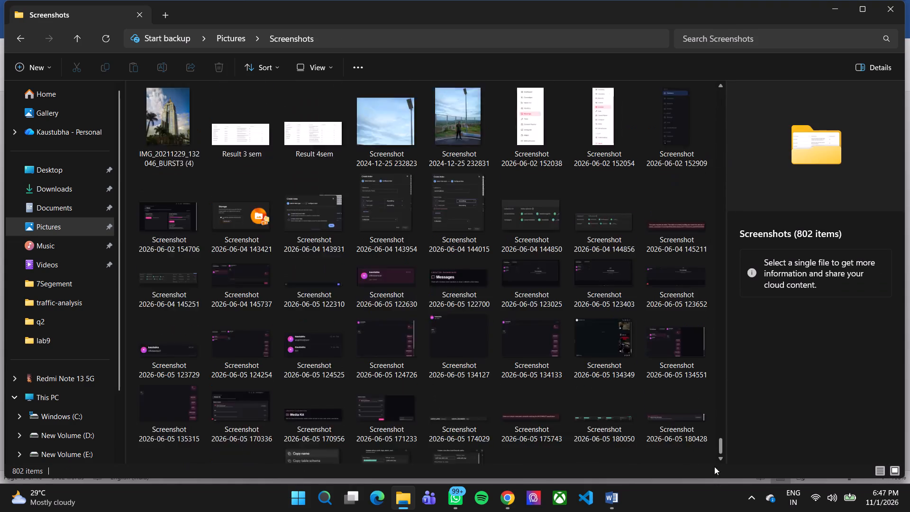
left_click_drag(714, 466, 715, 453)
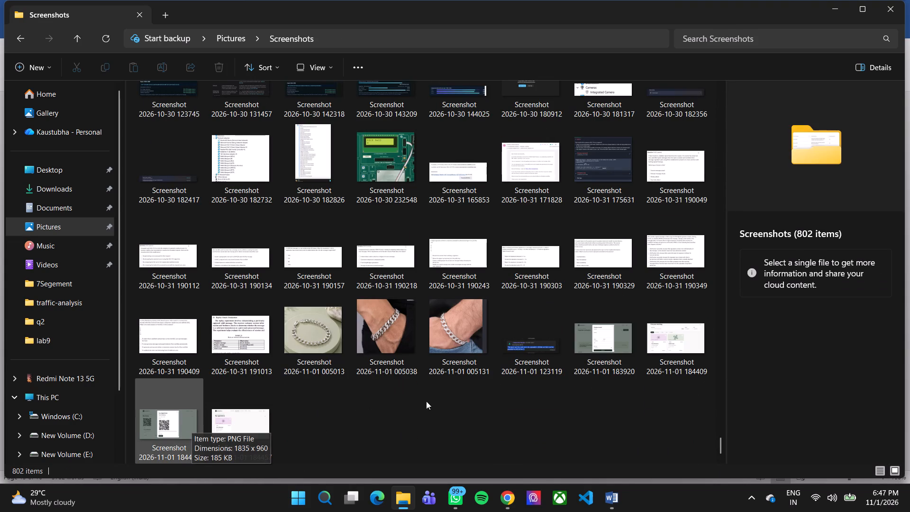
double_click(677, 349)
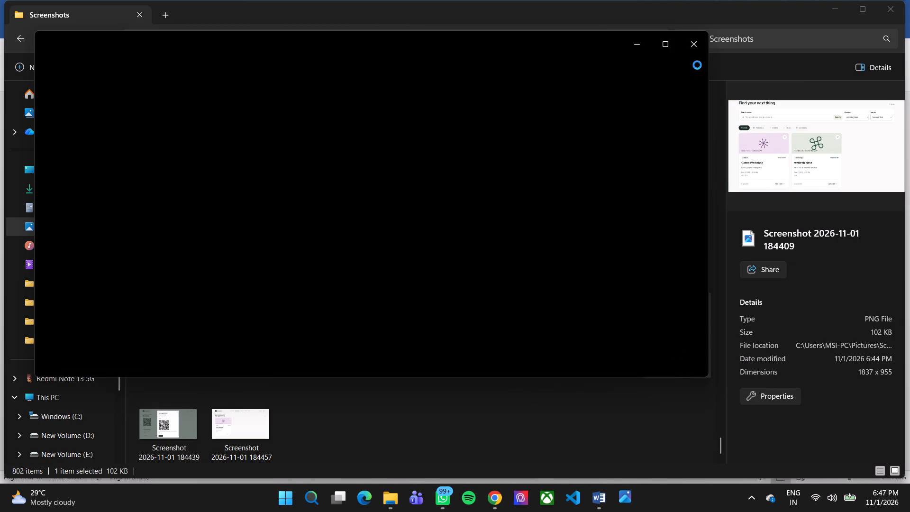
left_click(696, 46)
left_click_drag(682, 397, 677, 342)
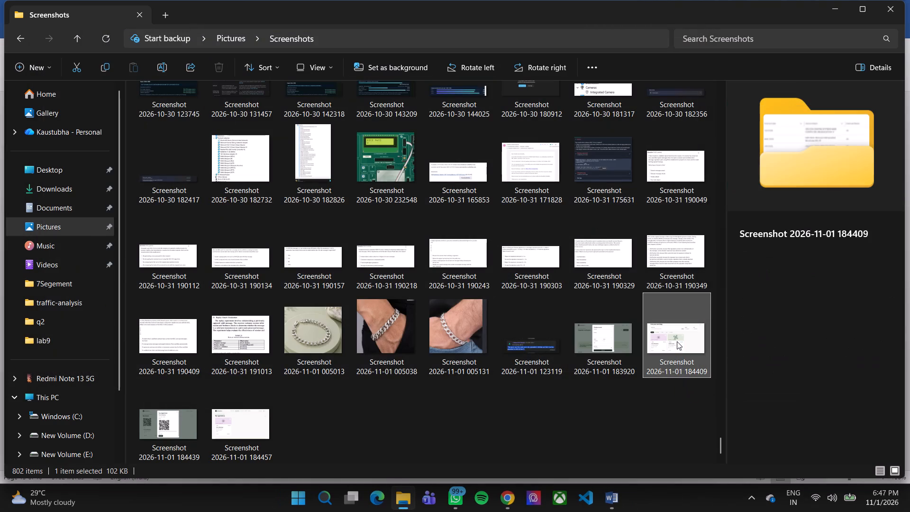
key("ctrl+c")
key("alt+Tab")
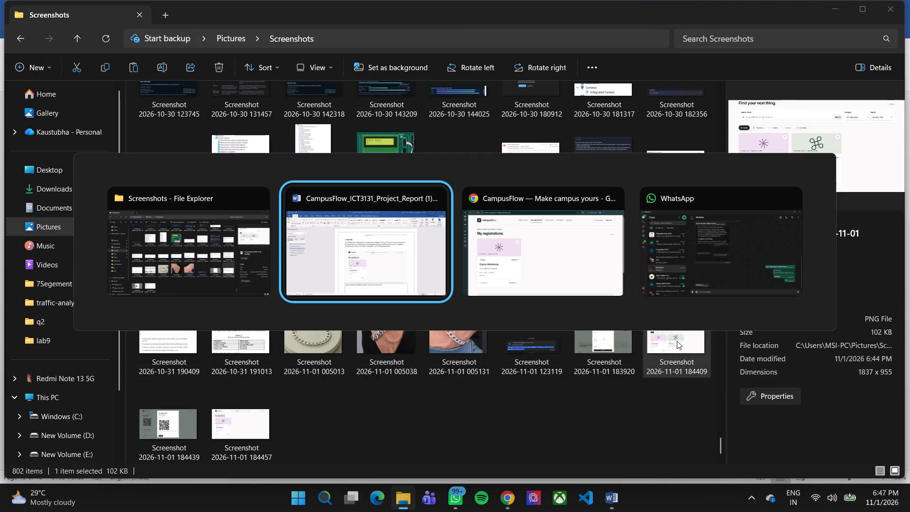
key("ctrl+v")
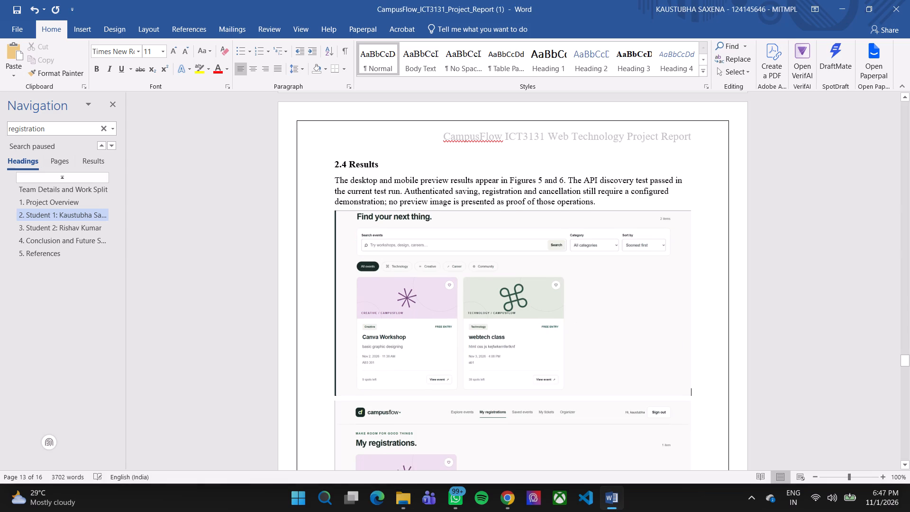
Delete the placeholder text "[Insert screenshot: filtered event list and saved-event state.]" from its box below the inserted screenshots.
scroll(529, 313, "down", 7)
scroll(529, 313, "down", 20)
scroll(529, 313, "down", 2)
left_click(344, 398)
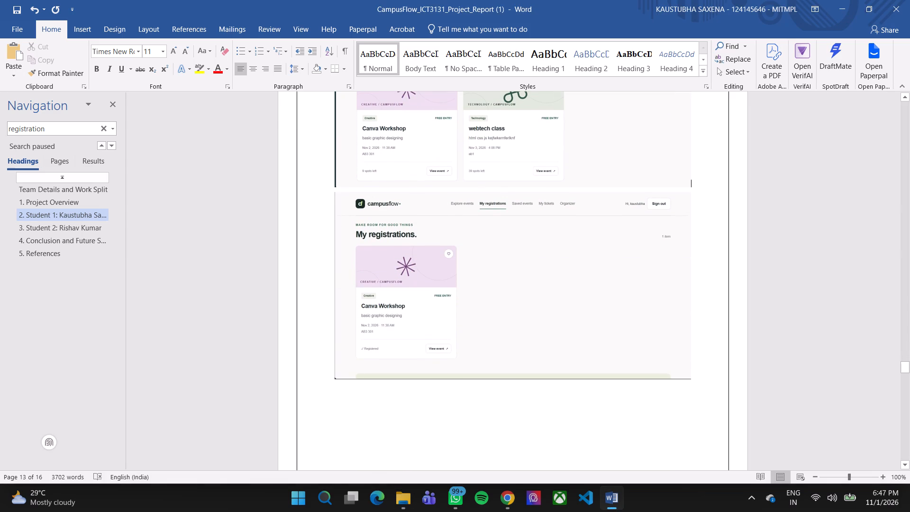
scroll(673, 360, "down", 16)
scroll(662, 359, "up", 3)
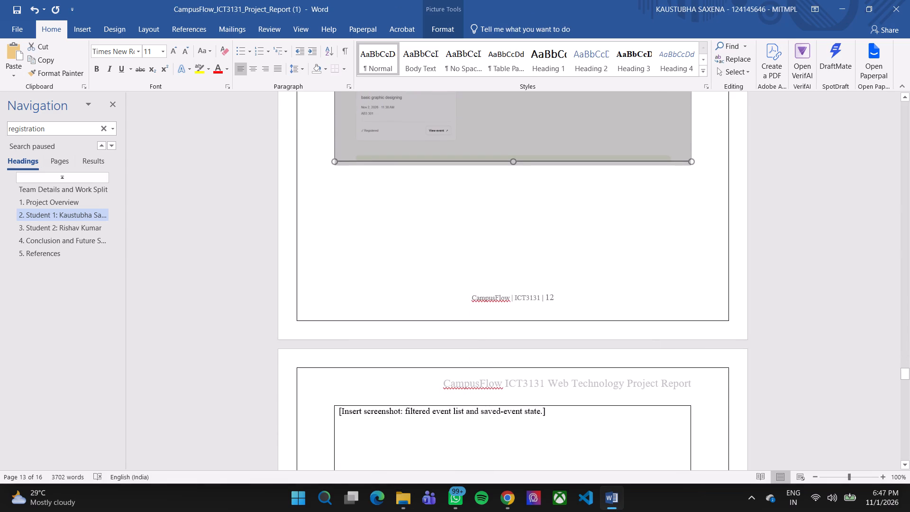
scroll(658, 355, "up", 19)
scroll(643, 328, "down", 20)
scroll(643, 328, "down", 9)
left_click(350, 340)
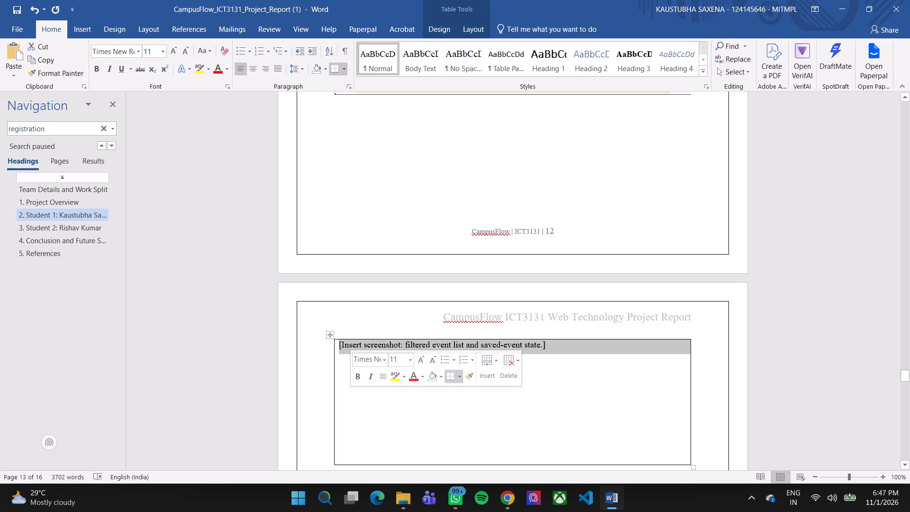
key("Delete")
key("Delete")
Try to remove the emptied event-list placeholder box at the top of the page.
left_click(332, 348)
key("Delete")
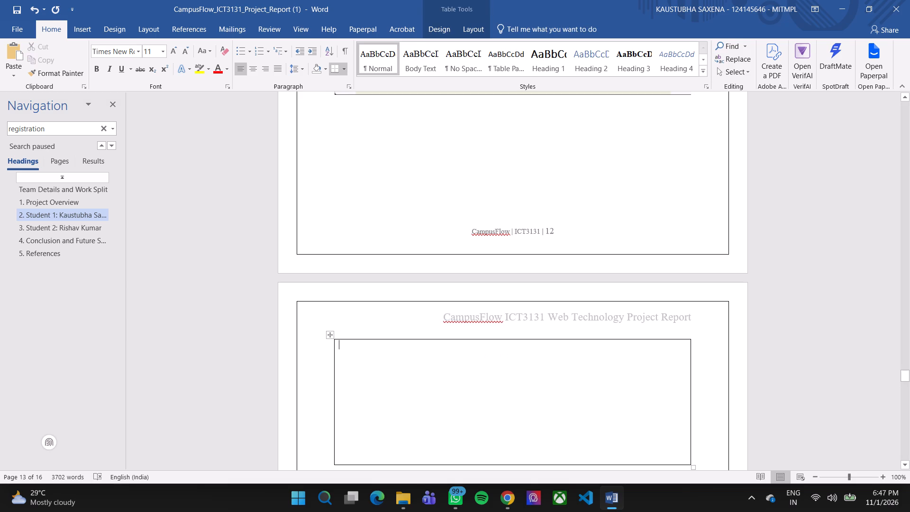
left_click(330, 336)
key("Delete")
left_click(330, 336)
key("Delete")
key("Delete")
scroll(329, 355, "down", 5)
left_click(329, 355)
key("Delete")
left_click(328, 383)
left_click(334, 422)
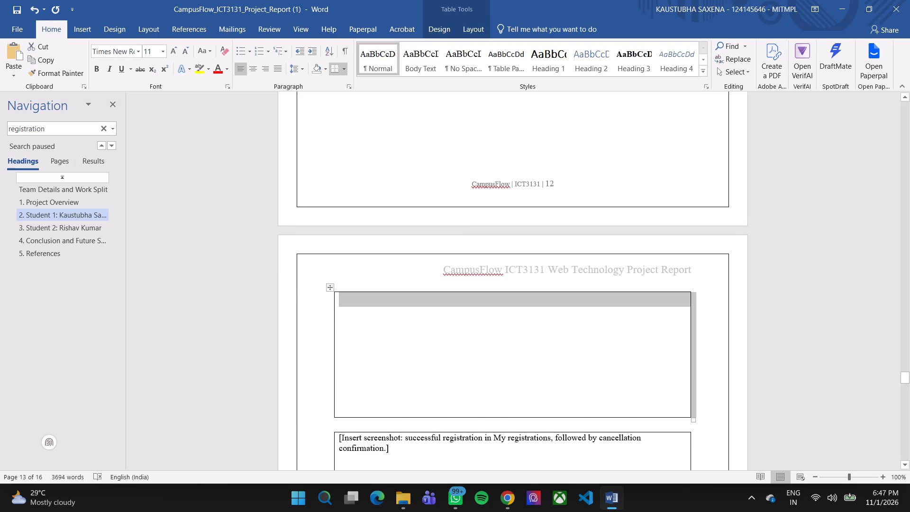
Delete the blank line between the two placeholder boxes and the placeholder text about successful registration and cancellation confirmation.
key("Delete")
key("Delete")
key("Delete")
key("Delete")
key("Delete")
key("Delete")
key("Delete")
key("Delete")
key("Delete")
key("Delete")
key("Delete")
key("Delete")
key("Delete")
key("Delete")
key("Delete")
key("Delete")
key("Delete")
key("Delete")
key("Delete")
key("Delete")
key("Delete")
key("Delete")
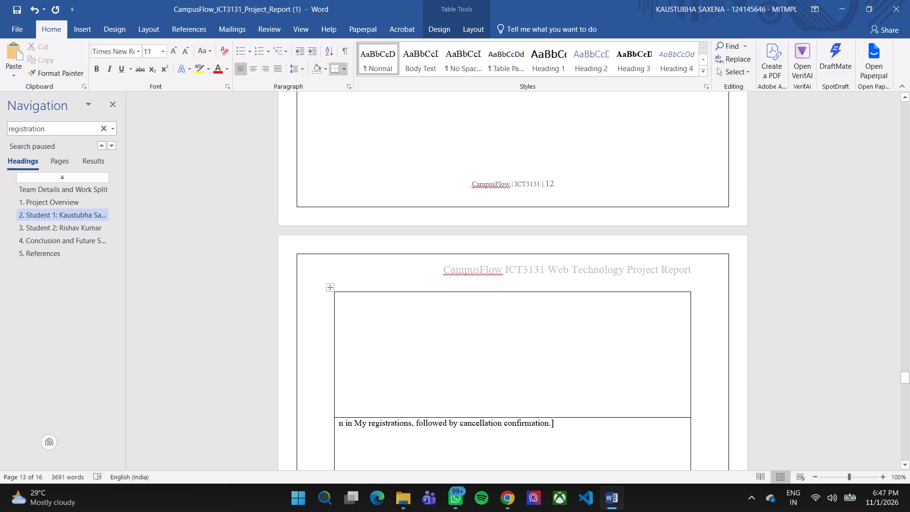
key("ctrl+Insert")
key("ctrl+Delete")
key("ctrl+Delete")
key("ctrl+Delete")
key("ctrl+Delete")
key("ctrl+Delete")
key("ctrl+Delete")
key("ctrl+Delete")
key("ctrl+Delete")
key("ctrl+Delete")
key("ctrl+Delete")
key("ctrl+Delete")
key("ctrl+Delete")
key("ctrl+Delete")
key("ctrl+Delete")
key("ctrl+Delete")
key("ctrl+Delete")
key("ctrl+Delete")
key("ctrl+Delete")
key("ctrl+Delete")
key("ctrl+Delete")
key("Delete")
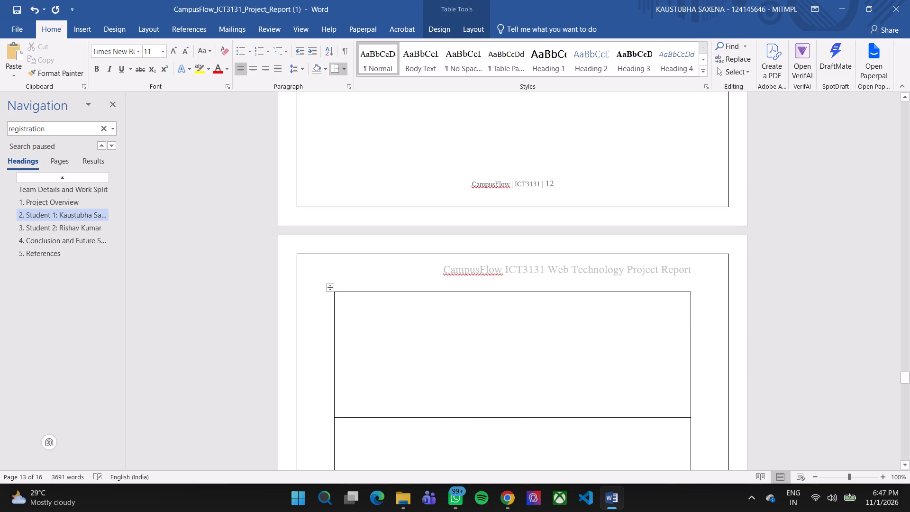
key("BackSpace")
Delete the emptied two-box placeholder table below the My registrations screenshot in section 2.4.
left_click(349, 385)
left_click_drag(340, 433, 312, 445)
left_click_drag(312, 445, 296, 428)
left_click_drag(328, 286, 321, 305)
key("Delete")
left_click(327, 307)
key("Delete")
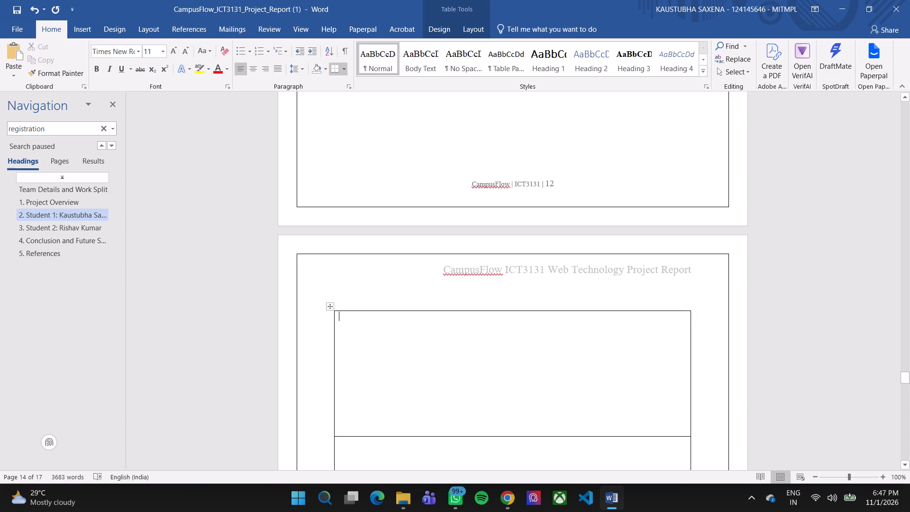
left_click(327, 307)
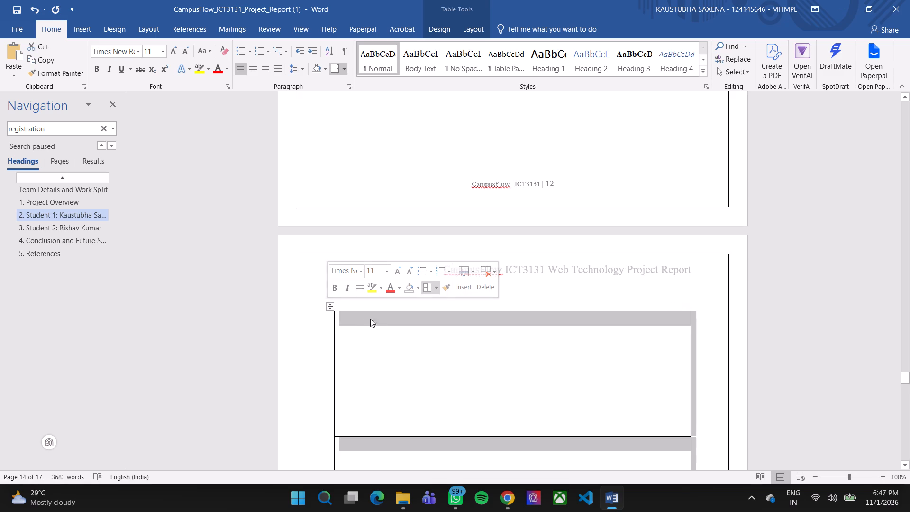
right_click(356, 317)
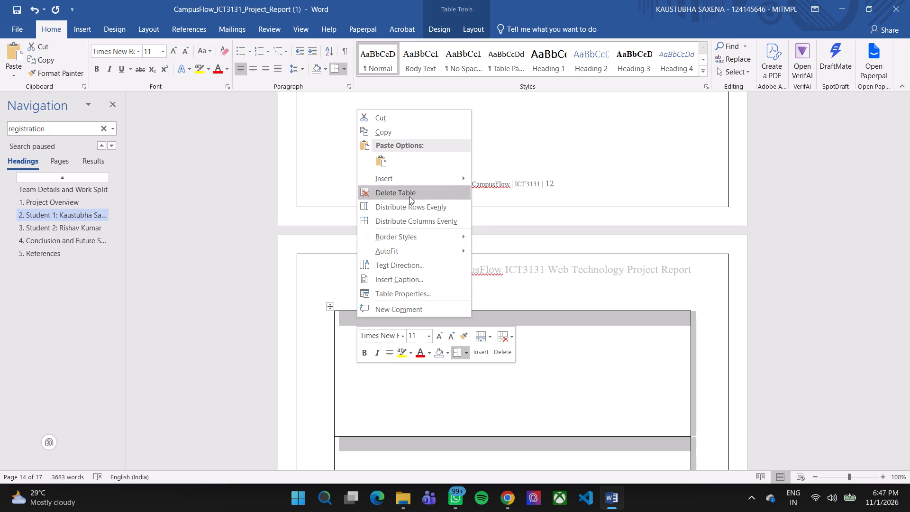
left_click(409, 196)
Search the report for "results" and go to the 3.4 Results section with its remaining screenshot placeholder.
scroll(407, 274, "up", 13)
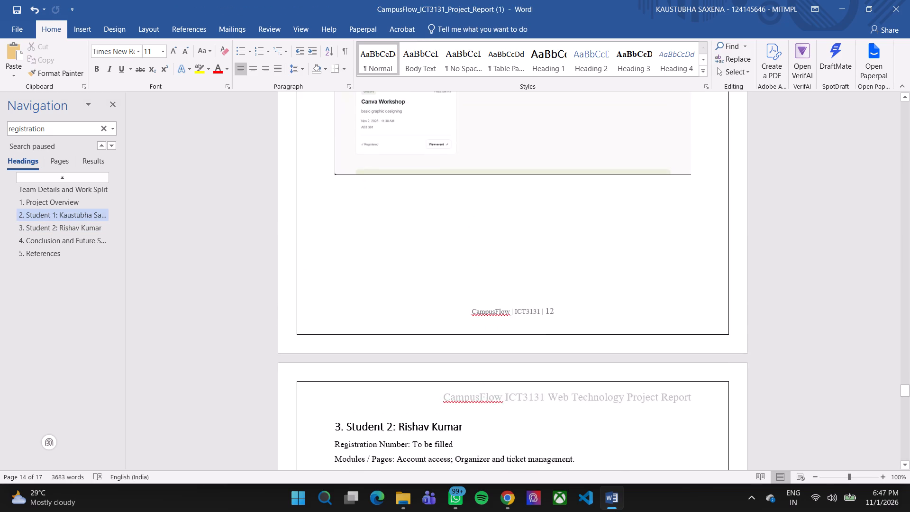
scroll(427, 267, "up", 20)
scroll(427, 267, "up", 20)
scroll(427, 267, "up", 6)
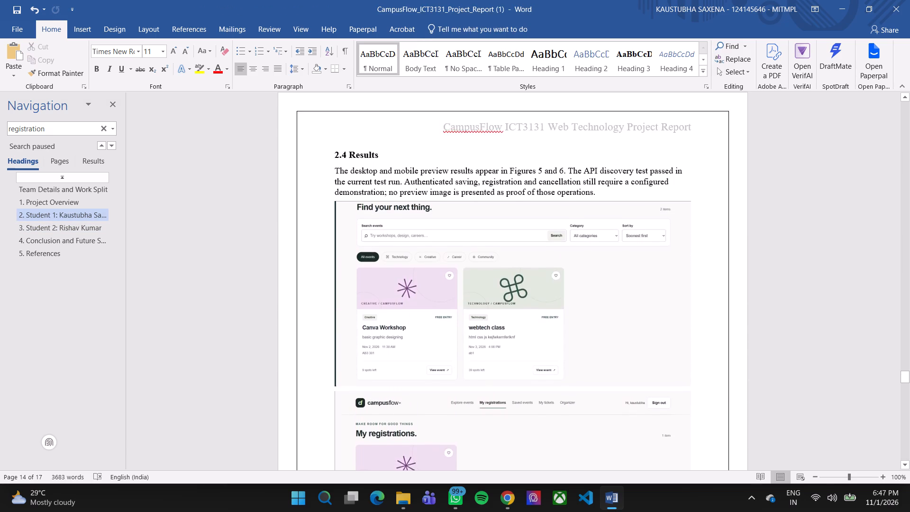
scroll(442, 247, "up", 20)
scroll(442, 247, "up", 20)
scroll(442, 247, "up", 6)
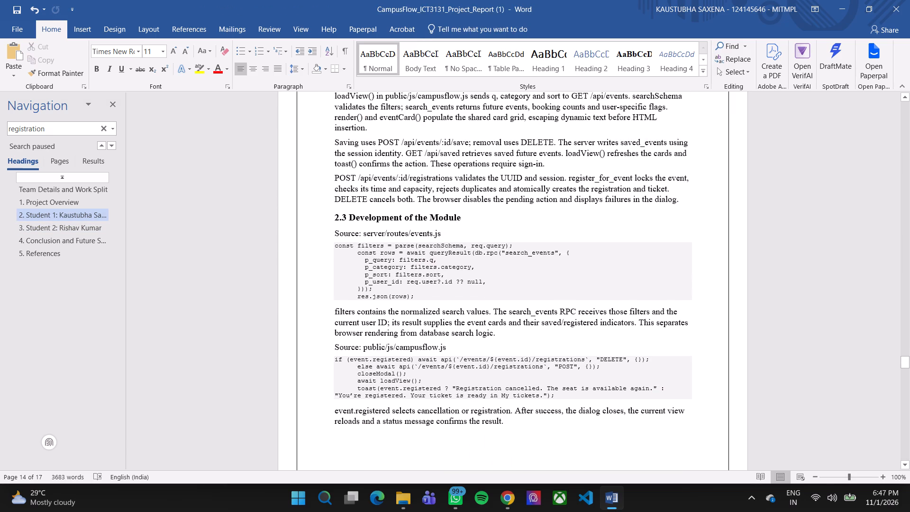
scroll(448, 235, "up", 20)
scroll(448, 235, "up", 20)
scroll(448, 235, "up", 6)
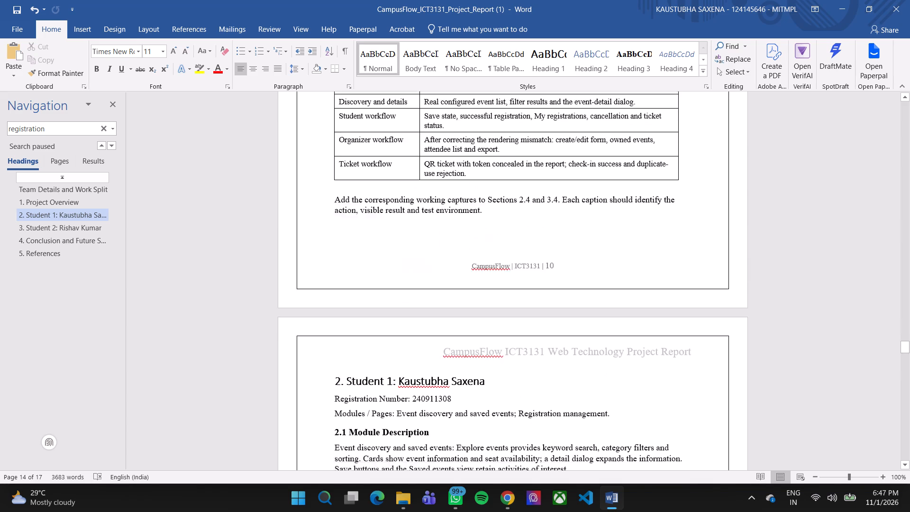
scroll(450, 230, "up", 20)
scroll(450, 230, "up", 13)
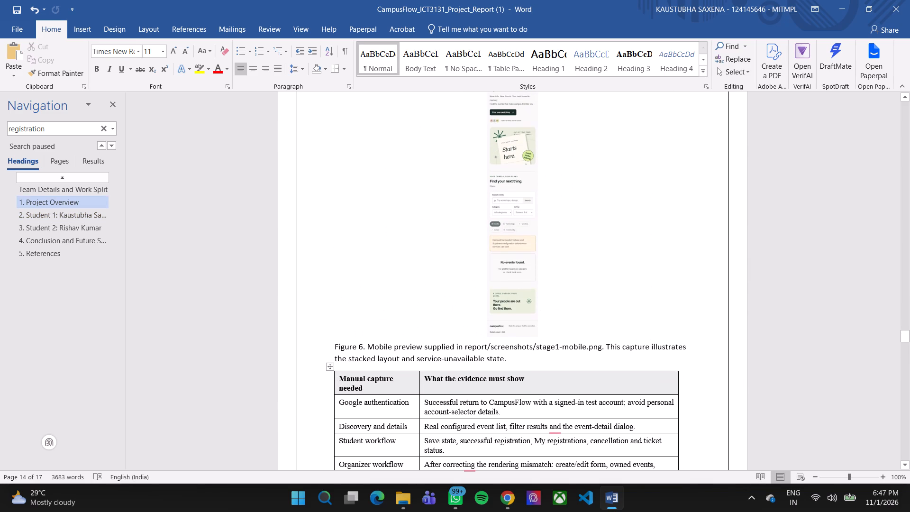
double_click(62, 128)
left_click_drag(62, 128, 0, 128)
key("t")
key("BackSpace")
key("BackSpace")
type("results")
key("Return")
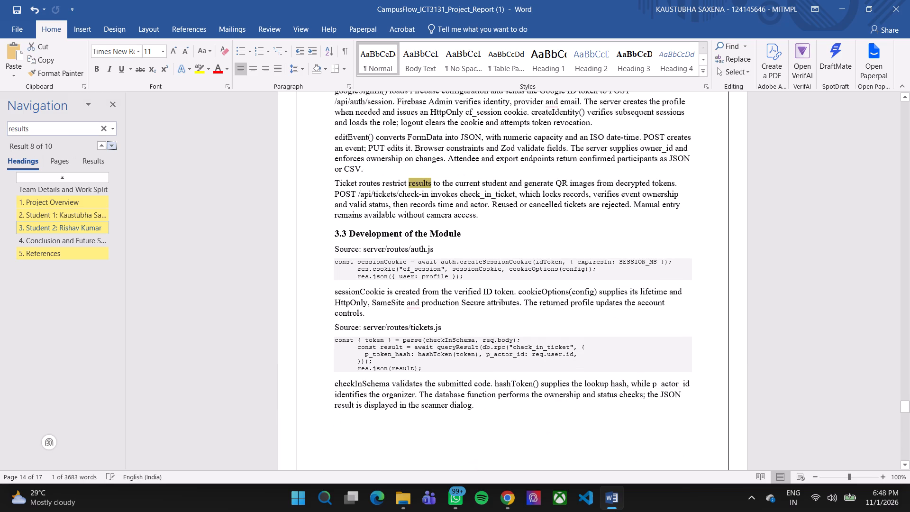
left_click(110, 143)
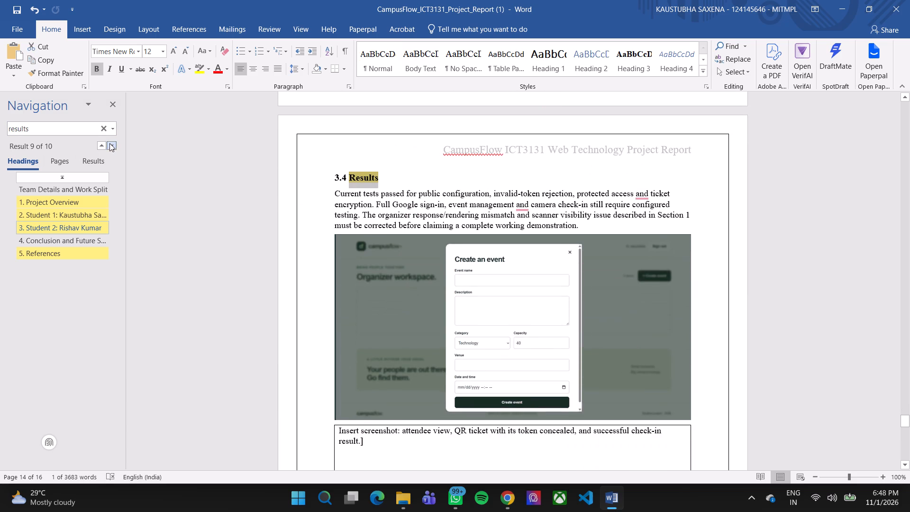
scroll(315, 238, "down", 12)
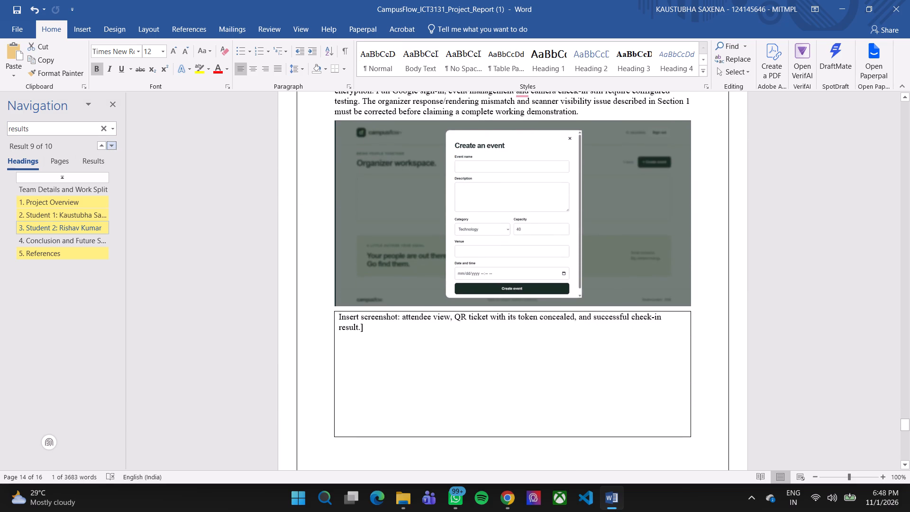
left_click(698, 302)
left_click(410, 498)
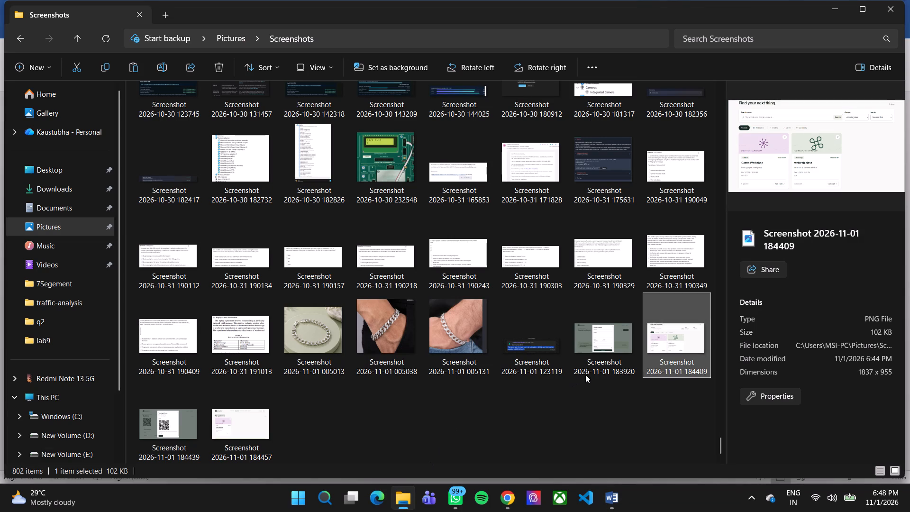
left_click(171, 427)
key("ctrl+c")
key("alt+Tab")
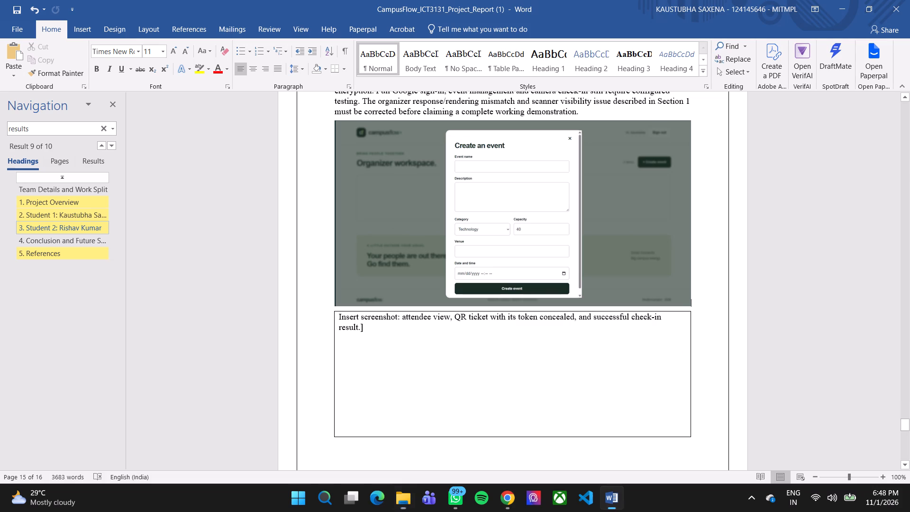
key("Return")
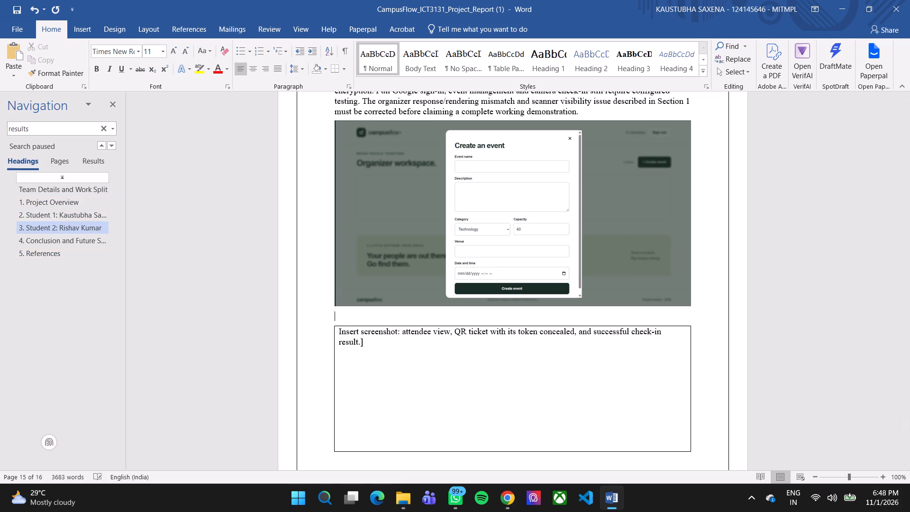
key("ctrl+v")
left_click(707, 273)
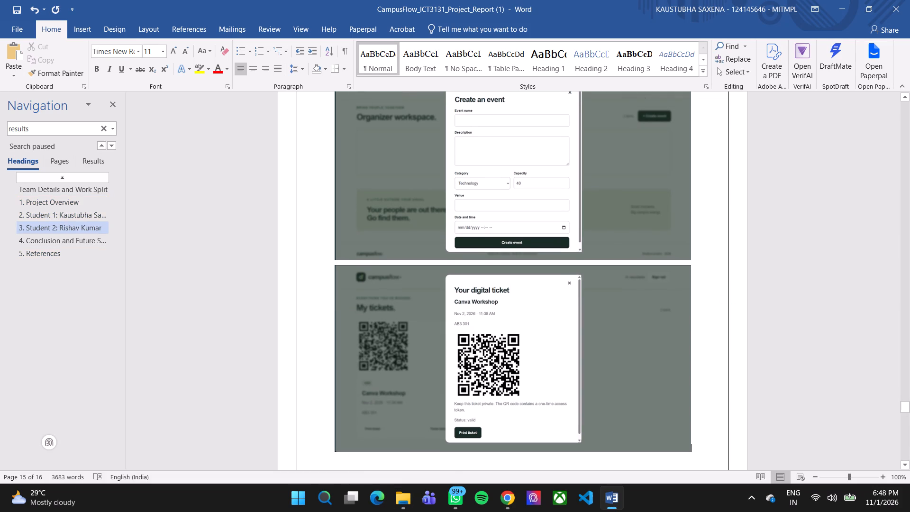
Delete the placeholder table asking for the attendee view, QR ticket and check-in result screenshot in section 3.4.
scroll(653, 313, "down", 16)
left_click(425, 357)
scroll(425, 357, "down", 16)
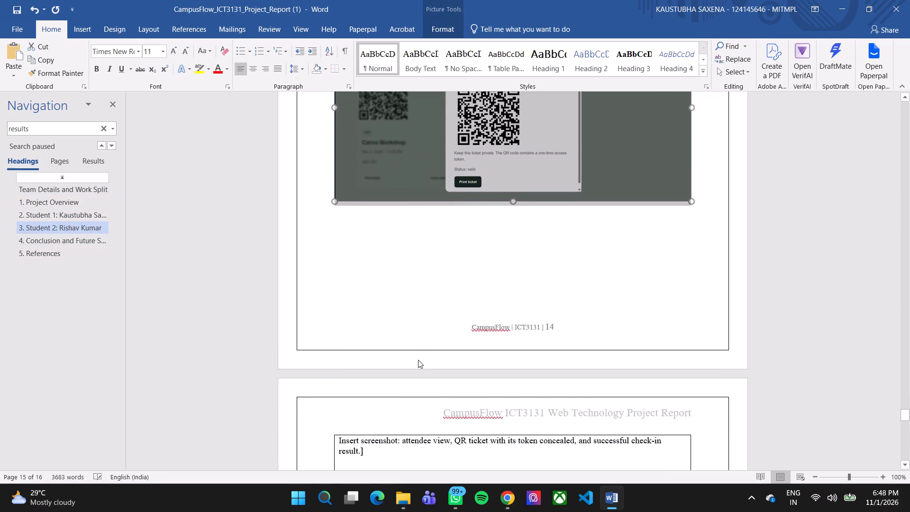
right_click(342, 398)
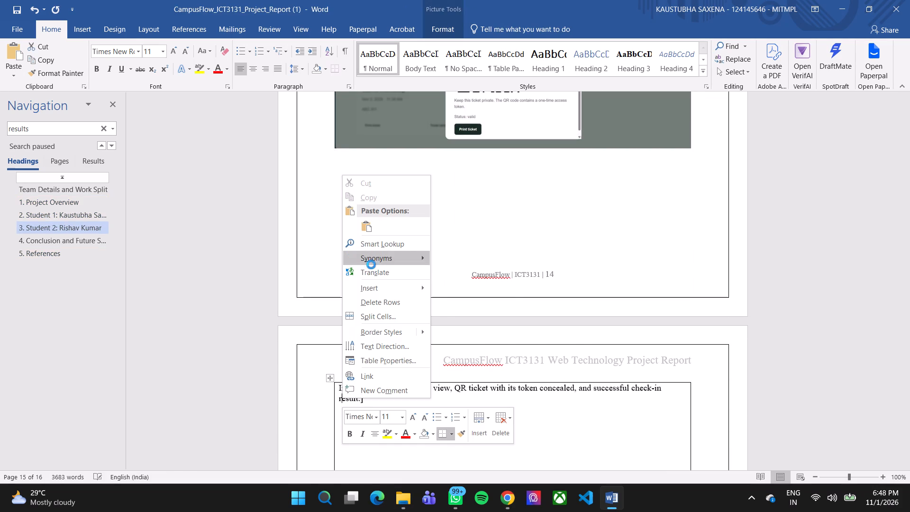
left_click(330, 379)
right_click(330, 379)
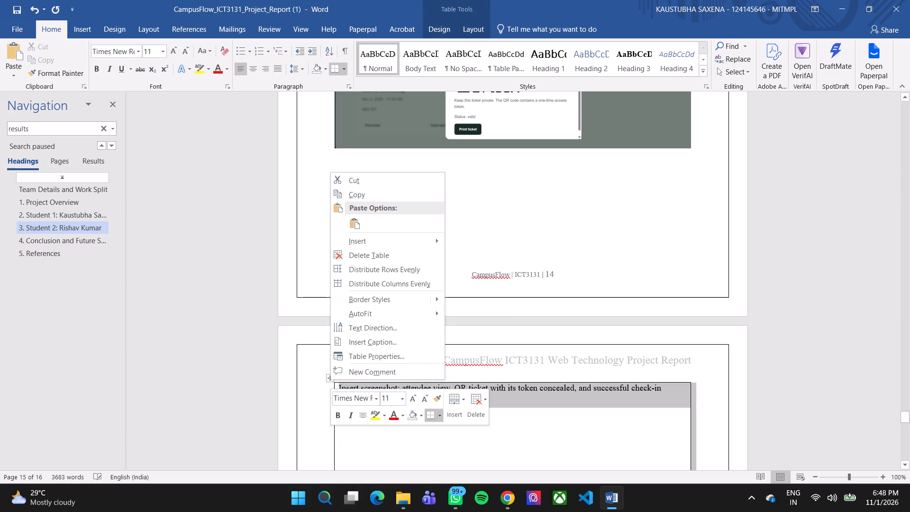
left_click(368, 258)
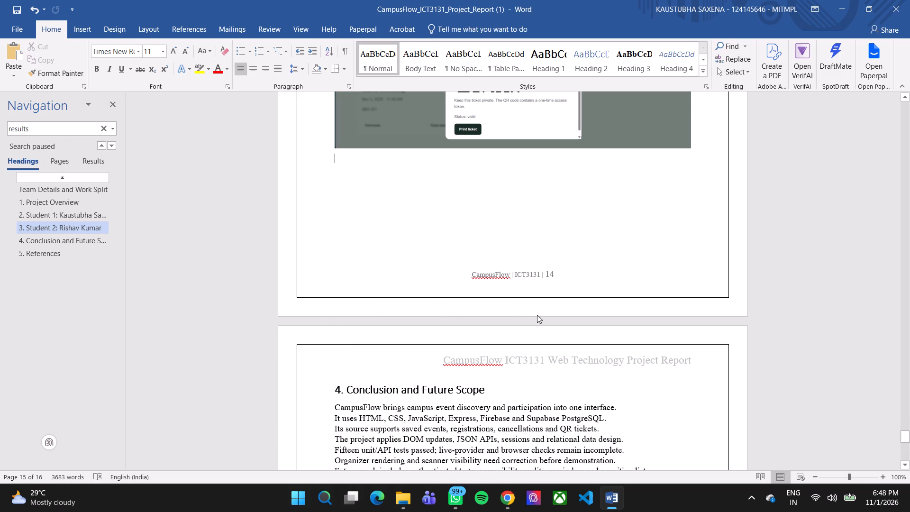
Go through the report's "results" matches, examining the Shared visual results, the manual capture table and section 2.4.
scroll(552, 310, "up", 8)
left_click(111, 143)
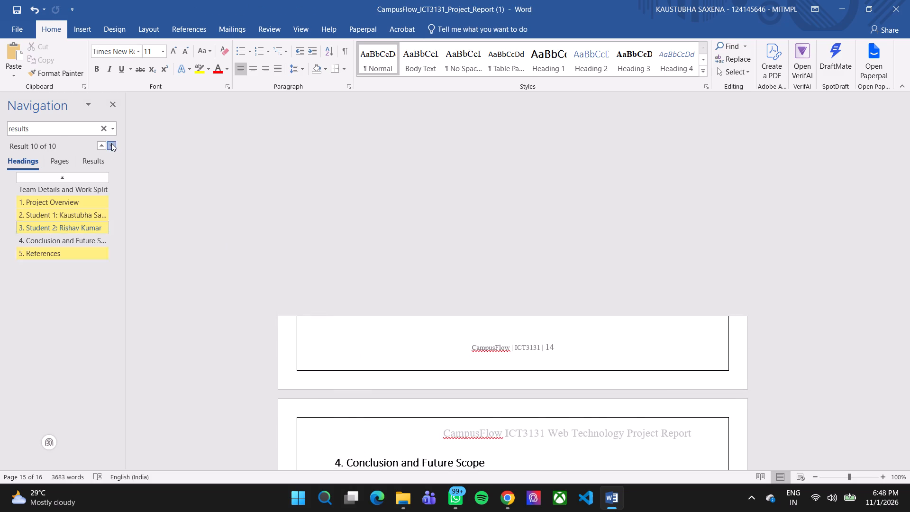
left_click(111, 143)
left_click(111, 143)
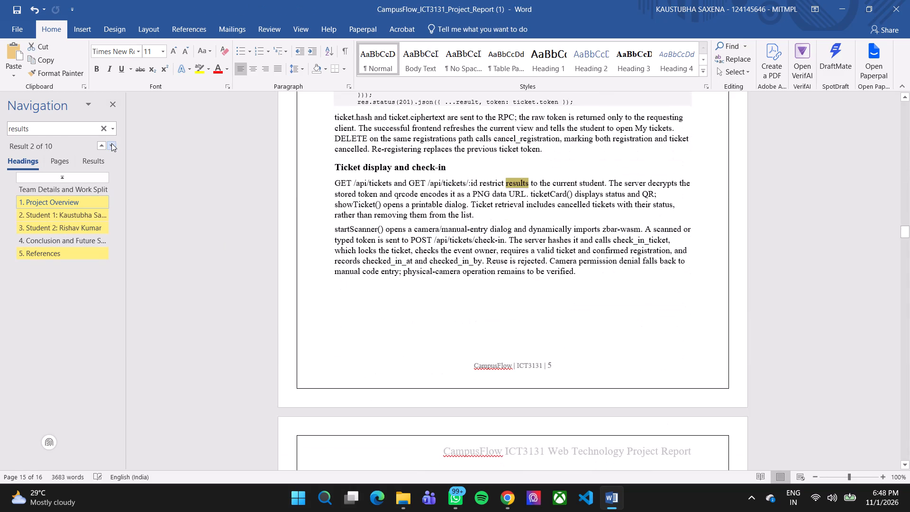
left_click(111, 143)
left_click(111, 143)
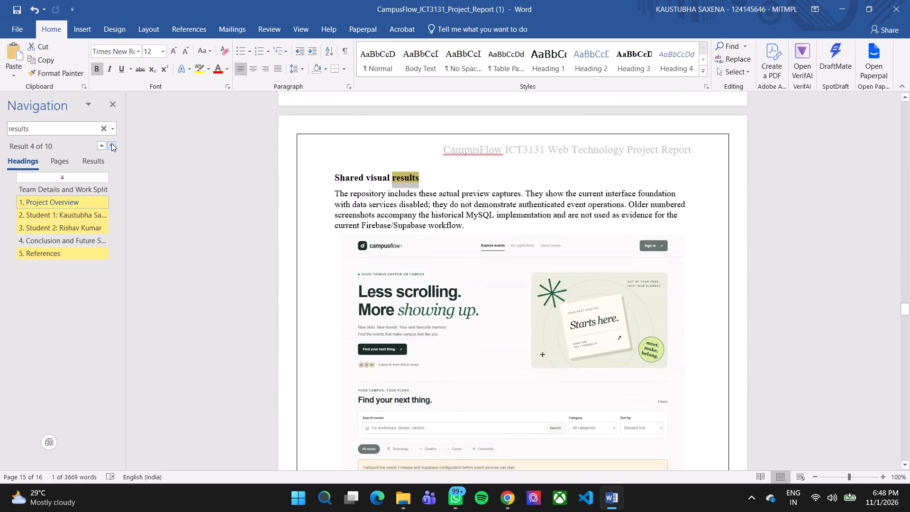
scroll(372, 265, "down", 16)
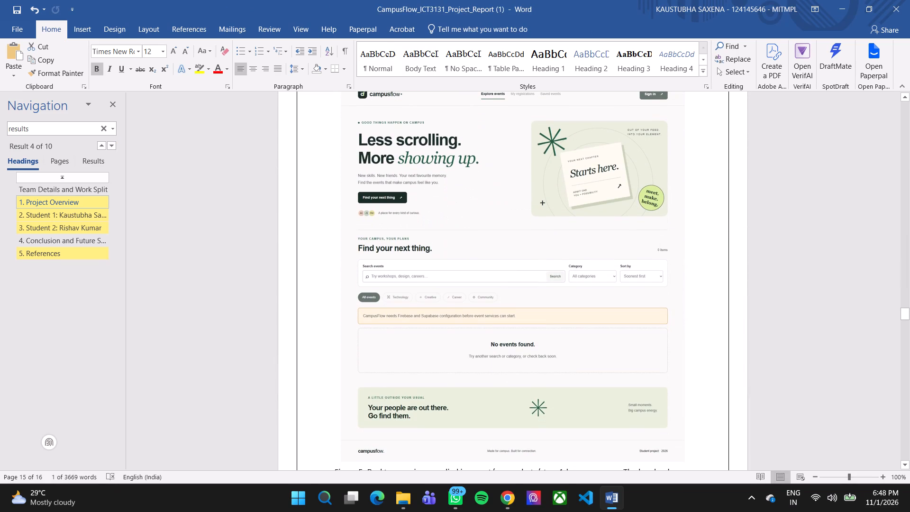
scroll(370, 265, "down", 1)
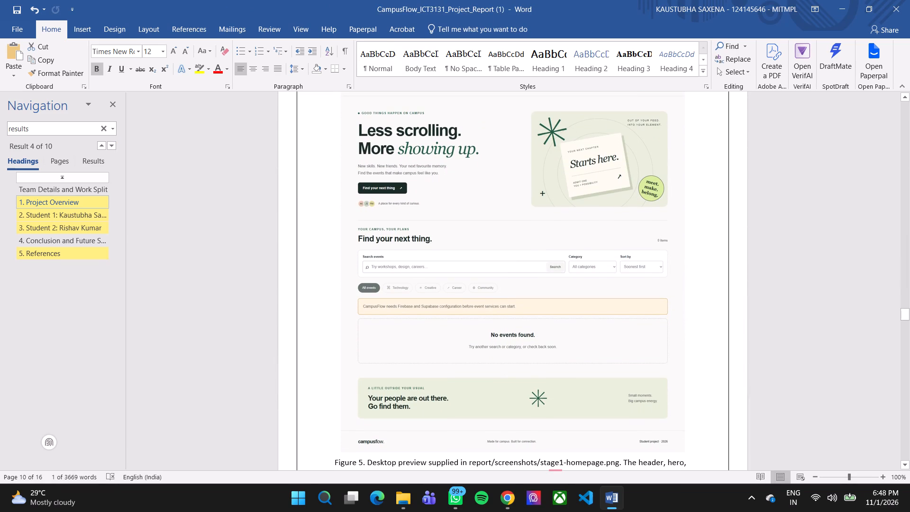
scroll(370, 261, "up", 14)
scroll(370, 260, "down", 7)
scroll(383, 305, "down", 7)
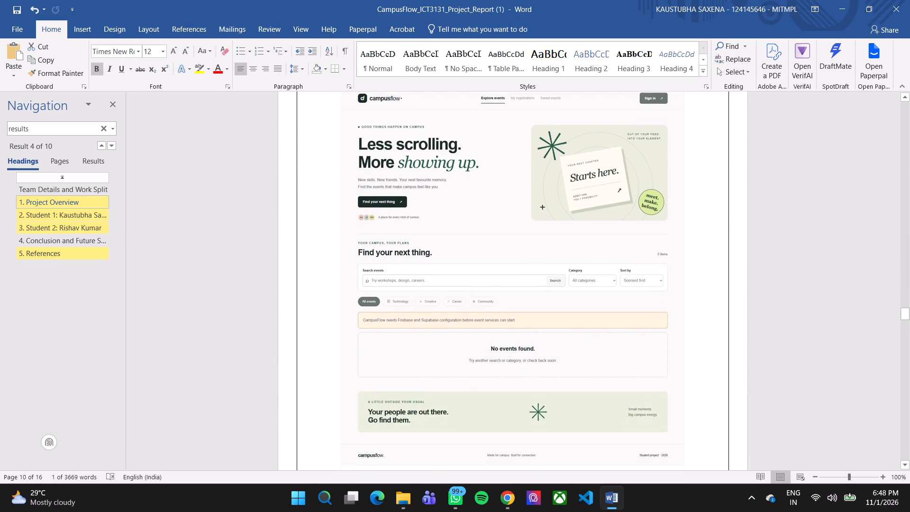
scroll(384, 308, "down", 7)
left_click(111, 143)
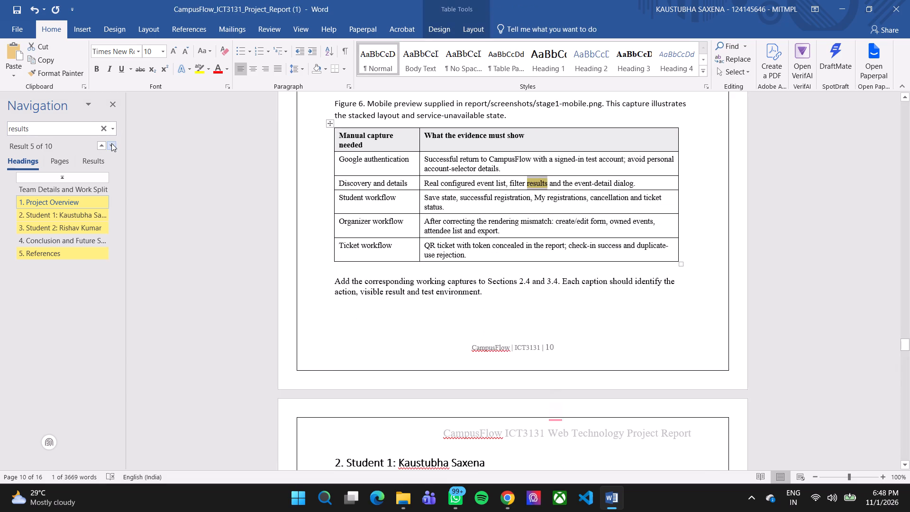
left_click(111, 143)
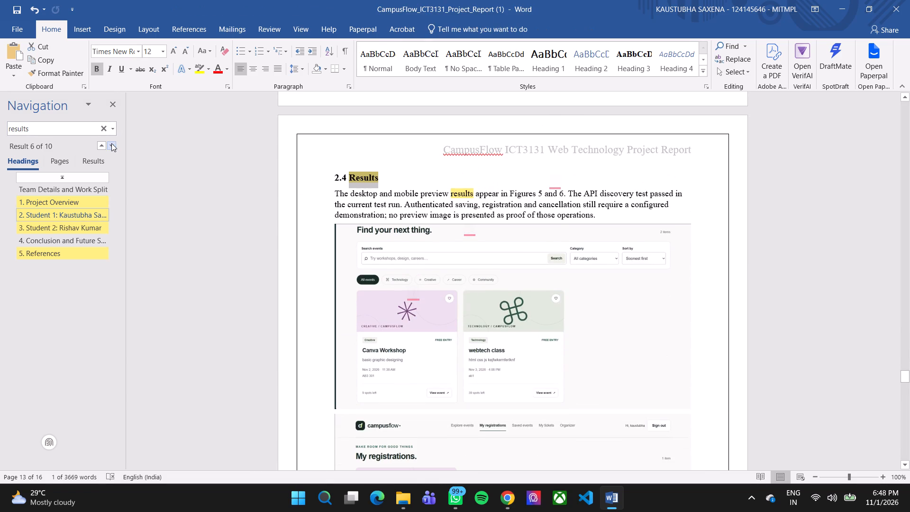
double_click(111, 143)
double_click(111, 143)
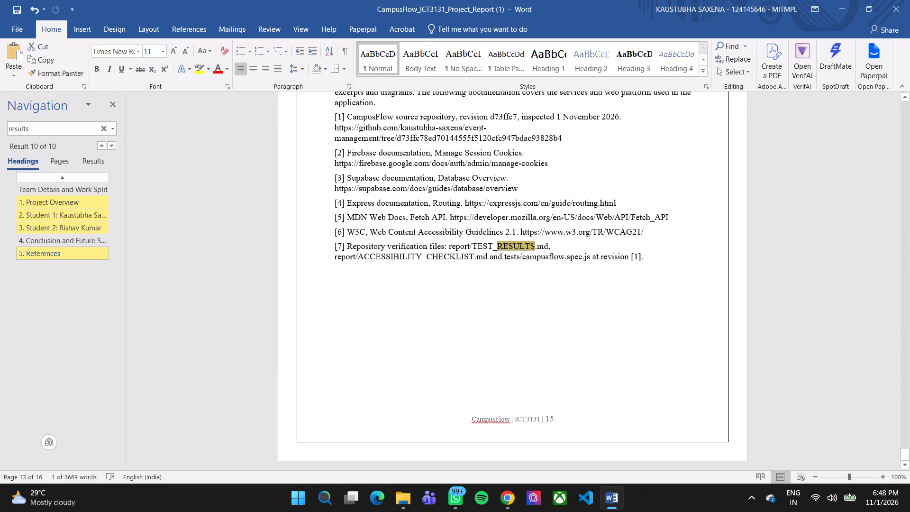
Copy Student 2's registration number from the author lines on the report's cover page.
left_click_drag(909, 454, 902, 233)
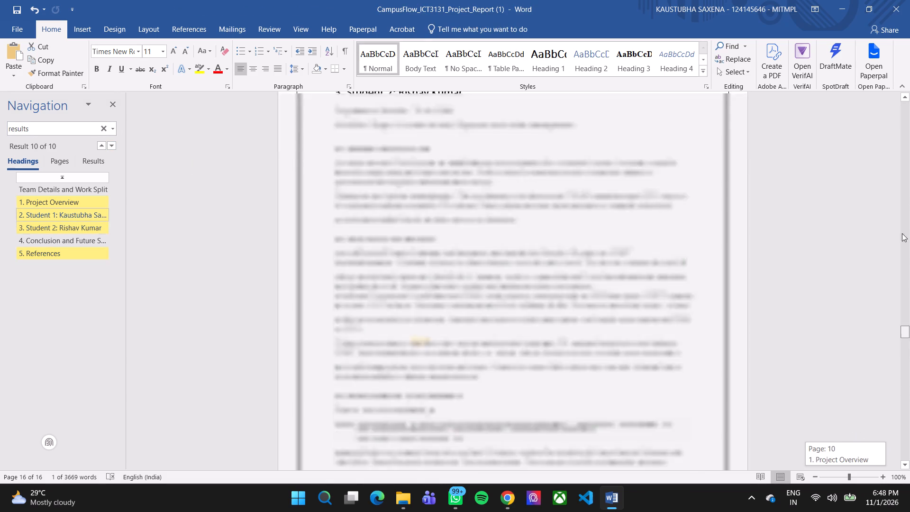
left_click_drag(902, 233, 909, 43)
scroll(582, 290, "down", 16)
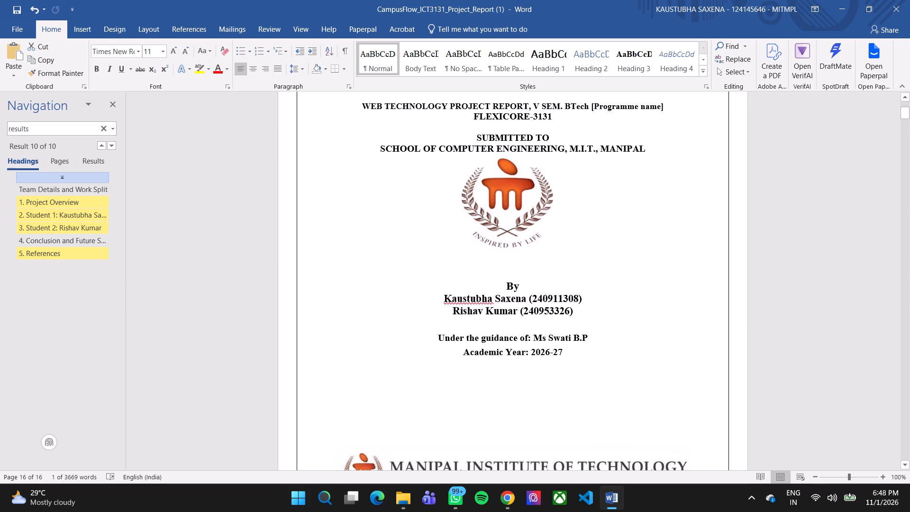
left_click(517, 370)
left_click(665, 326)
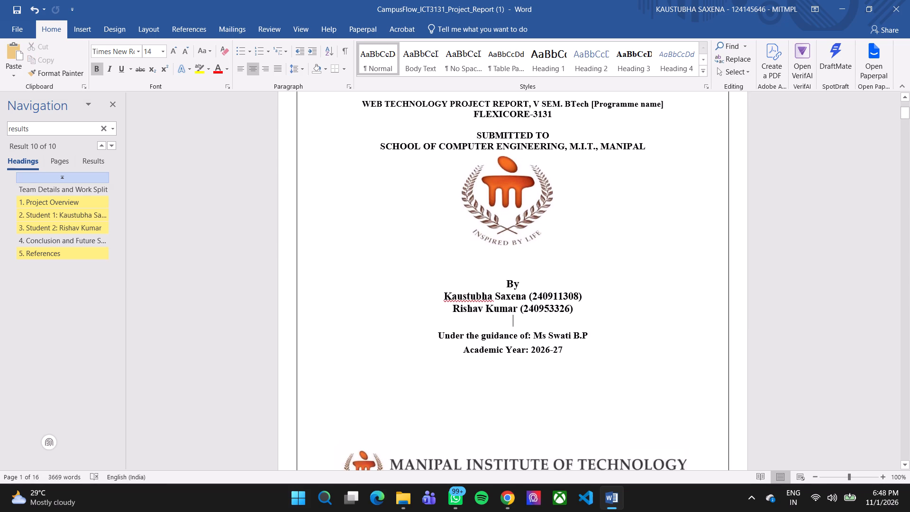
left_click(665, 323)
left_click(609, 268)
left_click(621, 295)
left_click(591, 310)
double_click(549, 302)
key("ctrl+c")
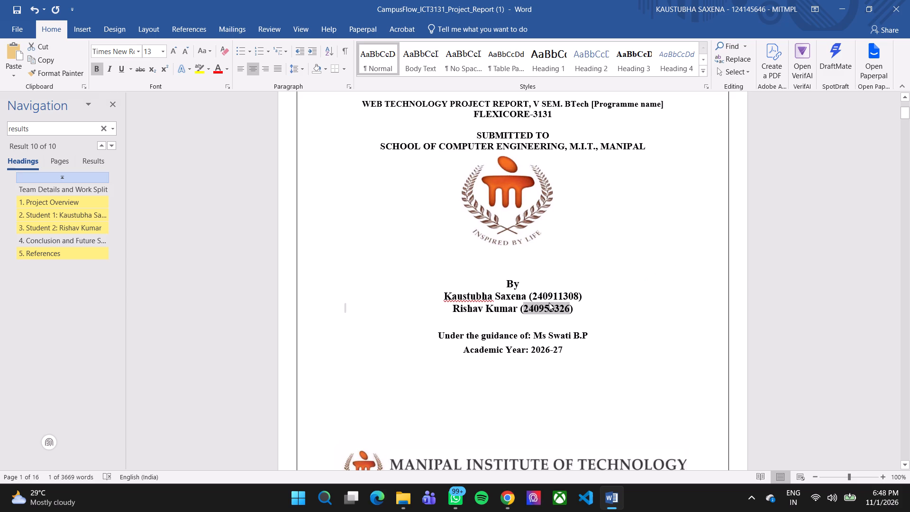
key("ctrl+c")
Find section 3 by searching for Student 2's first name and replace its "To be filled" registration number with the copied one.
left_click(37, 131)
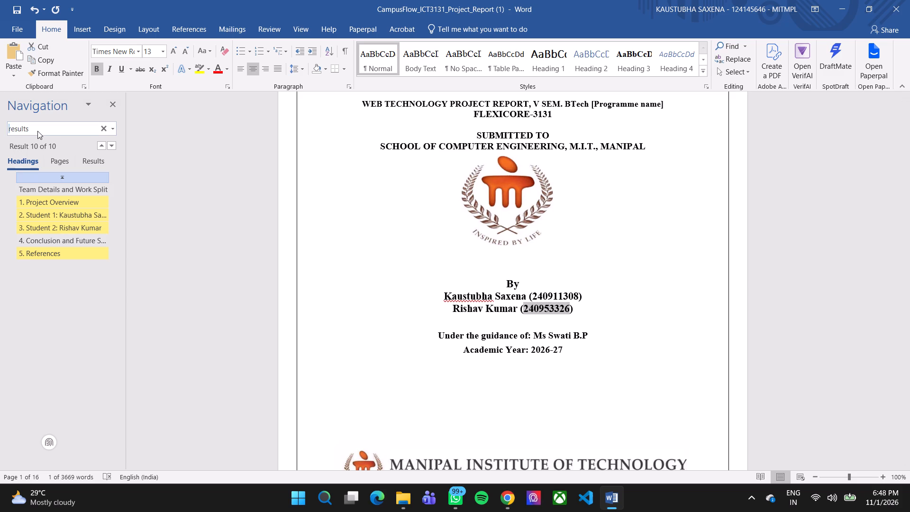
type("rishav")
left_click(114, 143)
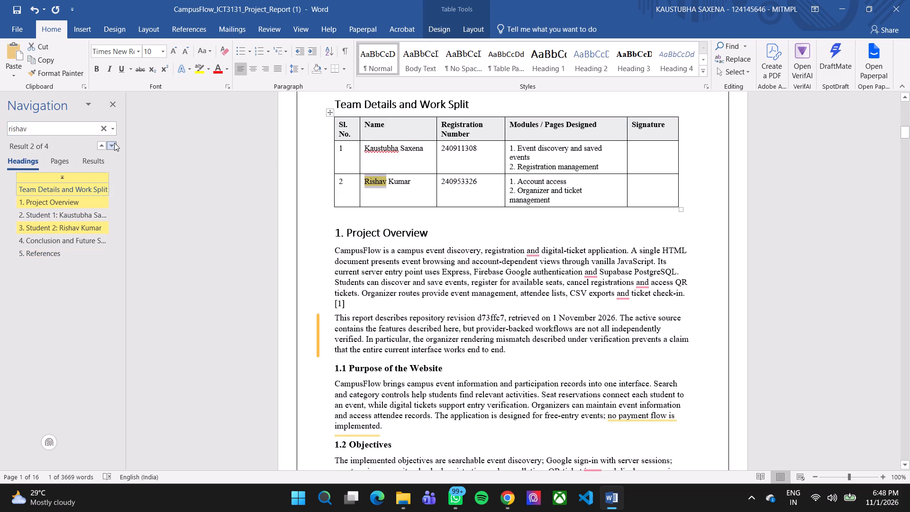
left_click(114, 143)
left_click(114, 143)
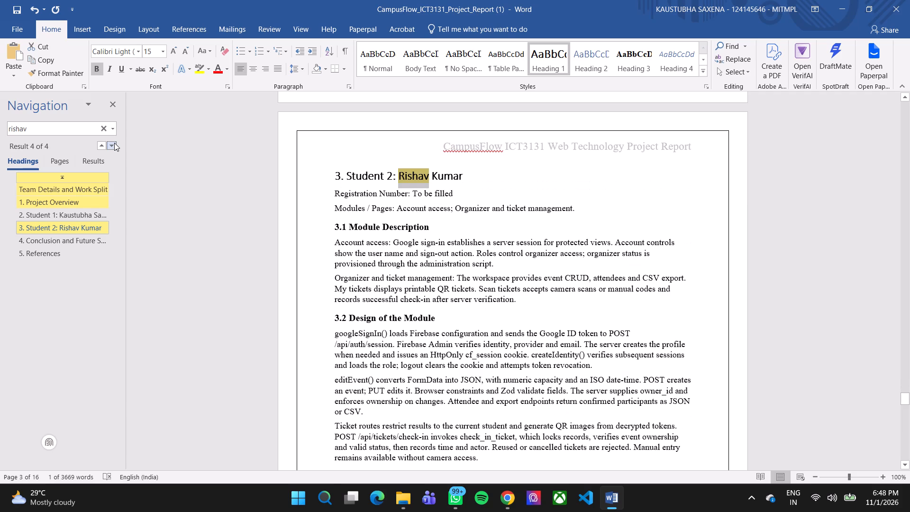
left_click(464, 192)
key("ctrl+BackSpace")
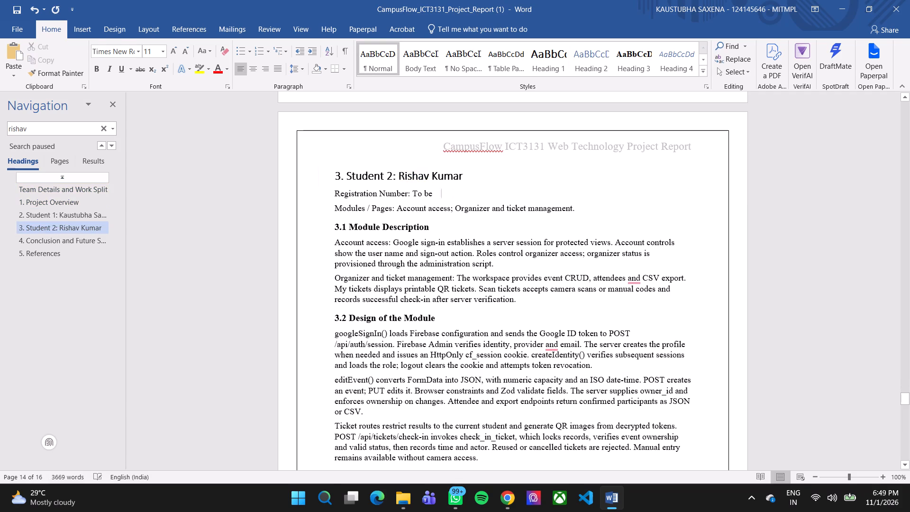
key("ctrl+BackSpace")
key("ctrl+BackSpace")
key("ctrl+v")
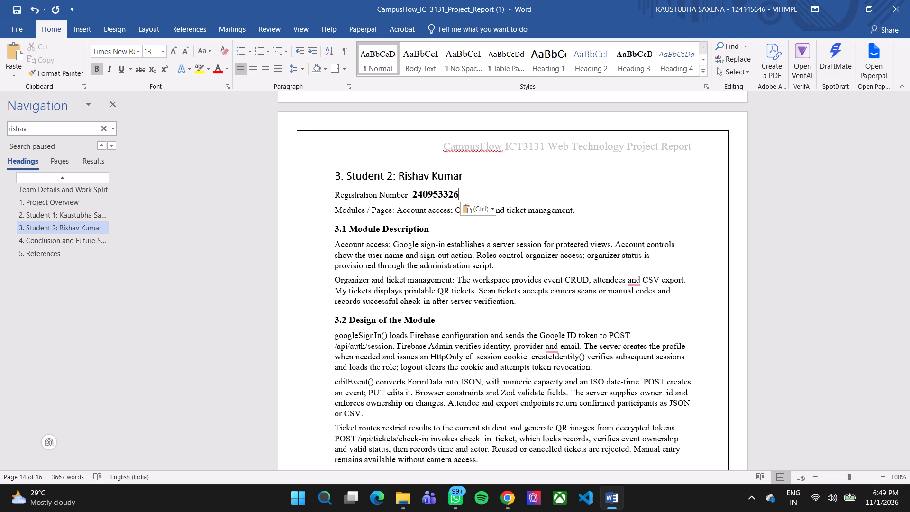
Remove the bold from the pasted registration number in section 3 and reduce its font size to 11.
double_click(454, 193)
key("ctrl+b")
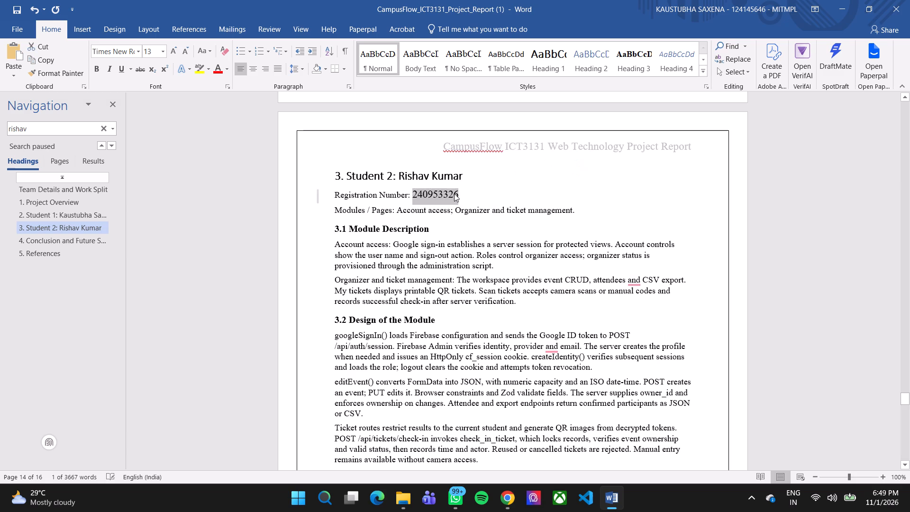
key("ctrl+minus")
key("ctrl+z")
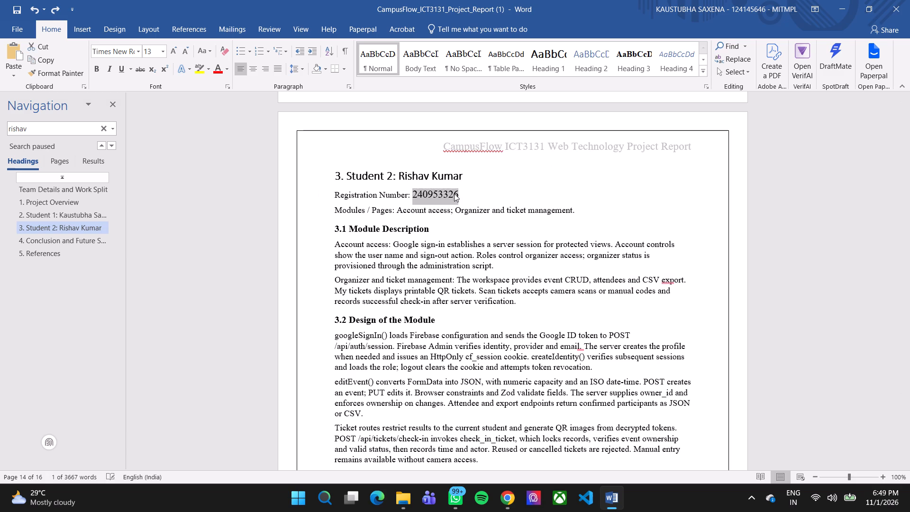
left_click(173, 52)
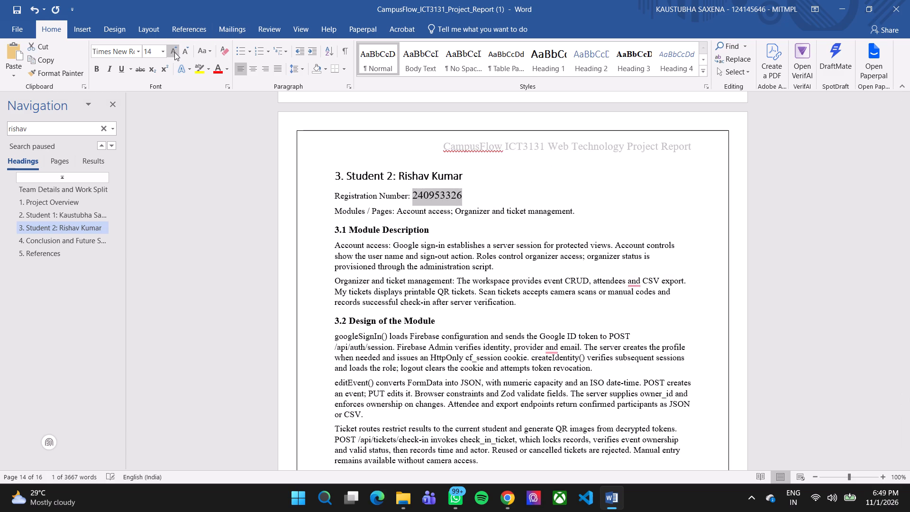
double_click(183, 52)
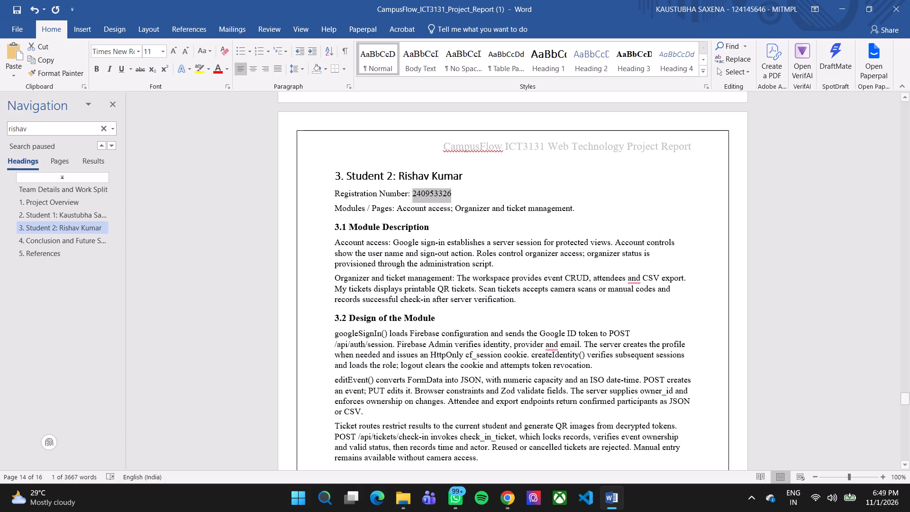
left_click(362, 192)
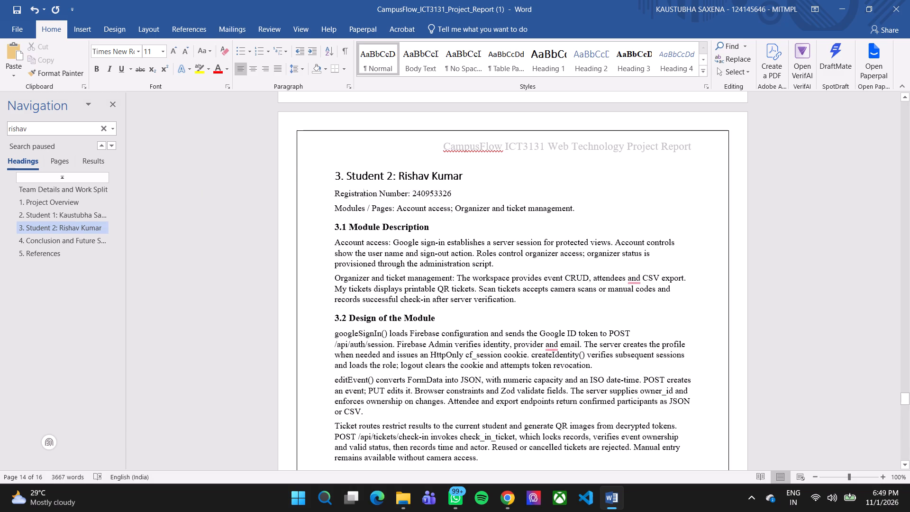
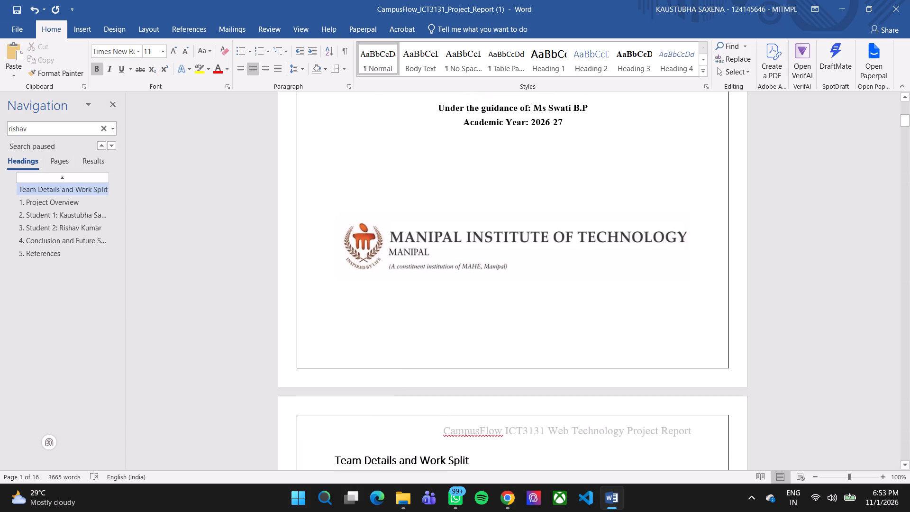
middle_click_drag(348, 474, 347, 479)
left_click(904, 156)
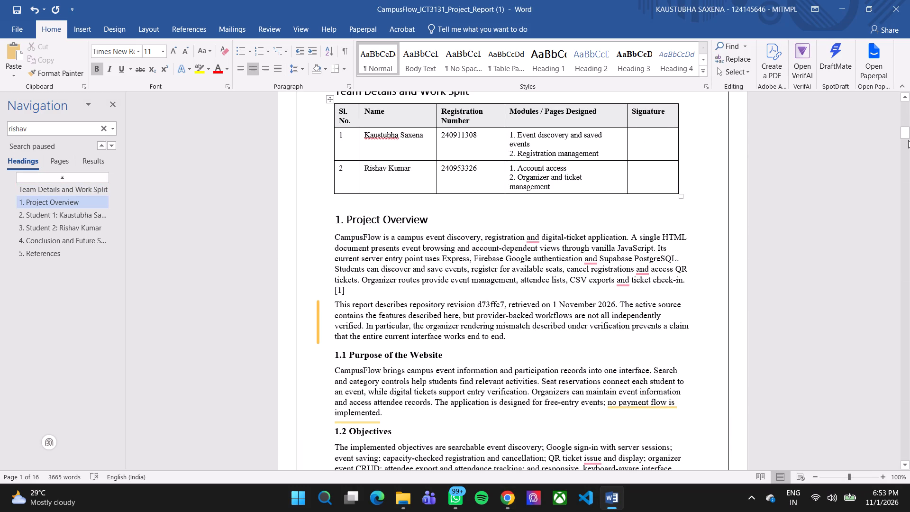
left_click_drag(908, 135, 909, 253)
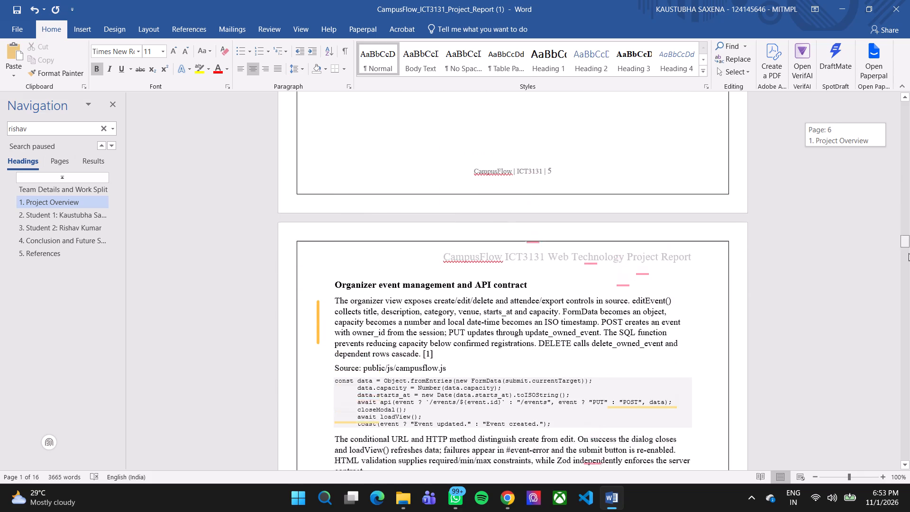
left_click_drag(909, 253, 903, 330)
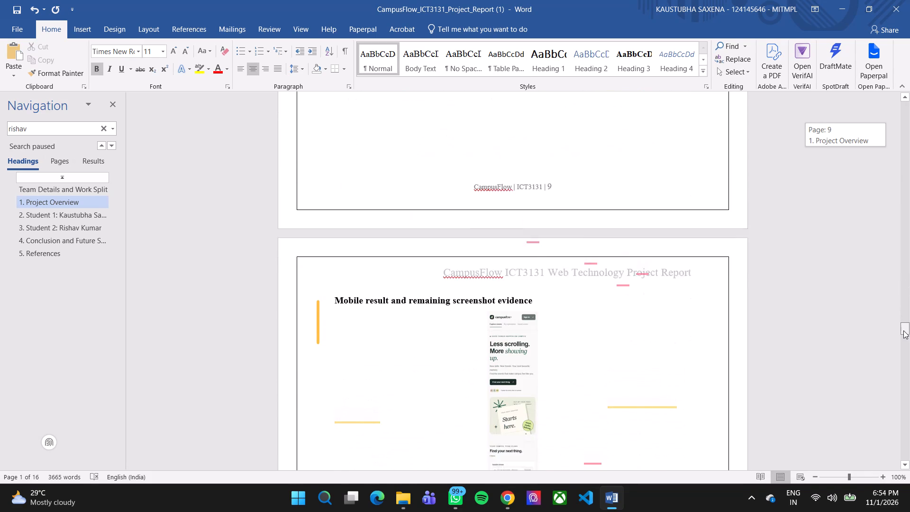
left_click_drag(903, 330, 903, 337)
scroll(737, 256, "down", 7)
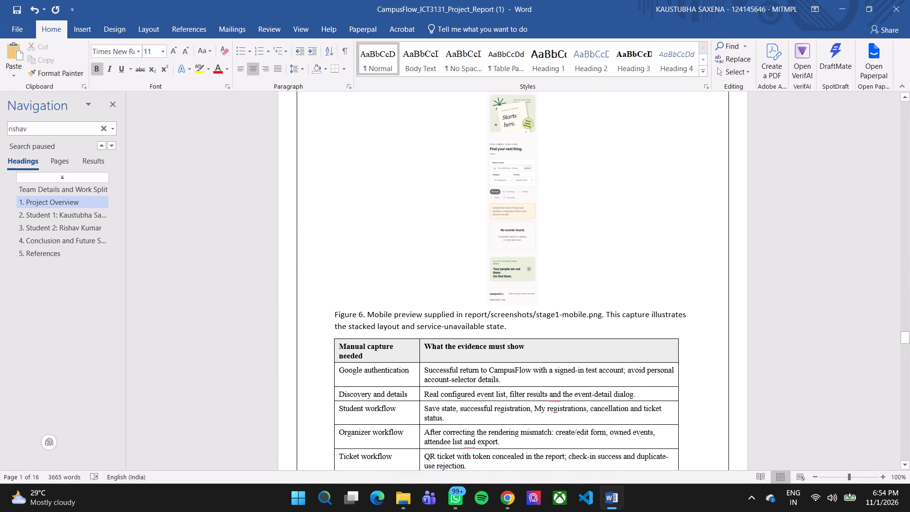
scroll(738, 256, "down", 12)
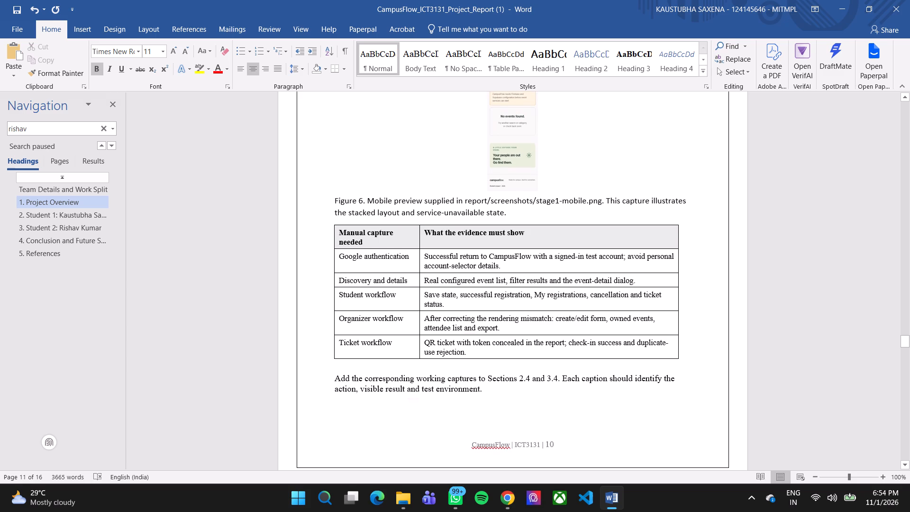
scroll(738, 255, "down", 4)
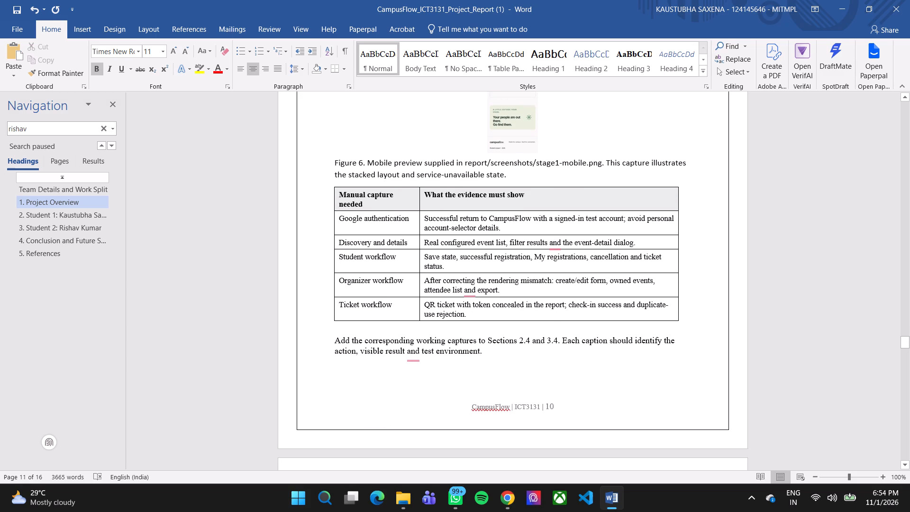
scroll(738, 255, "down", 2)
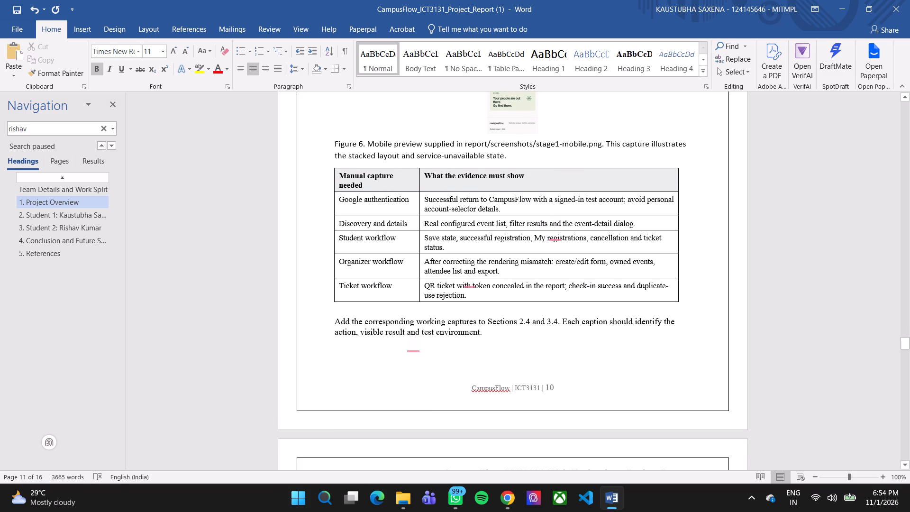
scroll(738, 255, "down", 1)
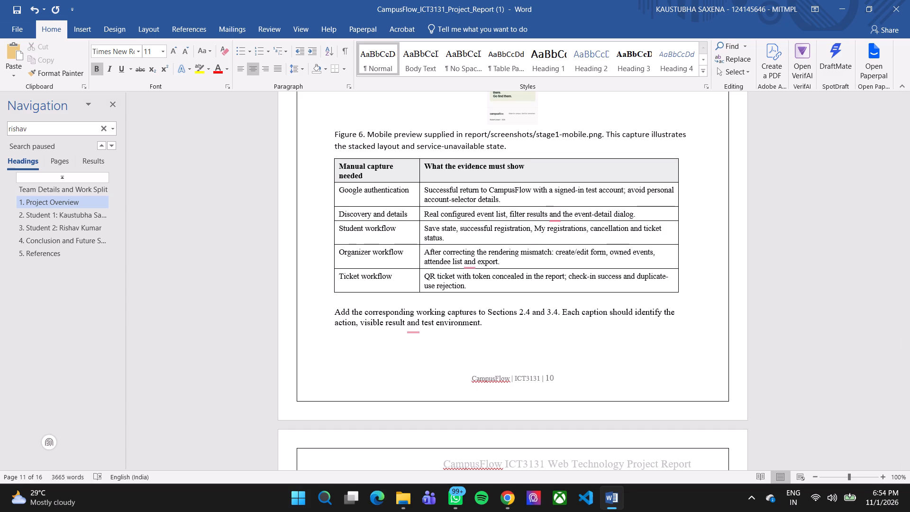
scroll(738, 254, "down", 6)
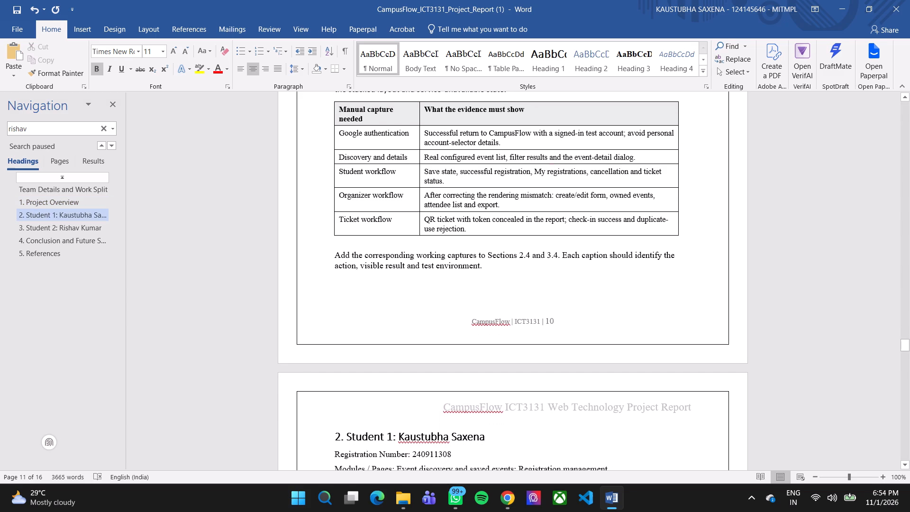
scroll(738, 254, "down", 5)
scroll(710, 256, "up", 13)
scroll(661, 263, "up", 2)
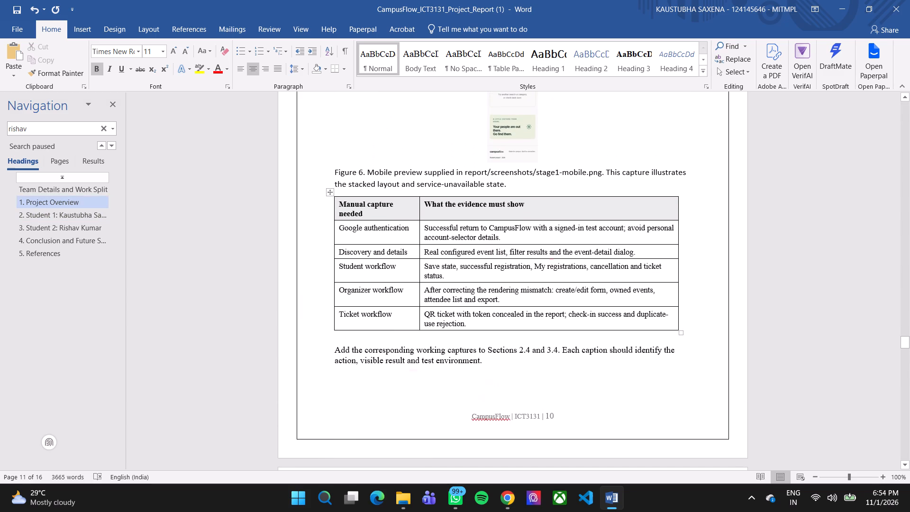
Capture a screen snip of the "Manual capture needed" table together with the note about Sections 2.4 and 3.4.
key("Print")
left_click_drag(313, 188, 616, 389)
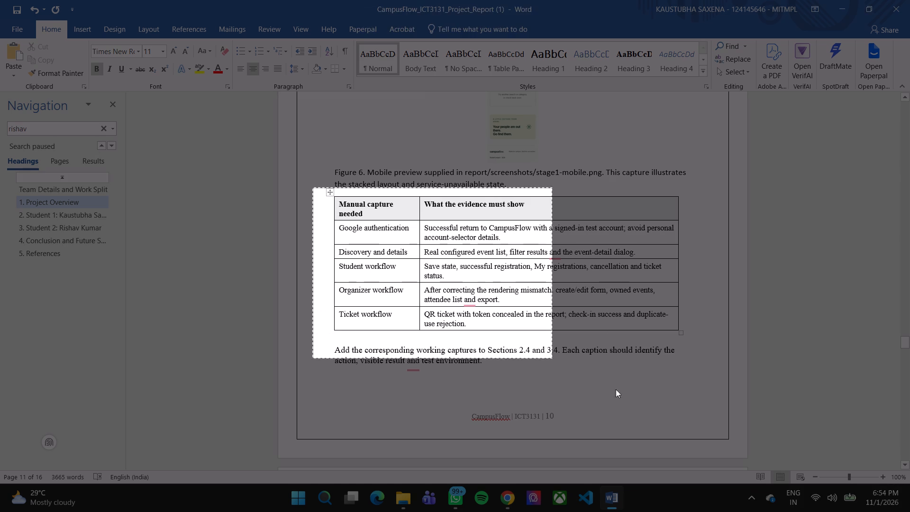
left_click_drag(616, 389, 741, 402)
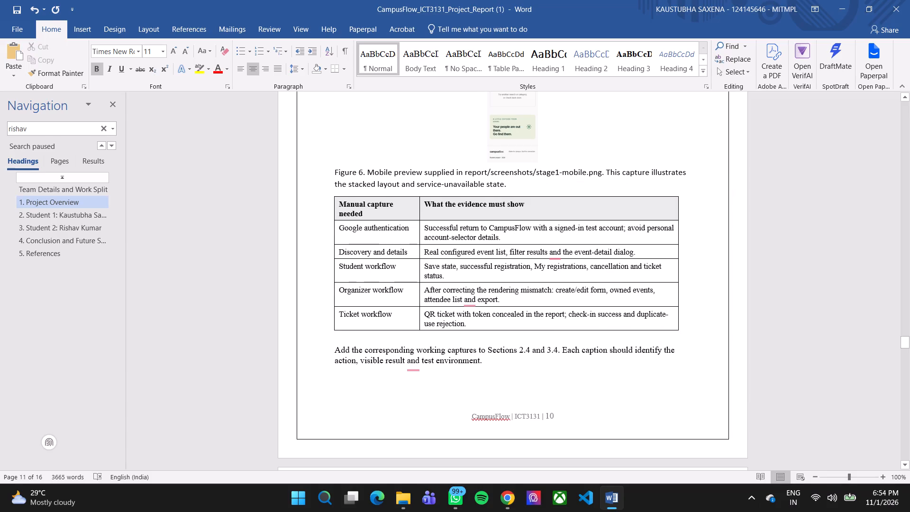
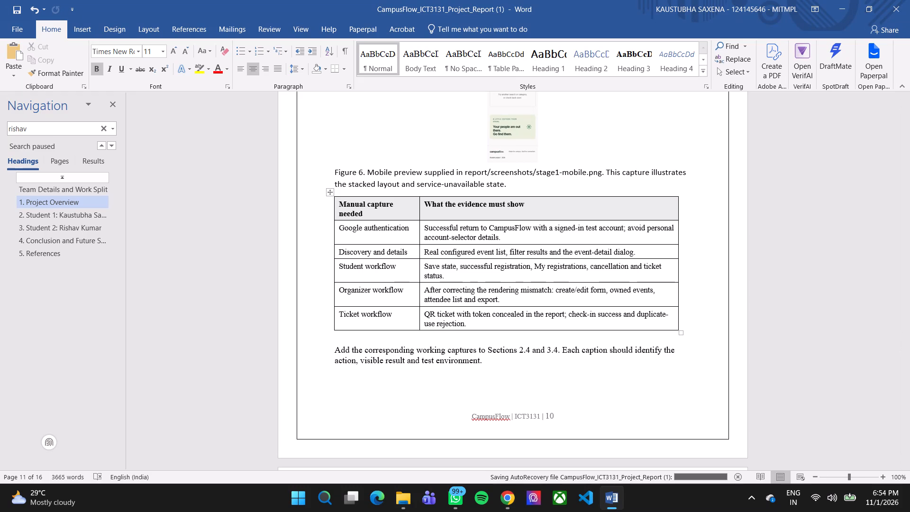
Switch back to Chrome, to the ChatGPT conversation listing the report's missing screenshots and evidence.
left_click(505, 511)
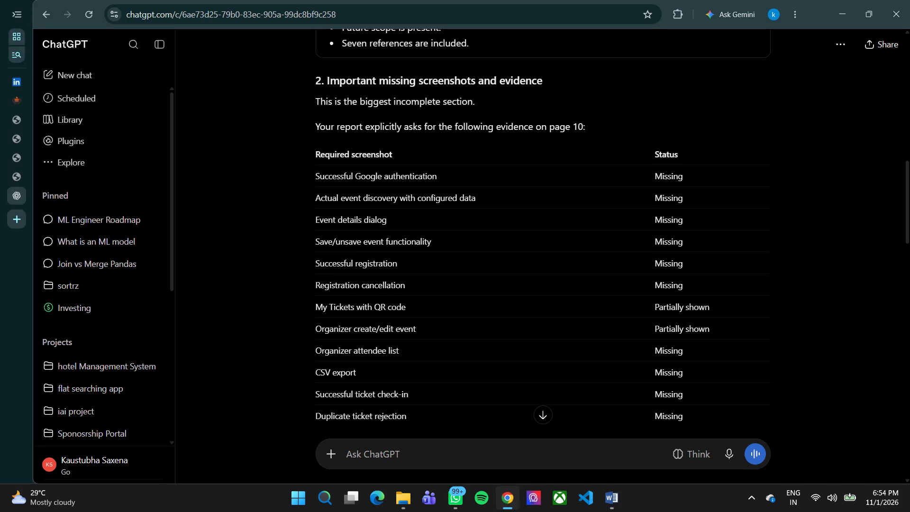
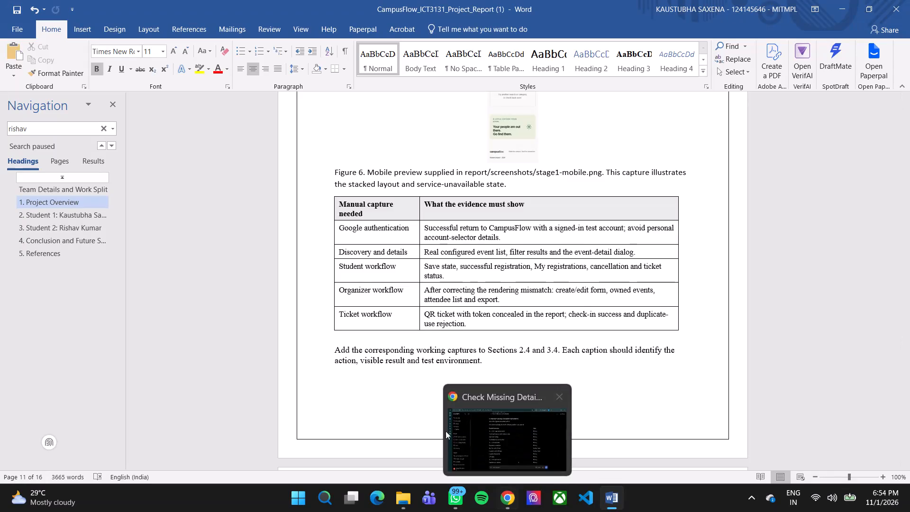
Review the Word report from the manual-capture table through both student sections and their results screenshots to the conclusion and references.
scroll(345, 270, "down", 16)
scroll(349, 267, "down", 8)
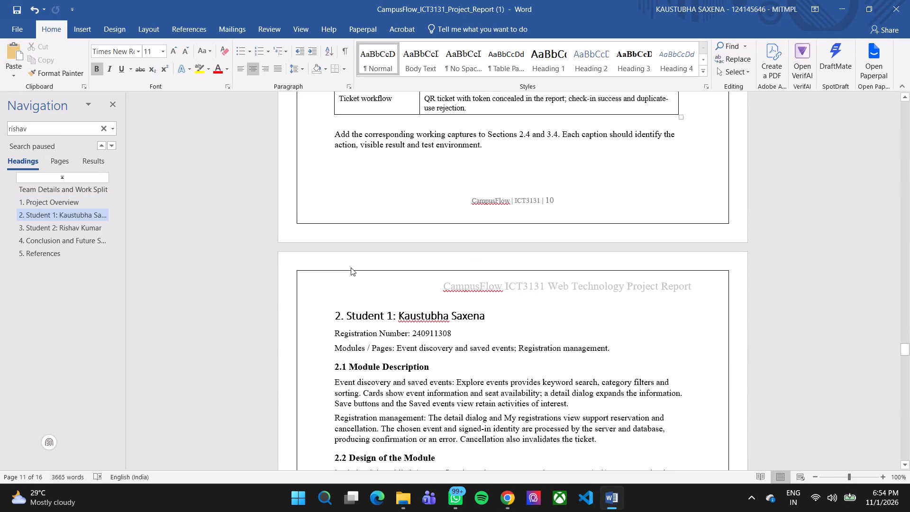
scroll(351, 267, "down", 20)
scroll(351, 267, "down", 15)
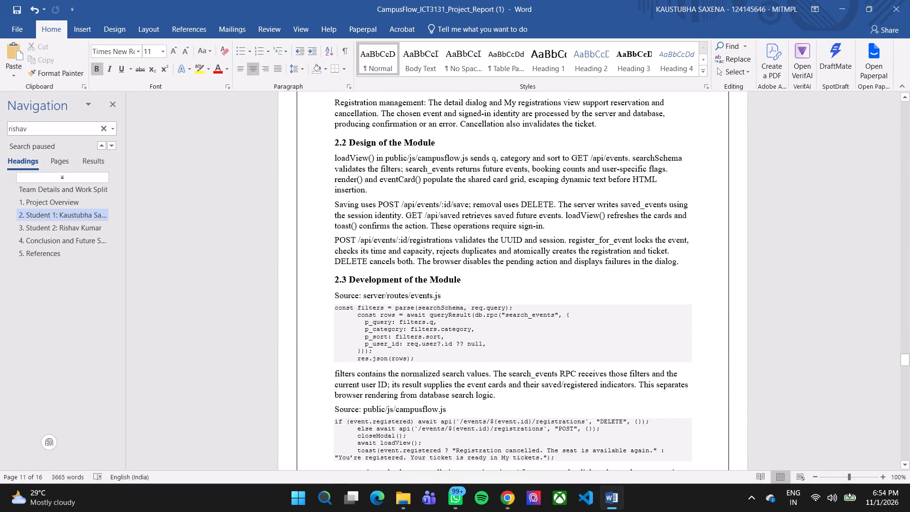
scroll(354, 269, "down", 20)
scroll(354, 269, "down", 18)
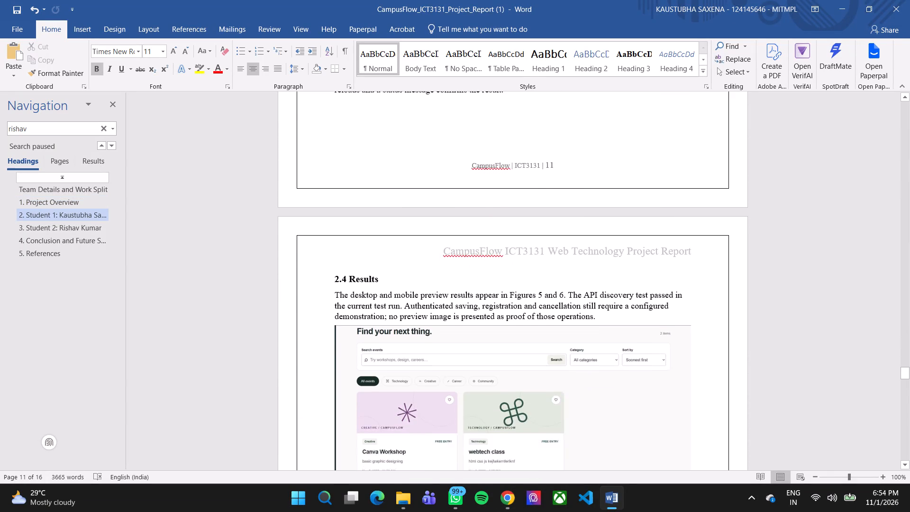
scroll(357, 270, "down", 20)
scroll(357, 270, "down", 20)
scroll(357, 270, "down", 16)
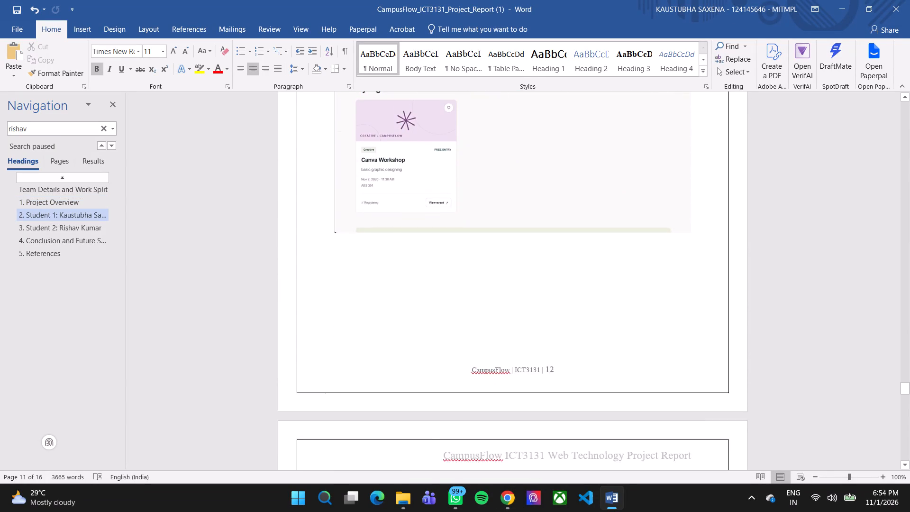
scroll(337, 296, "down", 20)
scroll(337, 296, "down", 20)
scroll(337, 296, "down", 16)
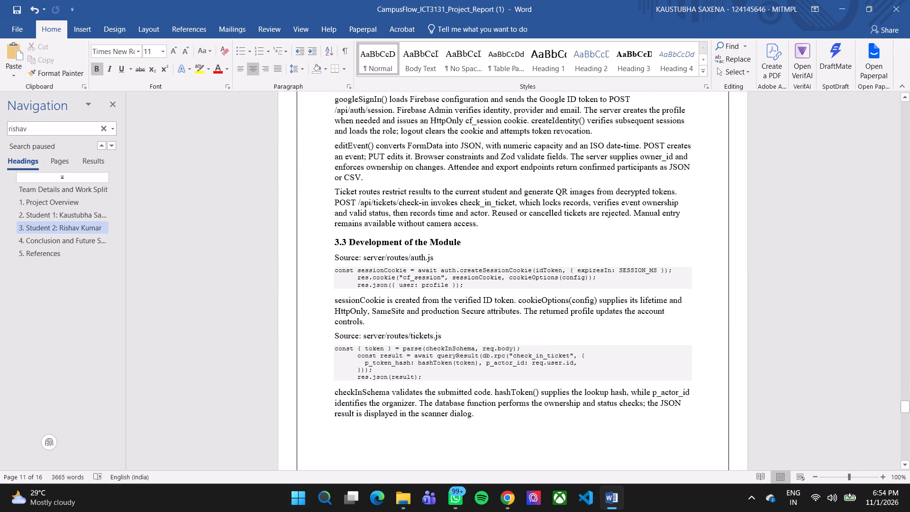
scroll(354, 267, "down", 20)
scroll(354, 267, "down", 20)
scroll(354, 267, "down", 15)
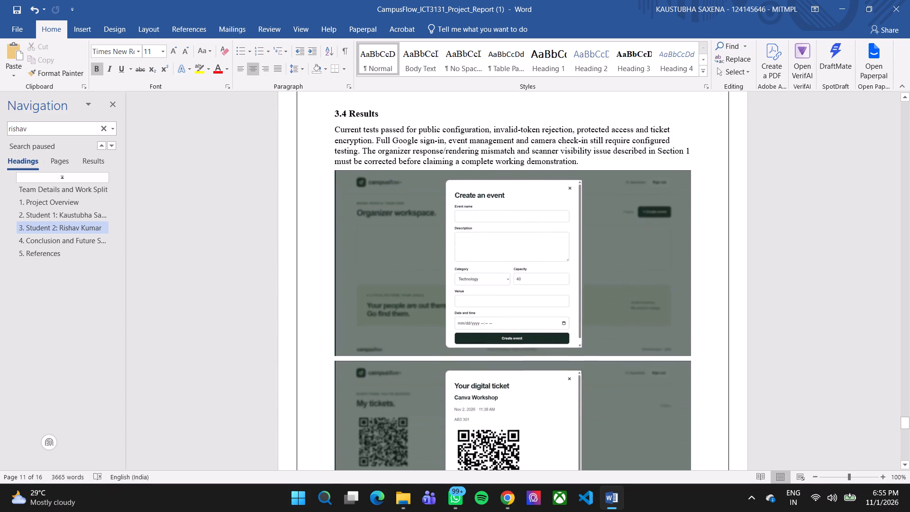
scroll(357, 280, "down", 20)
scroll(357, 280, "down", 20)
scroll(357, 280, "down", 15)
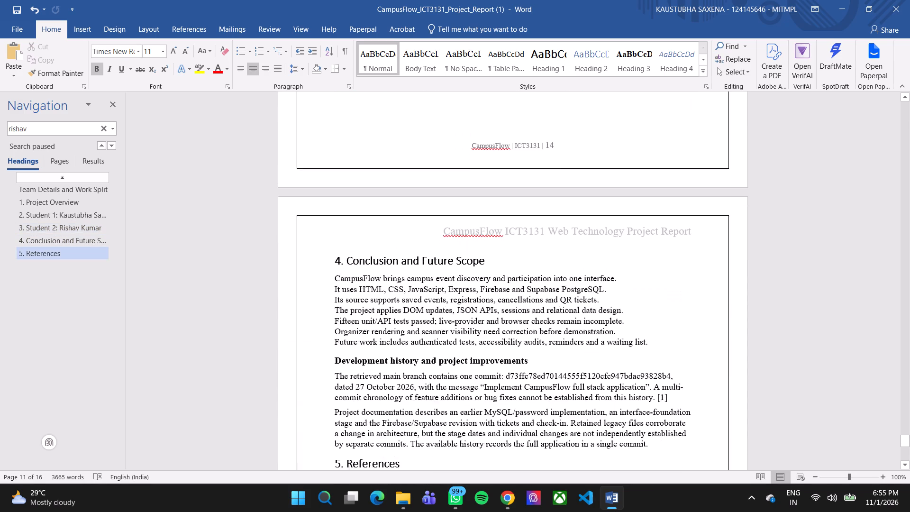
scroll(387, 325, "down", 20)
scroll(387, 325, "down", 14)
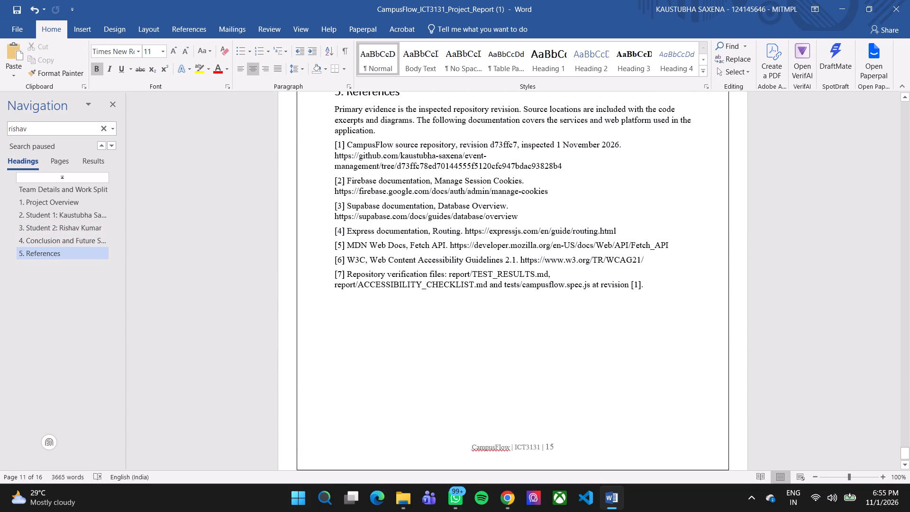
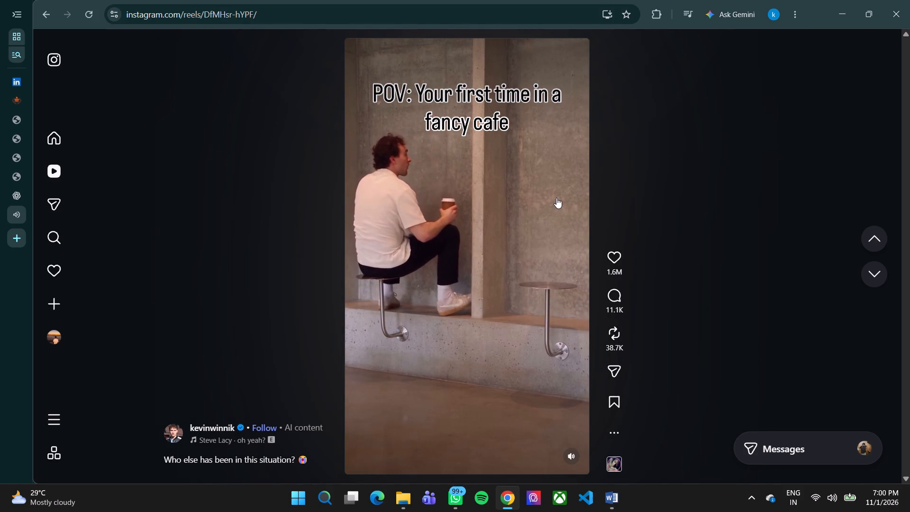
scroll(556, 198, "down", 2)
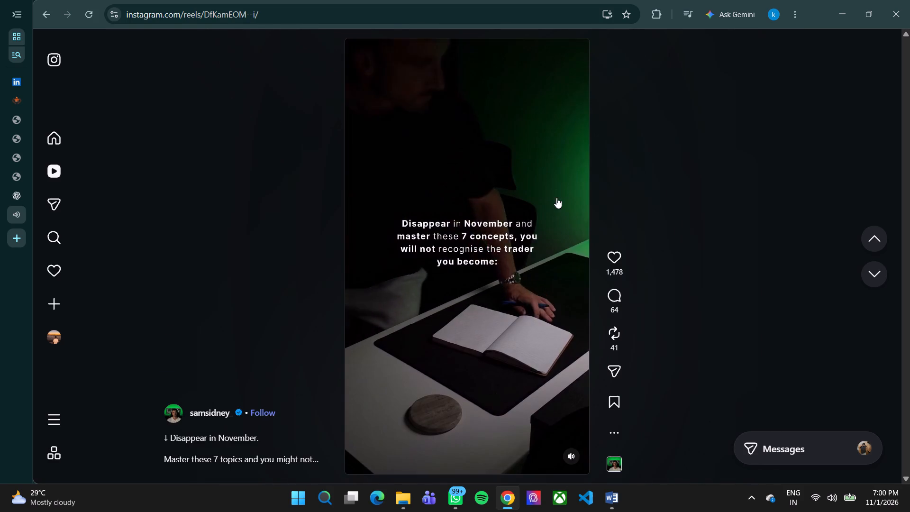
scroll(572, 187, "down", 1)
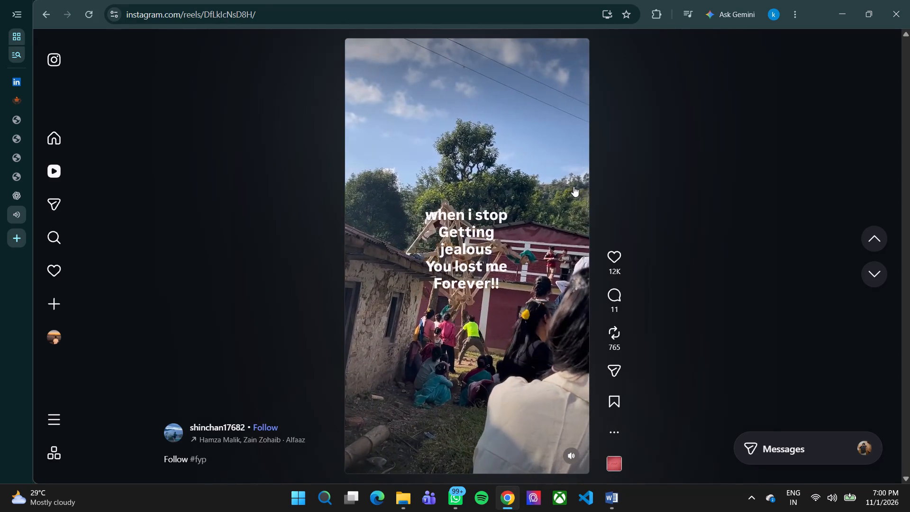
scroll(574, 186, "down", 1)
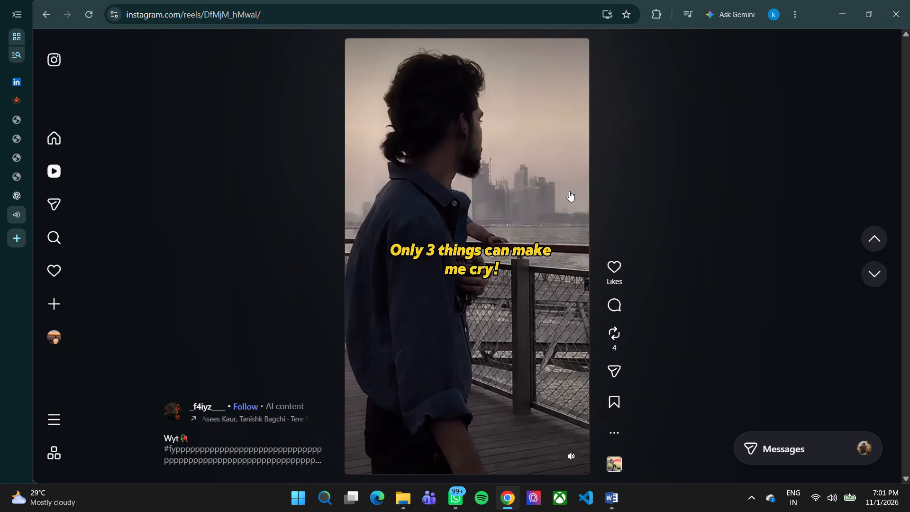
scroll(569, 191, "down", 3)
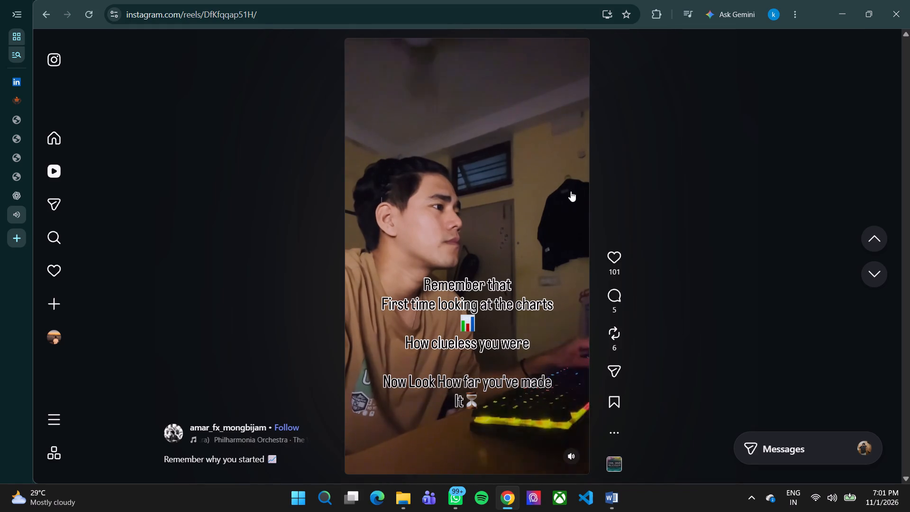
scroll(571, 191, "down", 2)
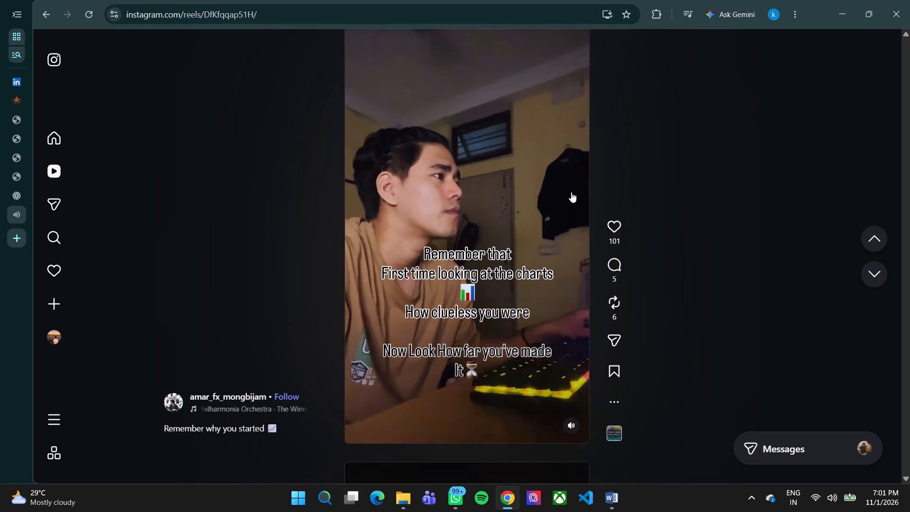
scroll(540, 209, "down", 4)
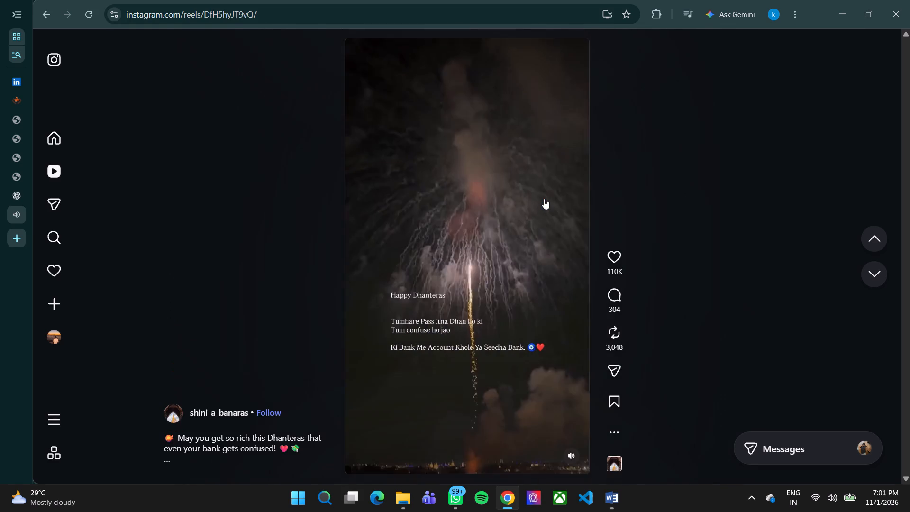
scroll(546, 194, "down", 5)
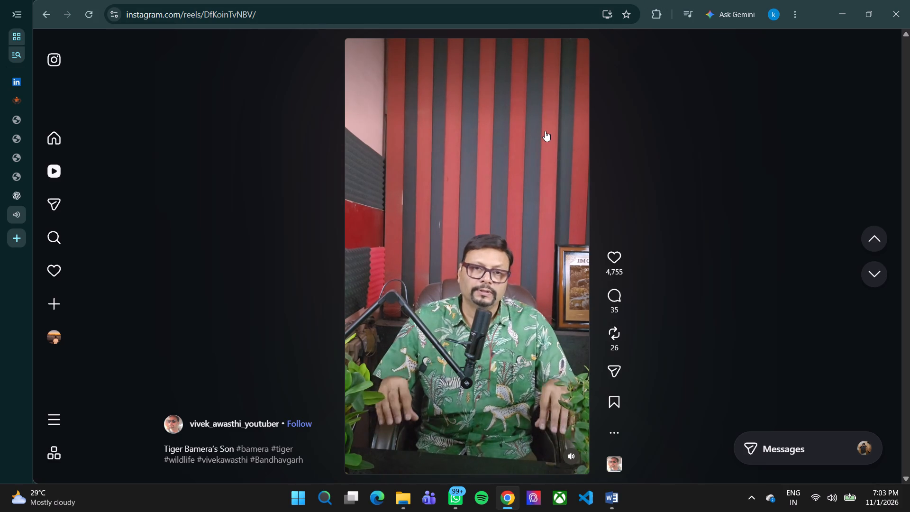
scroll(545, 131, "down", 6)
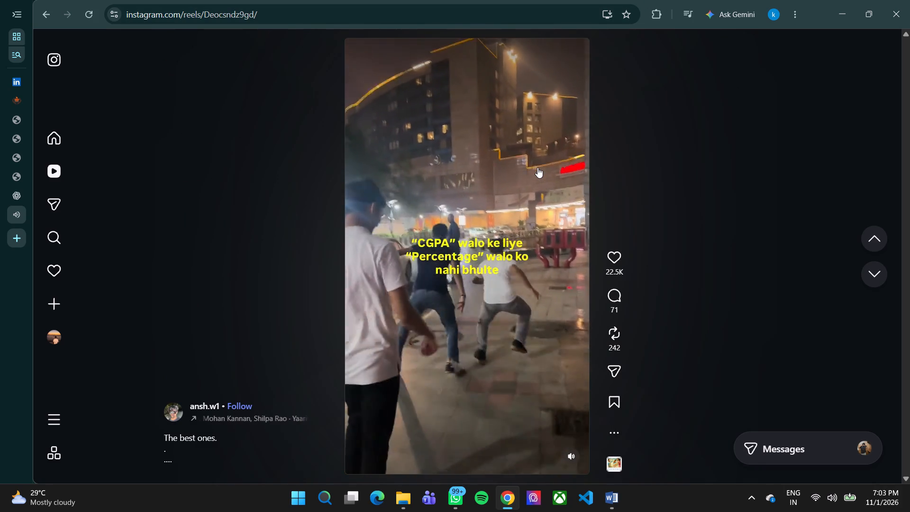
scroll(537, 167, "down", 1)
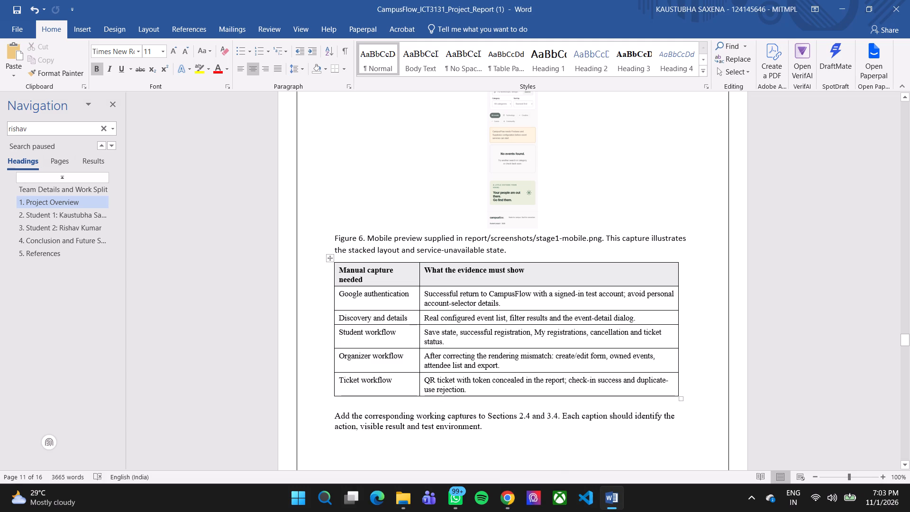
Read the evidence requirements for Google authentication and for discovery and details in the manual-capture table, highlighting the text while reading.
left_click_drag(471, 395, 366, 300)
left_click_drag(379, 298, 406, 303)
left_click_drag(406, 303, 465, 311)
left_click_drag(520, 303, 438, 293)
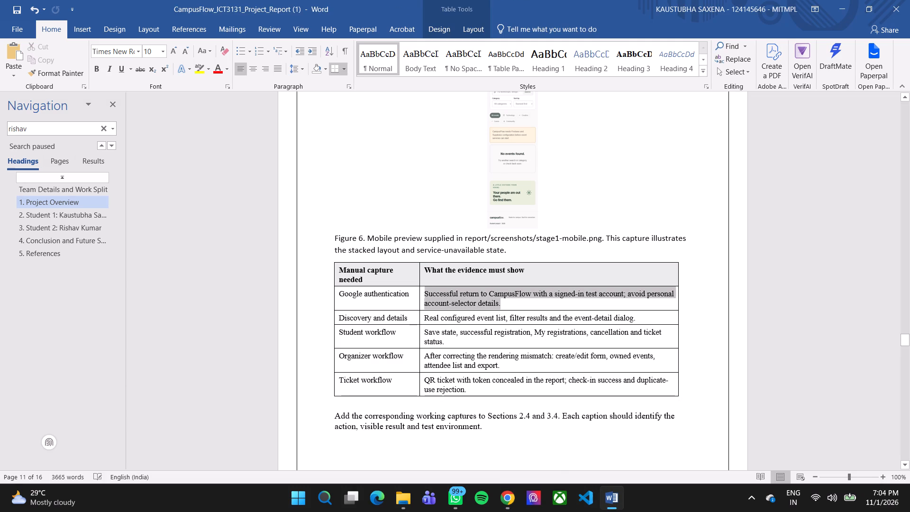
left_click_drag(438, 293, 438, 292)
left_click_drag(639, 318, 588, 312)
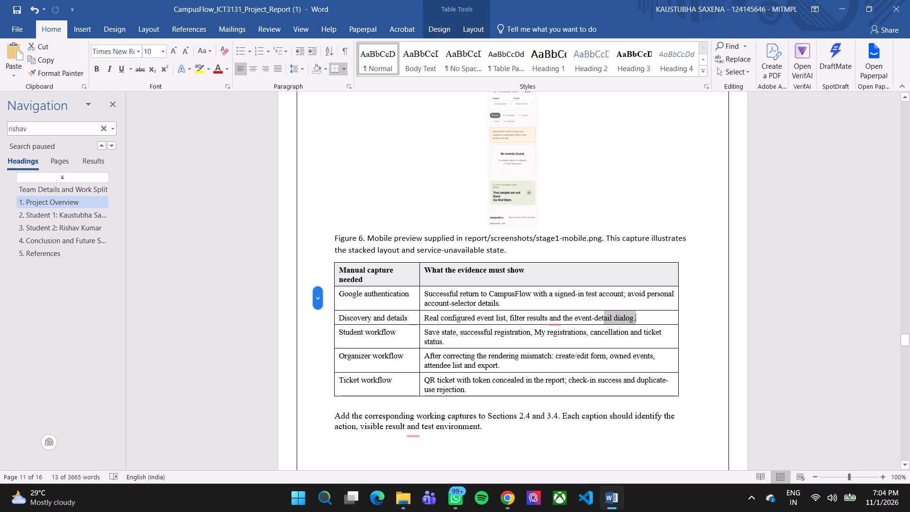
left_click_drag(588, 312, 414, 303)
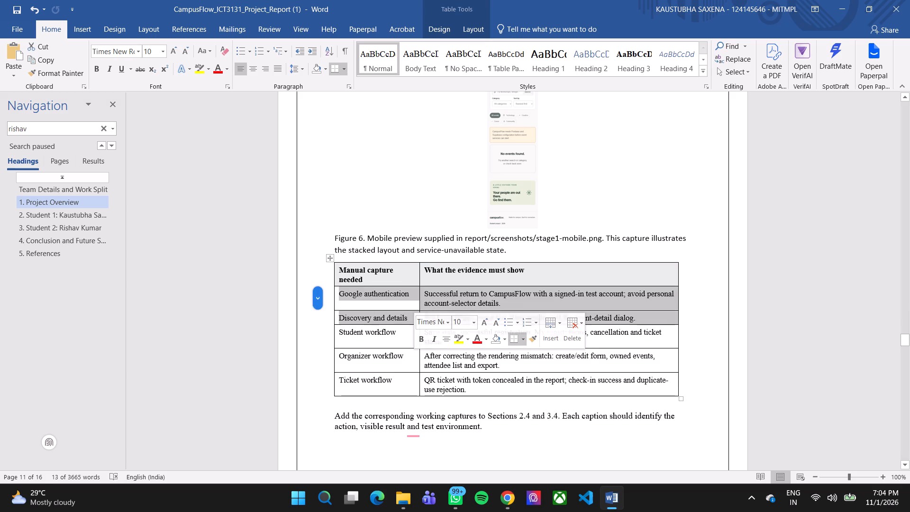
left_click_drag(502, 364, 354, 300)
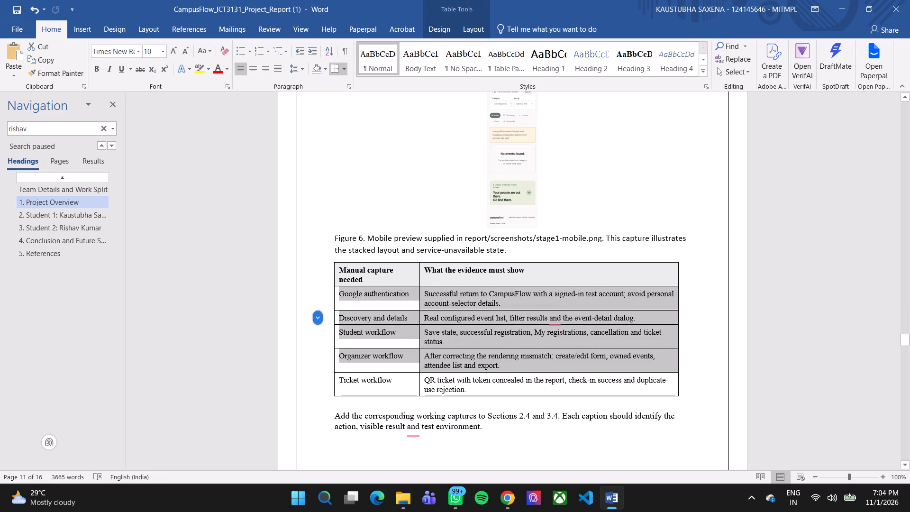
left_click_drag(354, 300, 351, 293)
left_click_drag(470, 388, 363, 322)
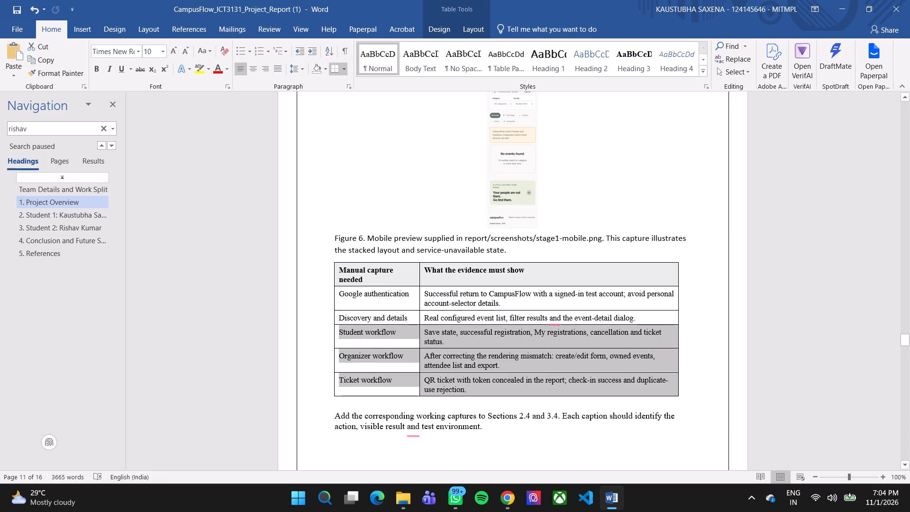
Select the manual-capture table's rows from Google authentication through Ticket workflow, leaving out the header row.
left_click_drag(363, 322, 344, 300)
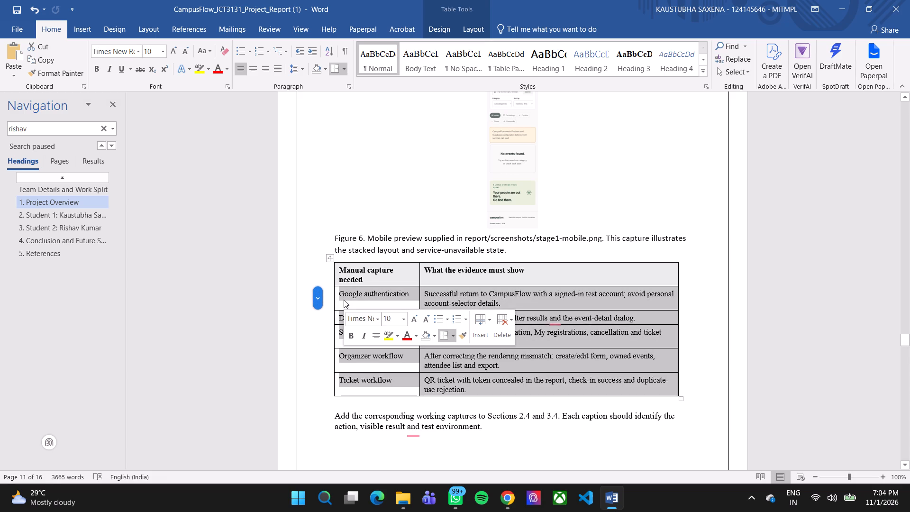
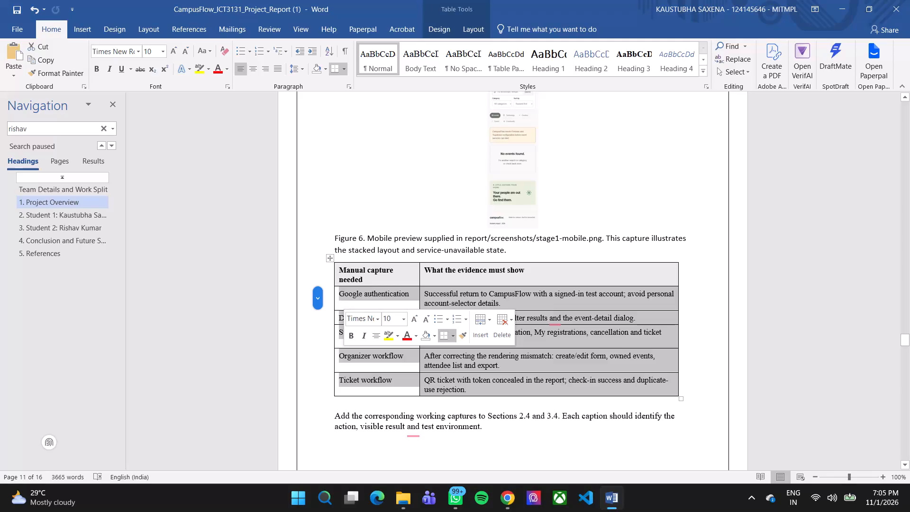
Deselect the manual-capture table below Figure 6 in the report.
left_click(845, 204)
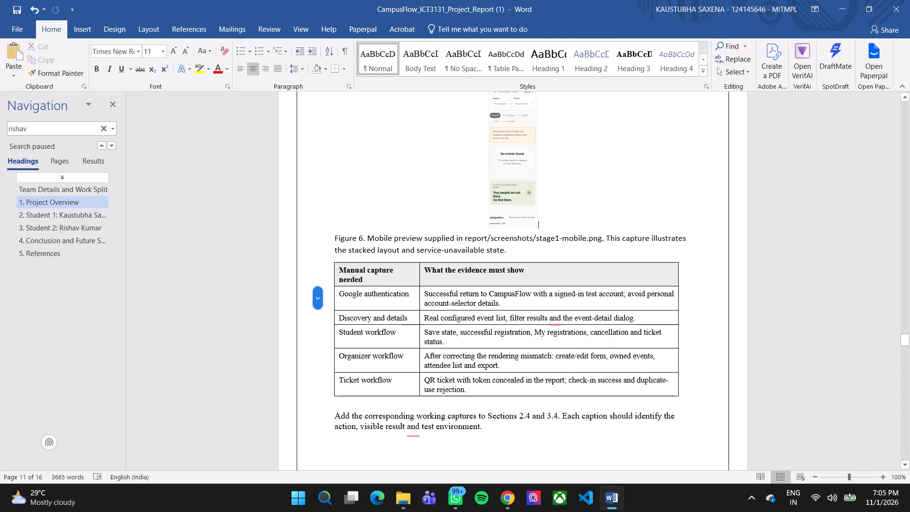
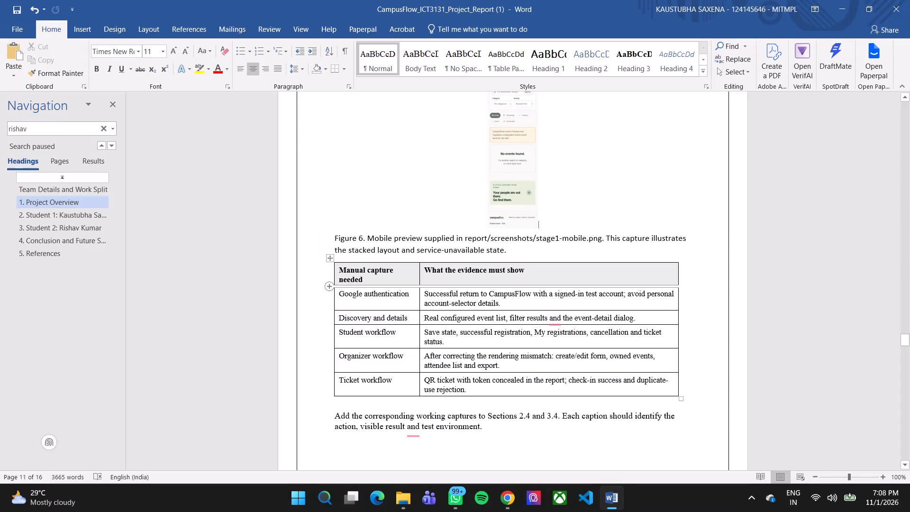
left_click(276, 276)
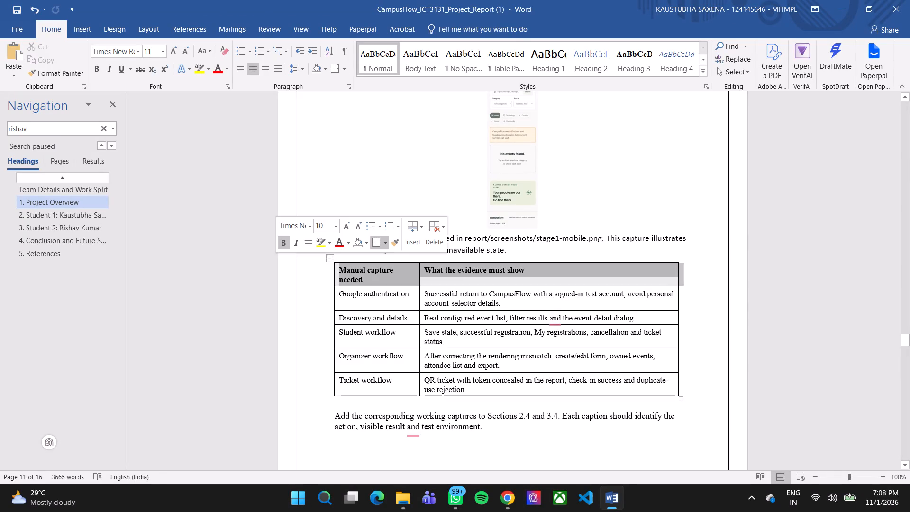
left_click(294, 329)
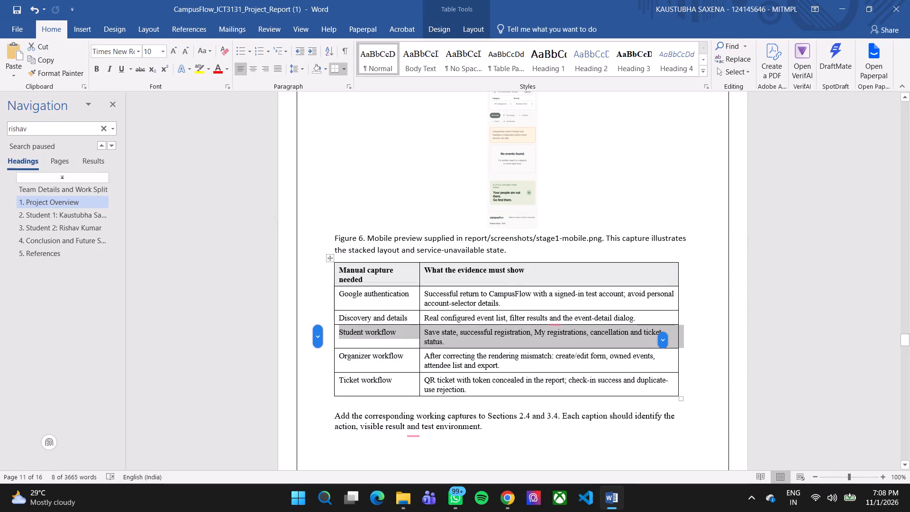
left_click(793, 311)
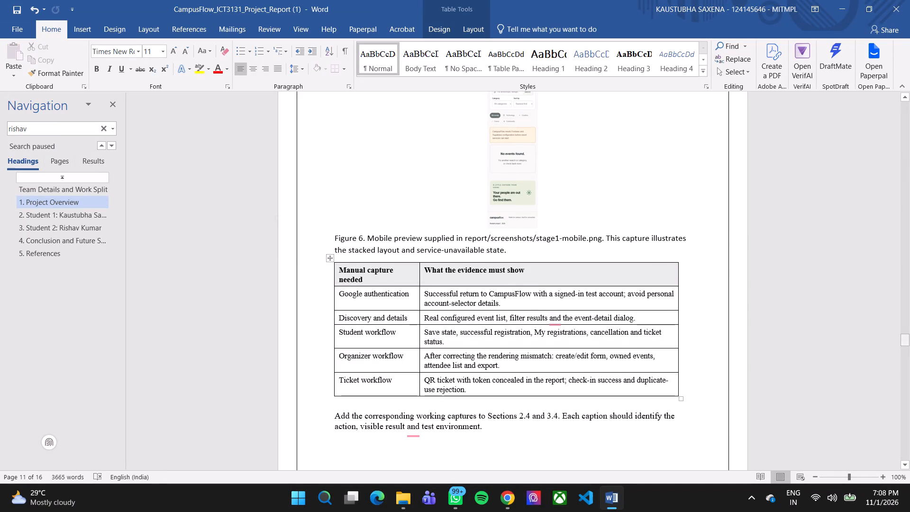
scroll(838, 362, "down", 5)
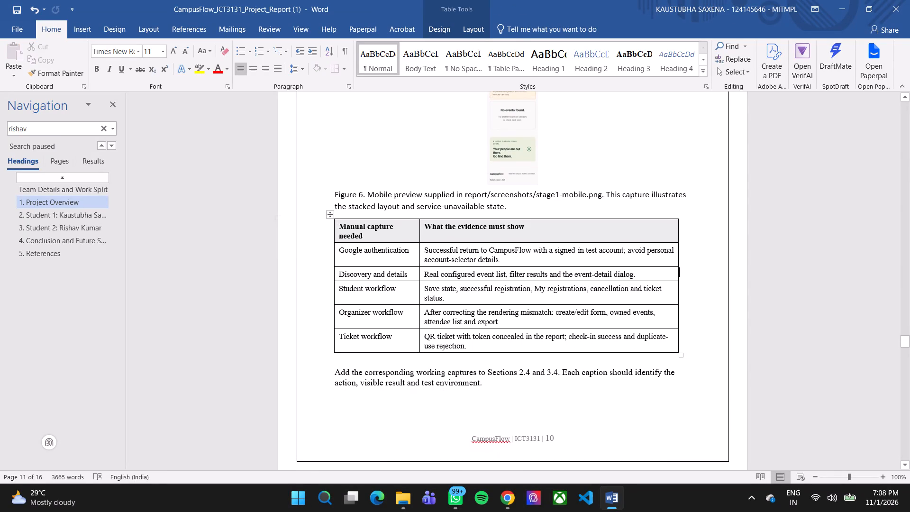
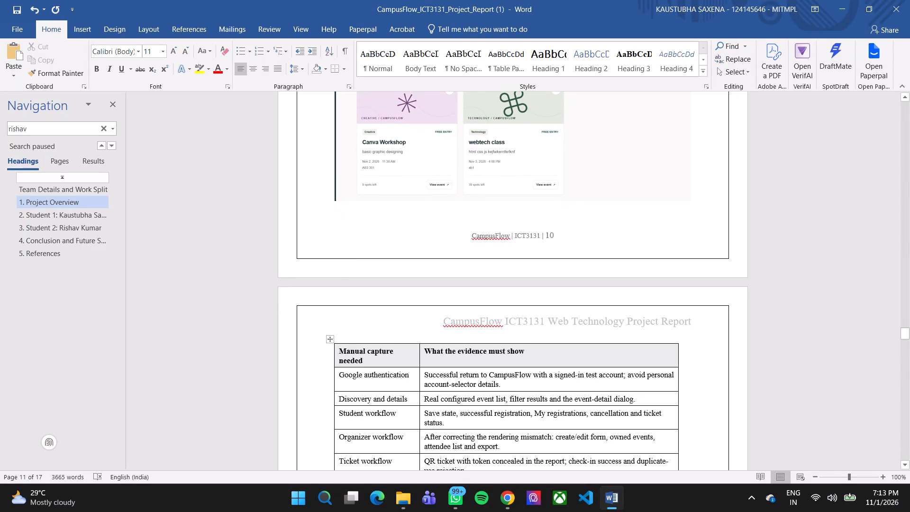
Examine the report's table of manual captures needed, and check the Screenshots folder in File Explorer for the available captures.
scroll(427, 413, "down", 1)
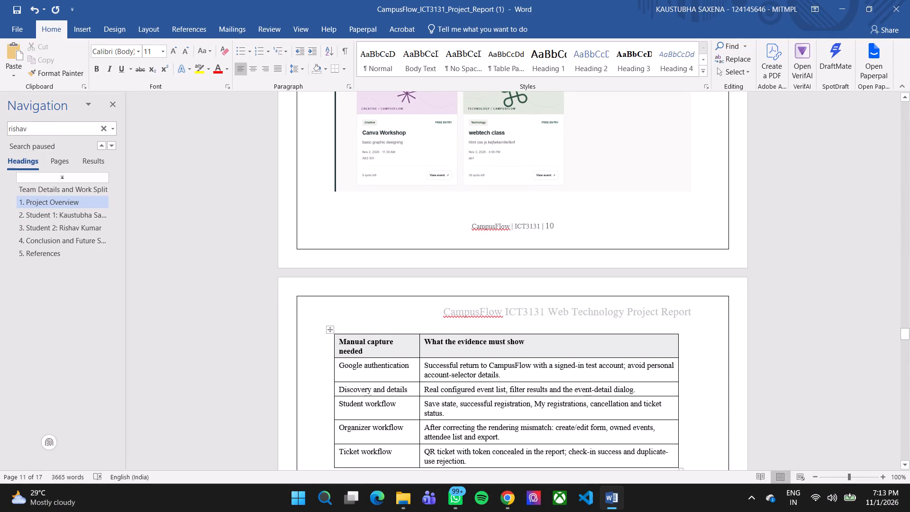
scroll(427, 413, "down", 4)
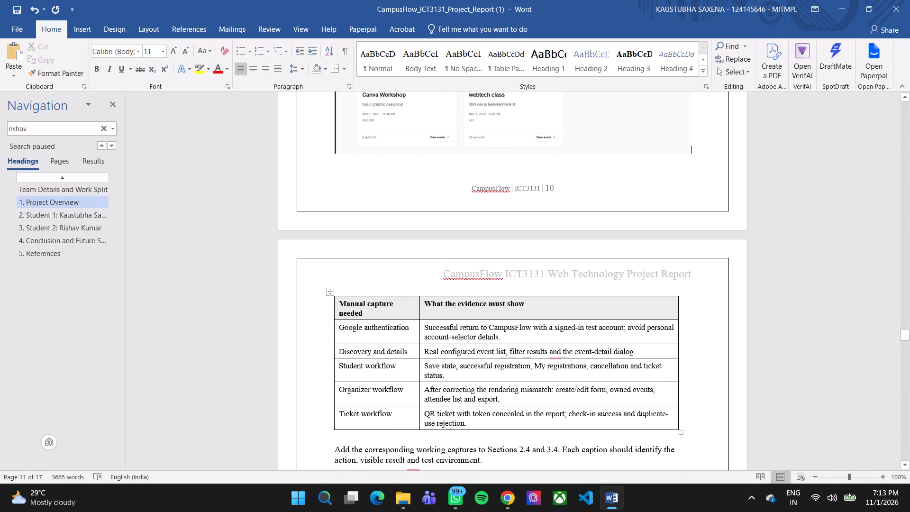
left_click(401, 499)
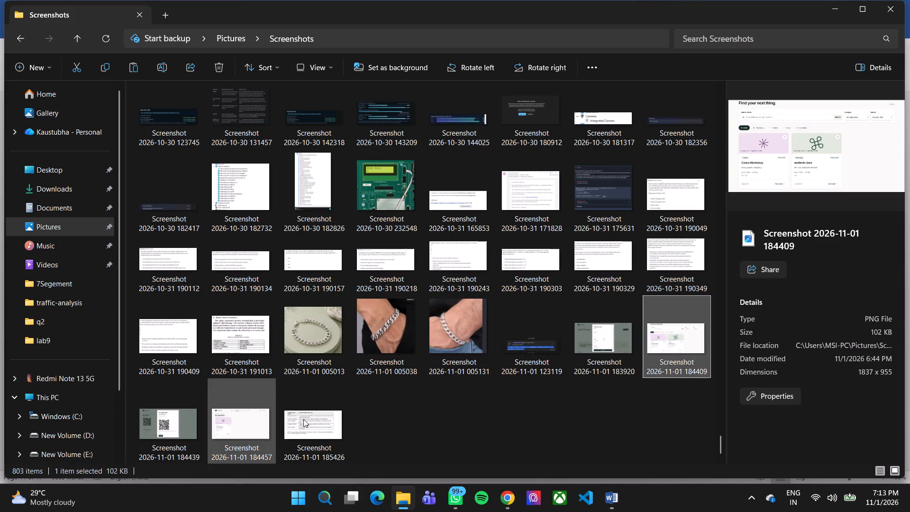
key("alt+Tab")
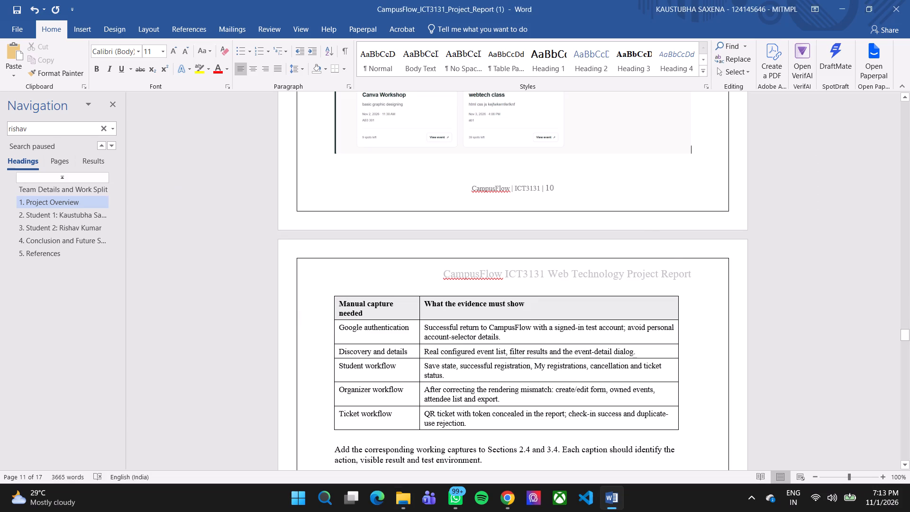
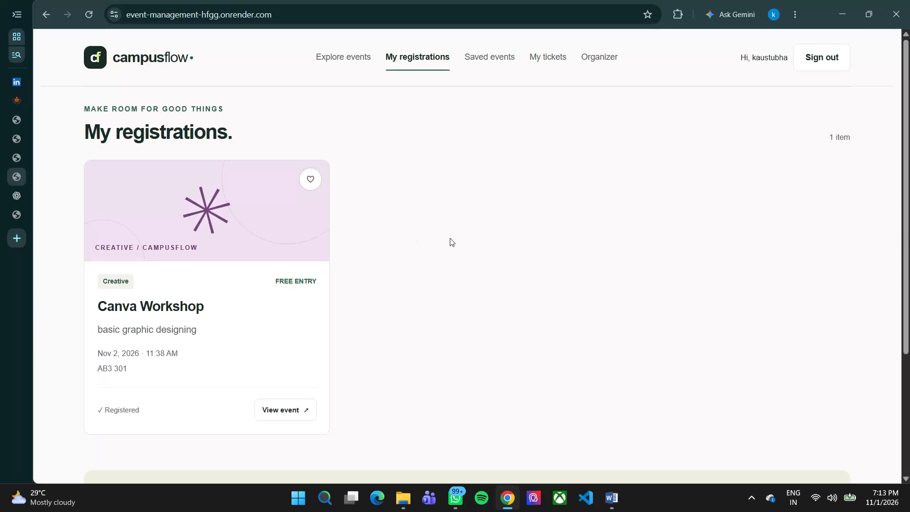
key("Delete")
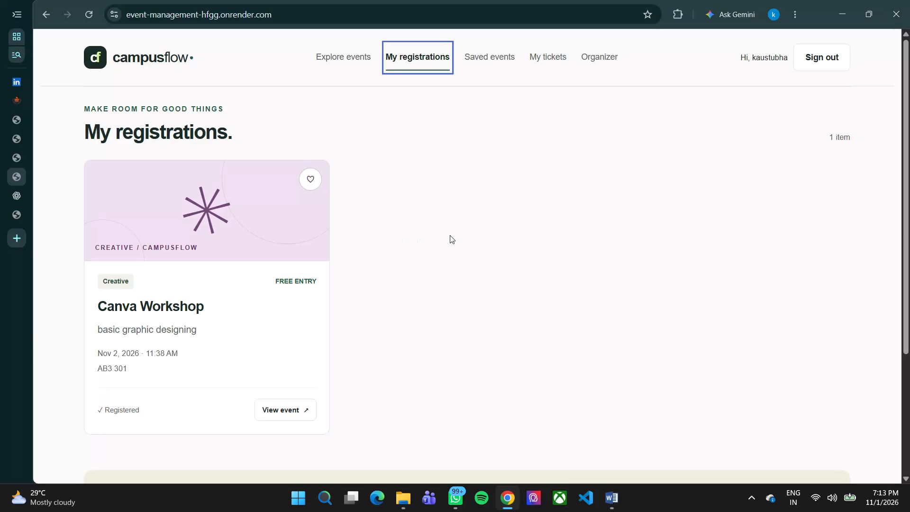
Capture a screenshot of CampusFlow's My registrations page, covering the page area with the Canva Workshop registration.
key("Print")
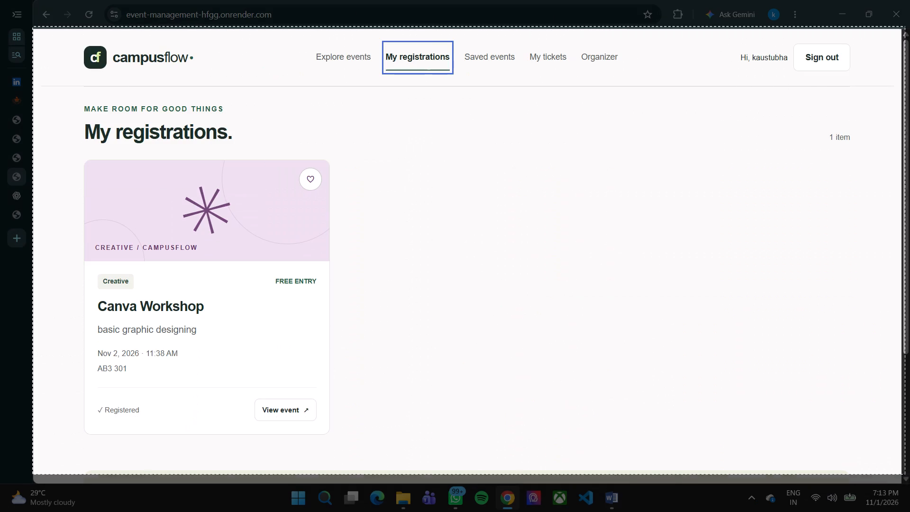
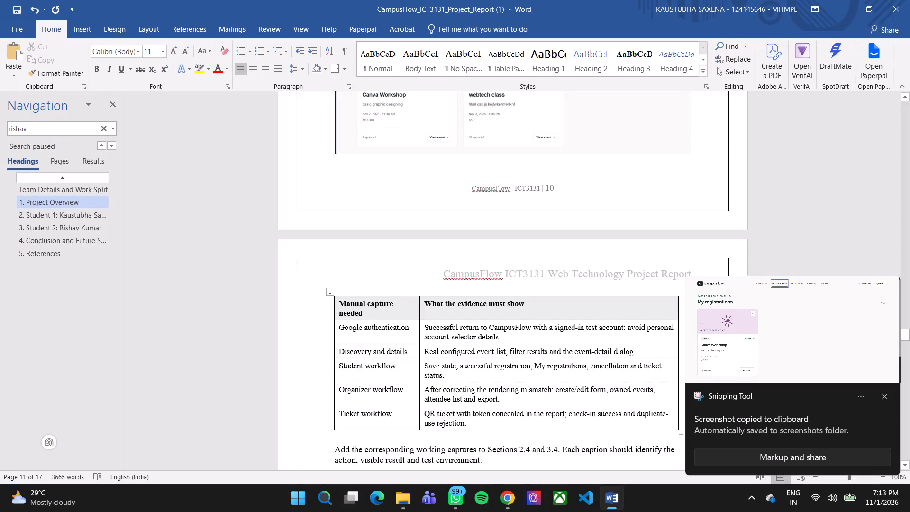
Insert the copied My registrations screenshot on a new line directly above the report's table of manual captures needed.
key("Return")
key("ctrl+v")
scroll(513, 225, "down", 15)
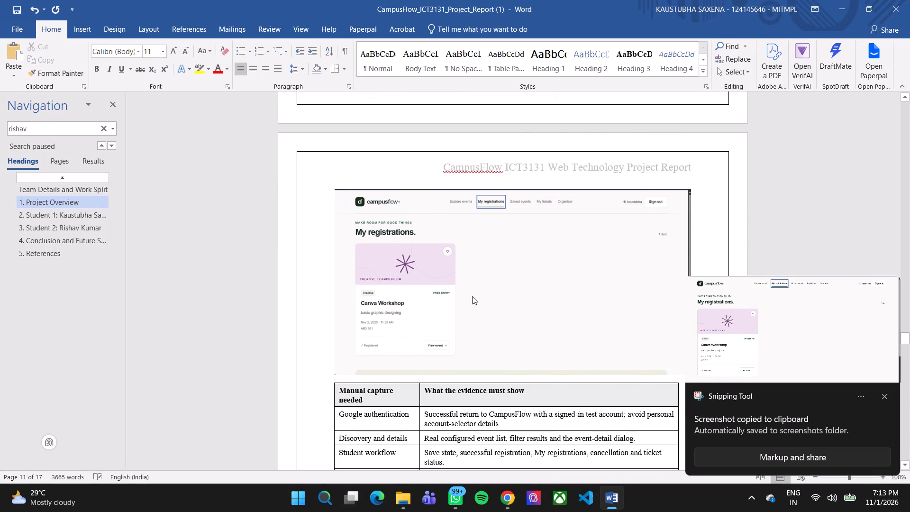
scroll(469, 291, "down", 3)
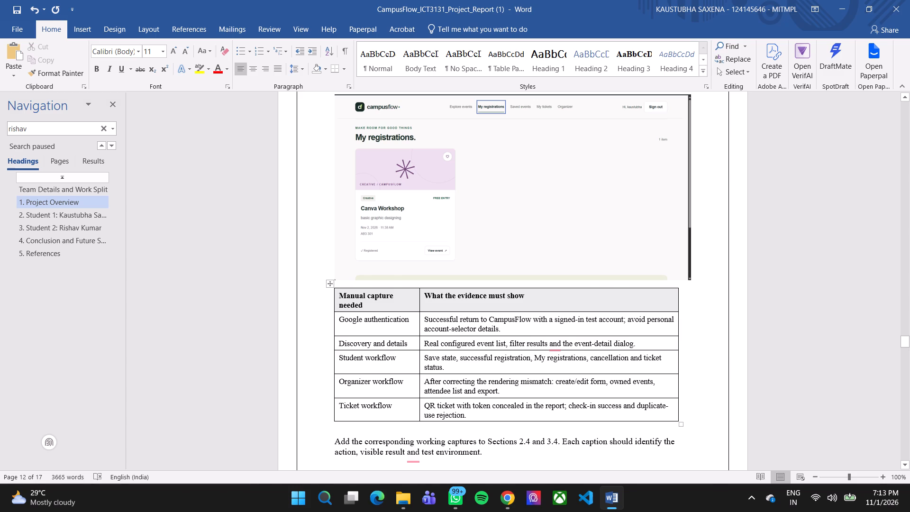
Switch to the Screenshots folder in File Explorer.
key("alt+Tab")
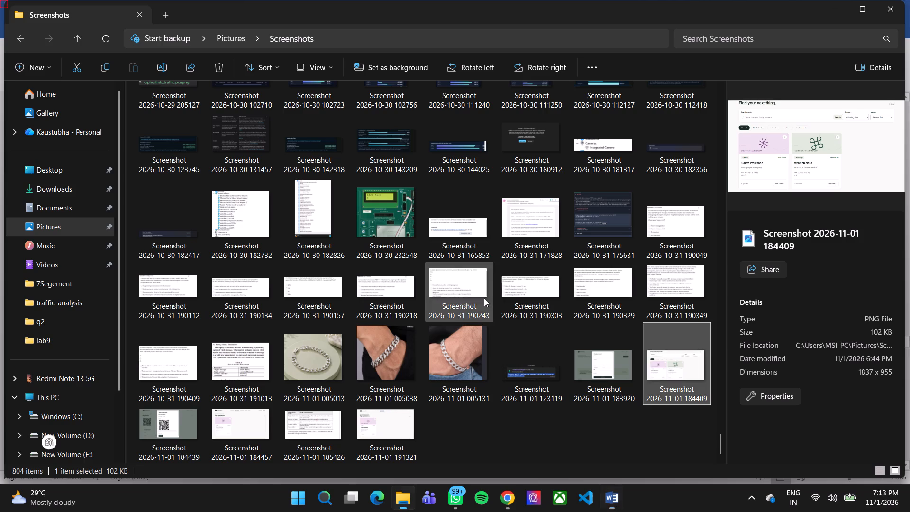
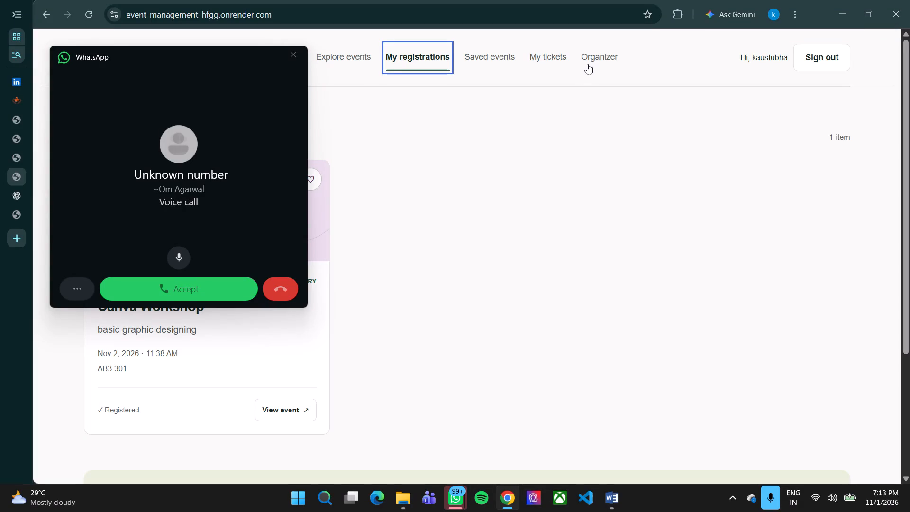
Open CampusFlow's Organizer workspace and examine the notice above its event list.
left_click(526, 61, "alt")
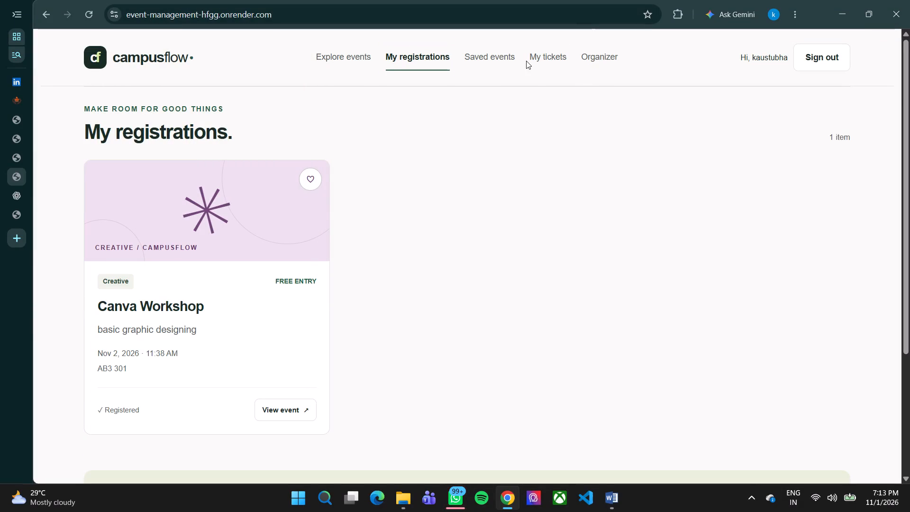
left_click(534, 61, "alt")
left_click(589, 54, "alt")
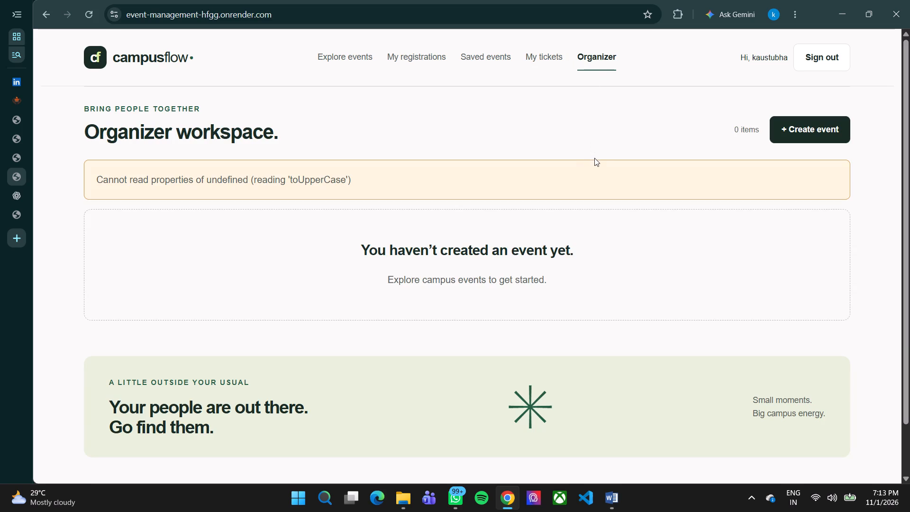
left_click_drag(387, 176, 83, 198, "alt")
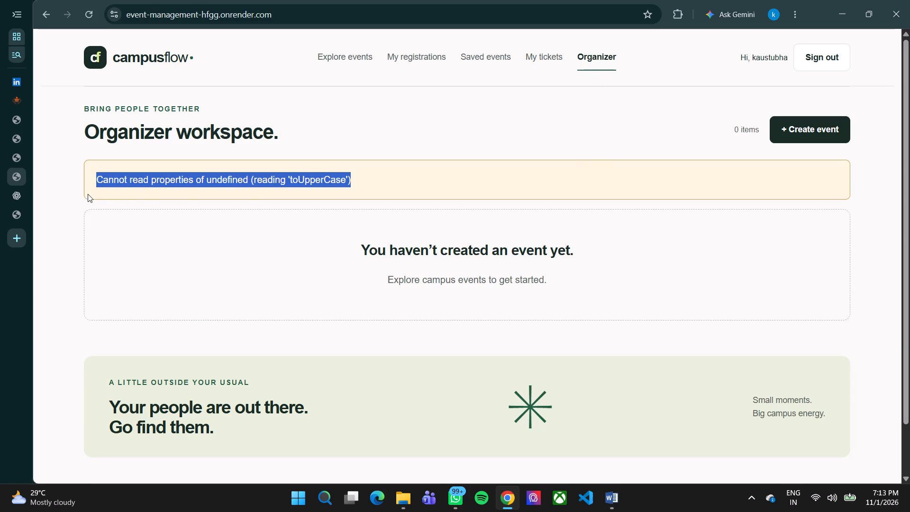
left_click(88, 194, "alt")
left_click_drag(93, 184, 348, 192, "alt")
left_click(363, 187, "alt")
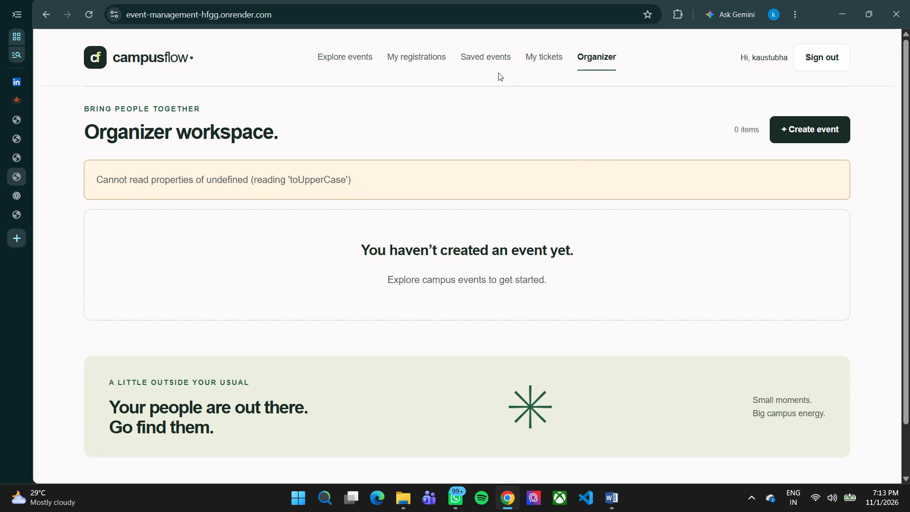
Open the My tickets page and snip a rectangular screenshot of its header and the Canva Workshop and DSA wrokshop ticket cards.
left_click(526, 61, "alt")
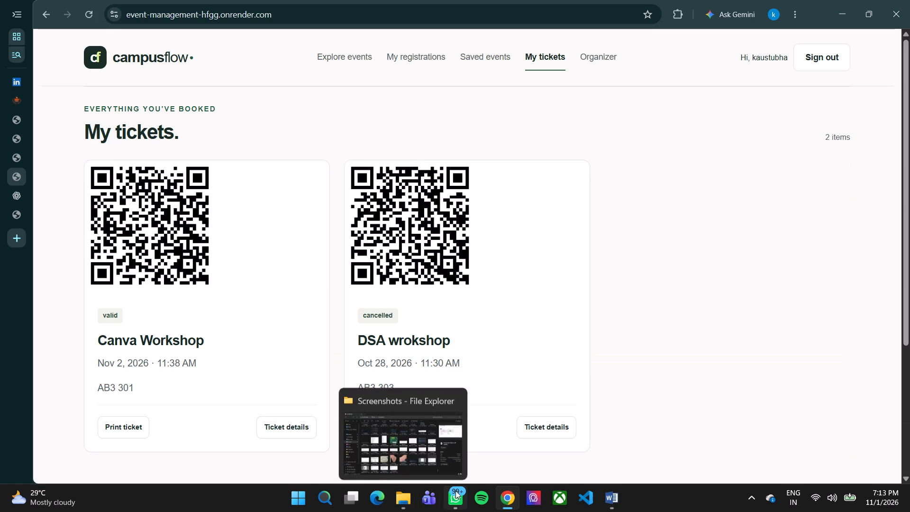
scroll(640, 265, "up", 5, "alt")
scroll(640, 265, "down", 4, "alt")
scroll(640, 265, "up", 3, "alt")
scroll(640, 265, "down", 4, "alt")
scroll(640, 265, "up", 5, "alt")
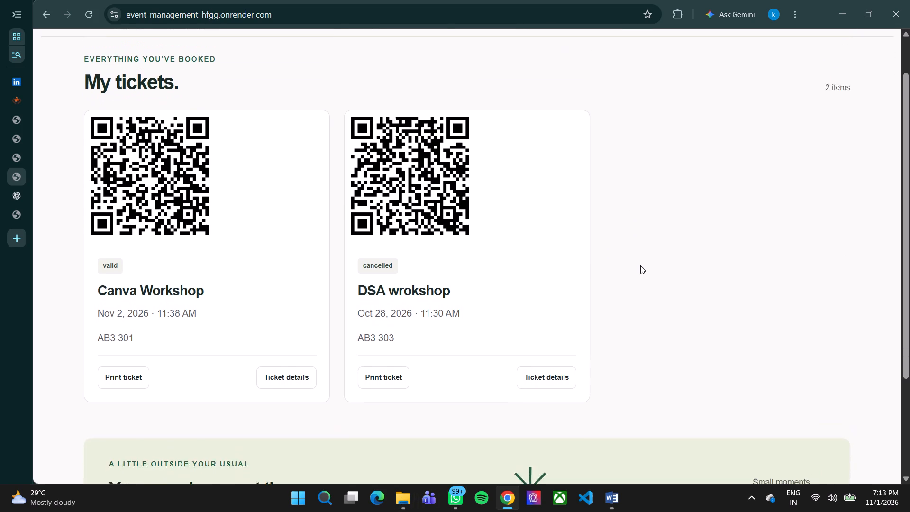
key("Print")
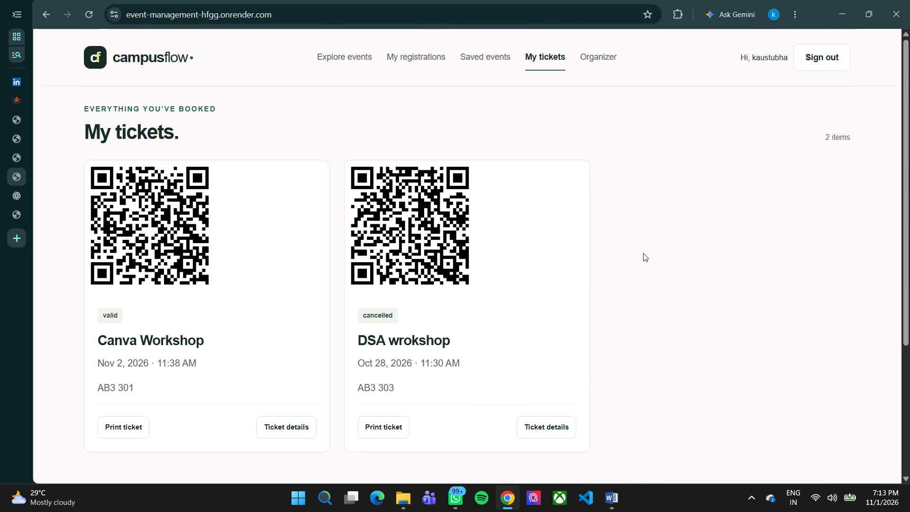
left_click_drag(32, 27, 783, 420, "alt")
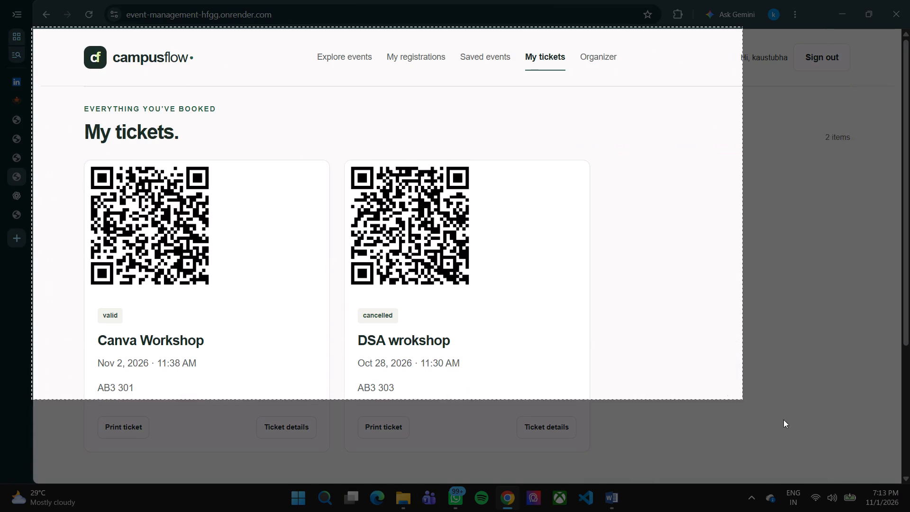
Capture a screenshot of the full My tickets page area, including both QR-code ticket cards and the site header.
left_click_drag(783, 420, 902, 486, "alt")
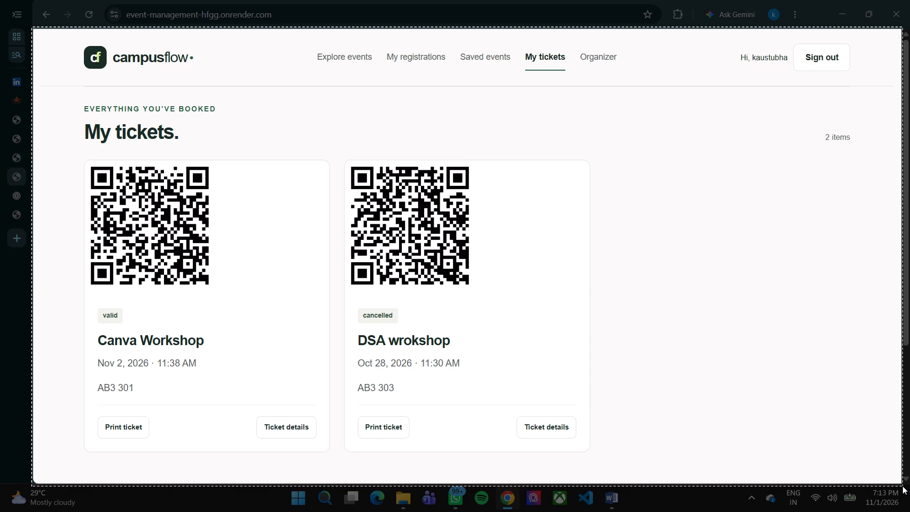
left_click_drag(902, 486, 901, 481, "alt")
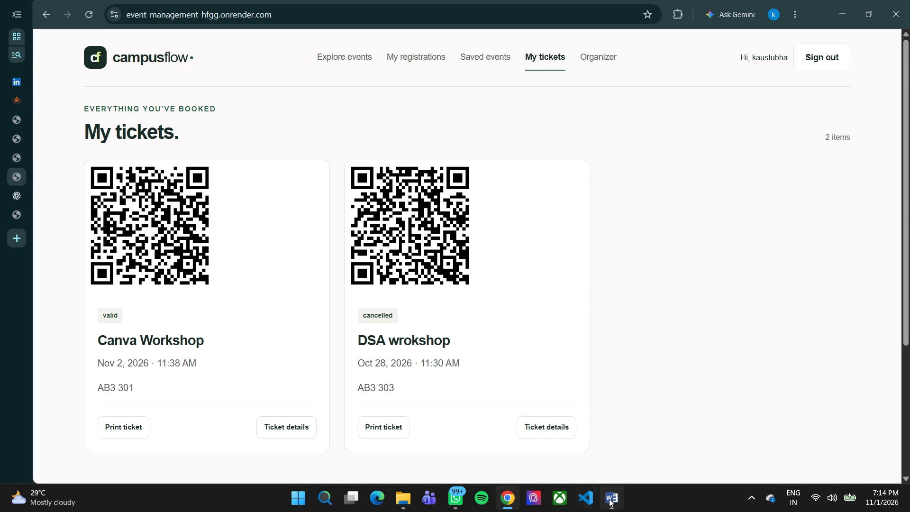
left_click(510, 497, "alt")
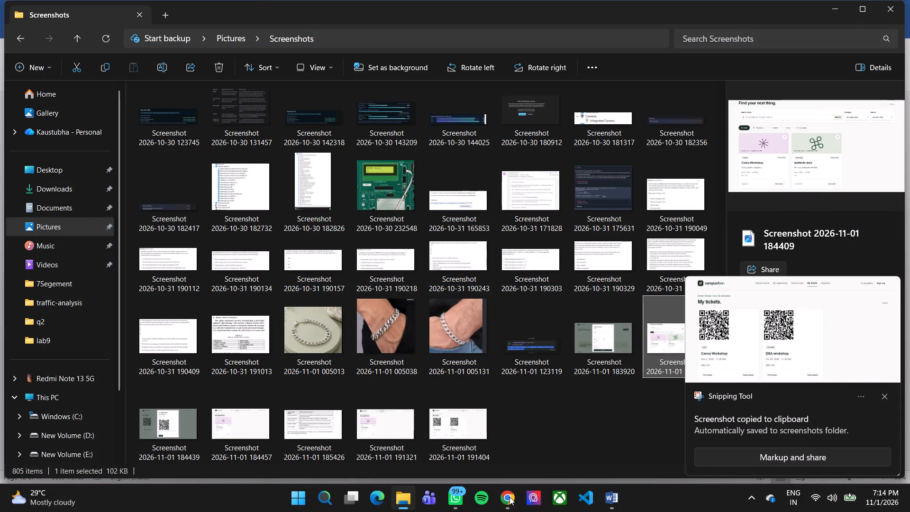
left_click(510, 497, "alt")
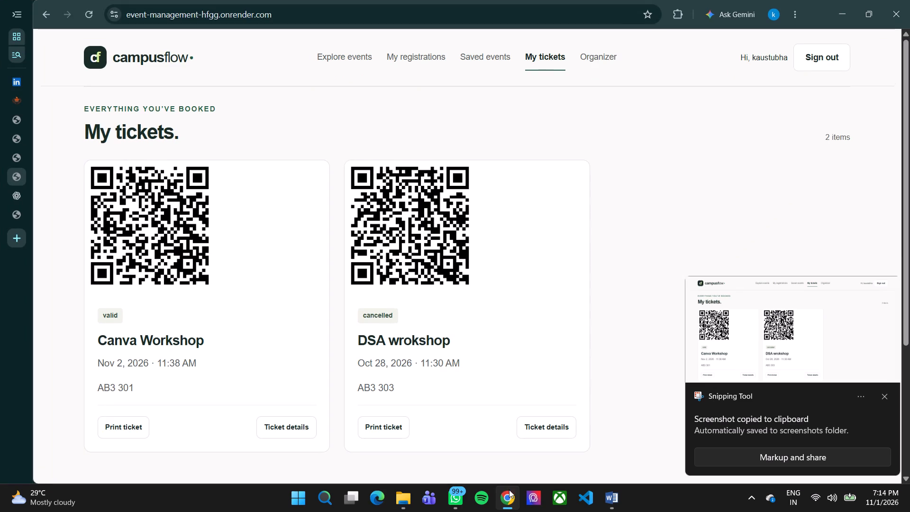
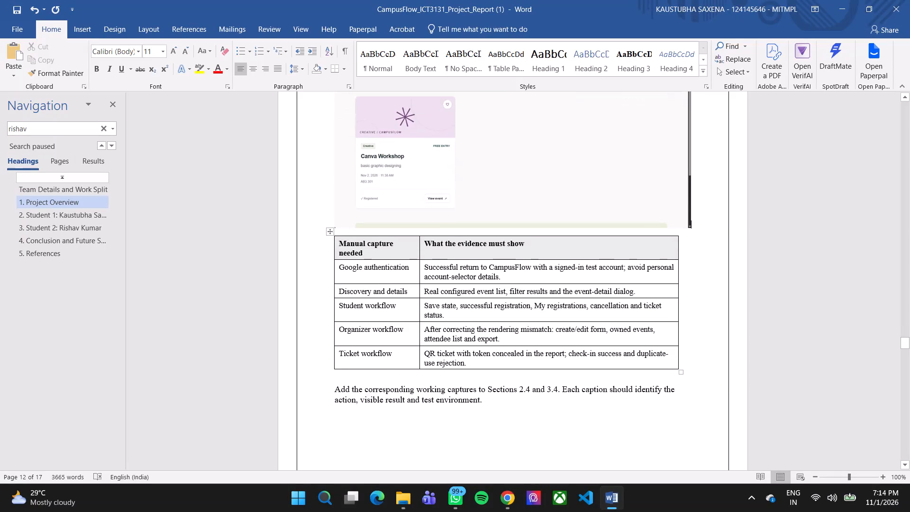
Paste the My tickets screenshot on a new line below the Canva Workshop registration screenshot, above the manual-capture table in the Word report.
key("Return")
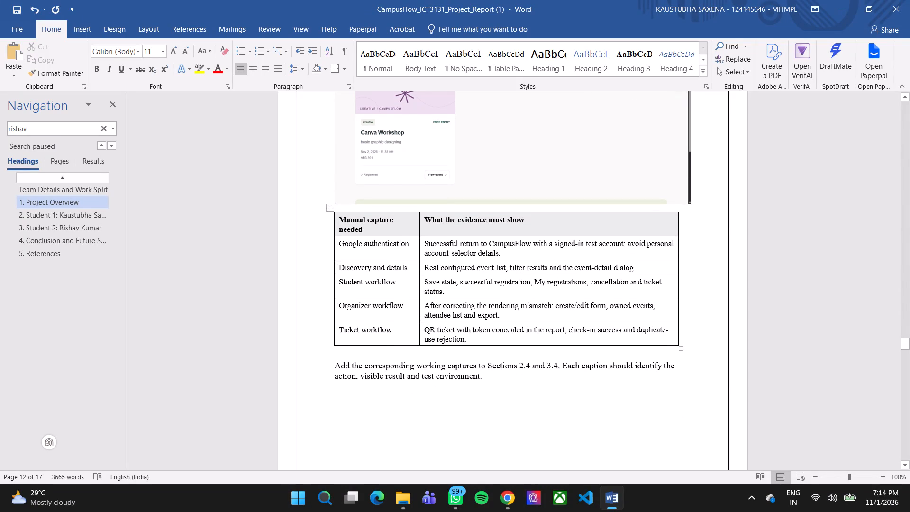
key("ctrl+v")
scroll(663, 287, "down", 3)
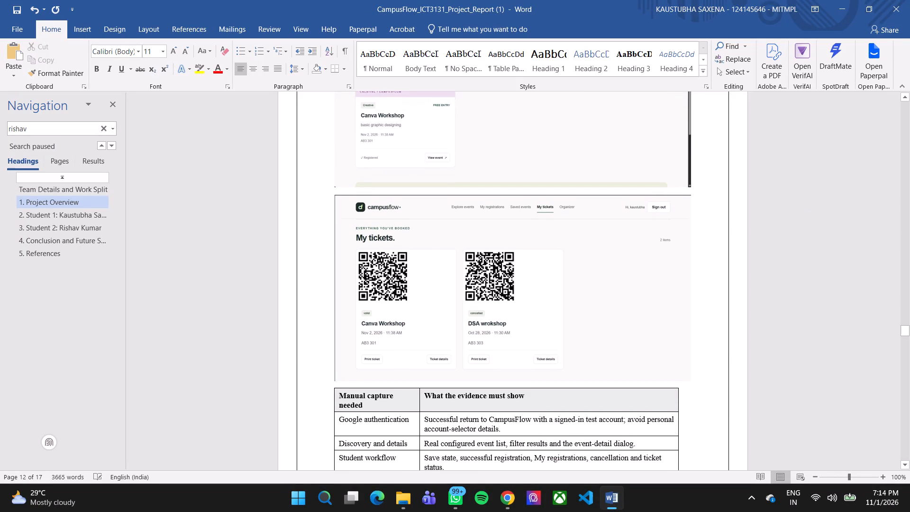
scroll(663, 287, "down", 12)
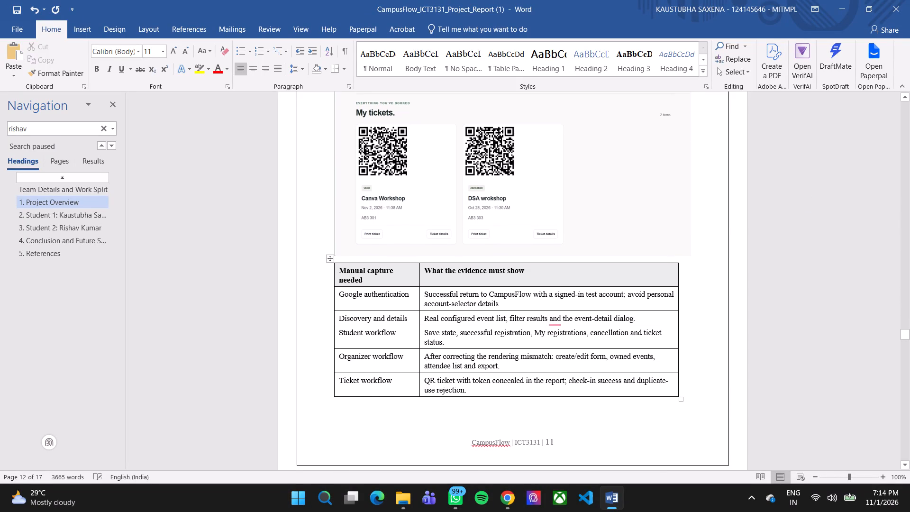
scroll(648, 282, "down", 1)
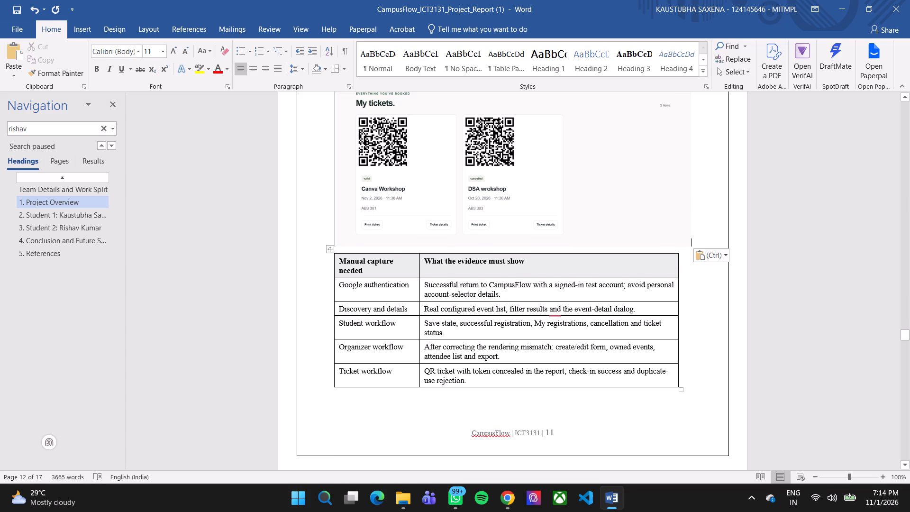
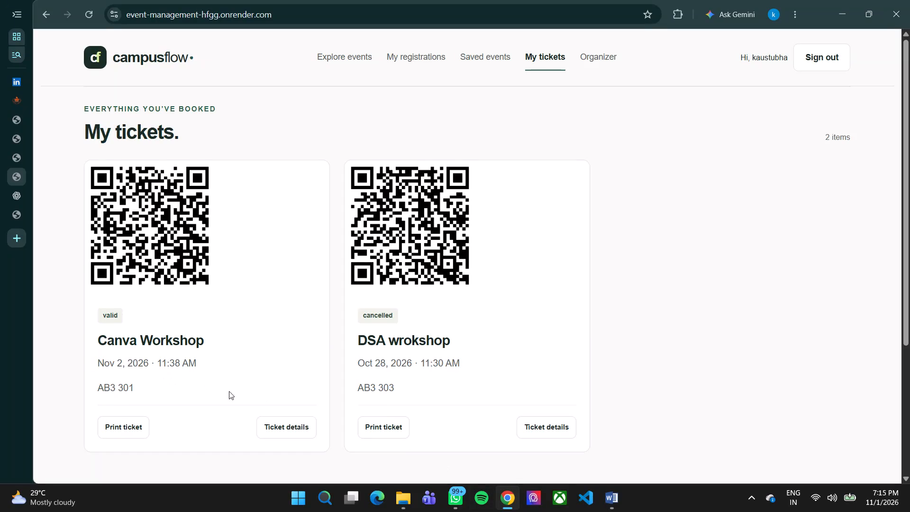
left_click(294, 420)
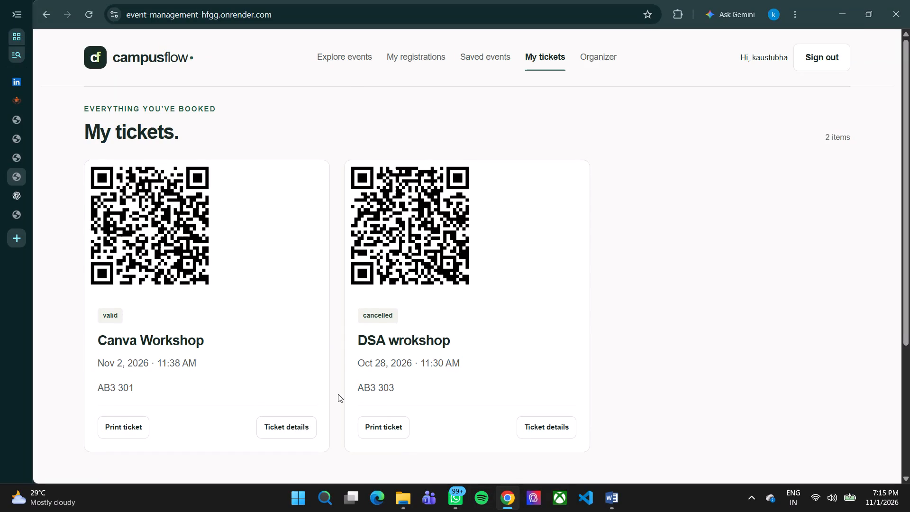
scroll(357, 366, "down", 1)
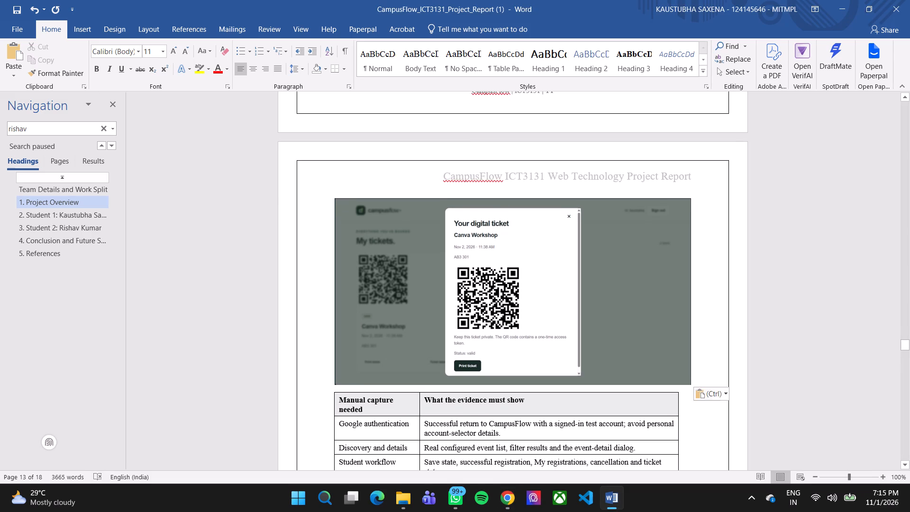
scroll(560, 378, "down", 3)
scroll(678, 326, "down", 4)
scroll(694, 288, "down", 5)
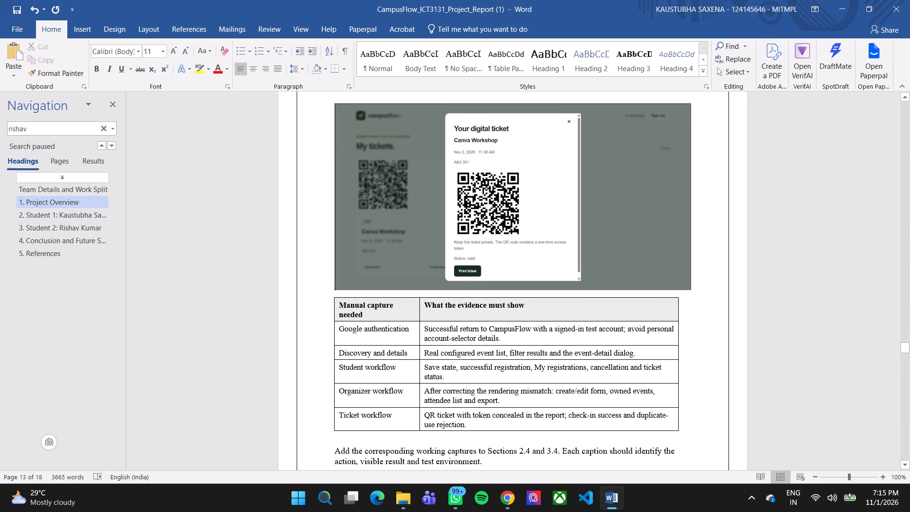
scroll(677, 309, "up", 20)
scroll(677, 309, "up", 16)
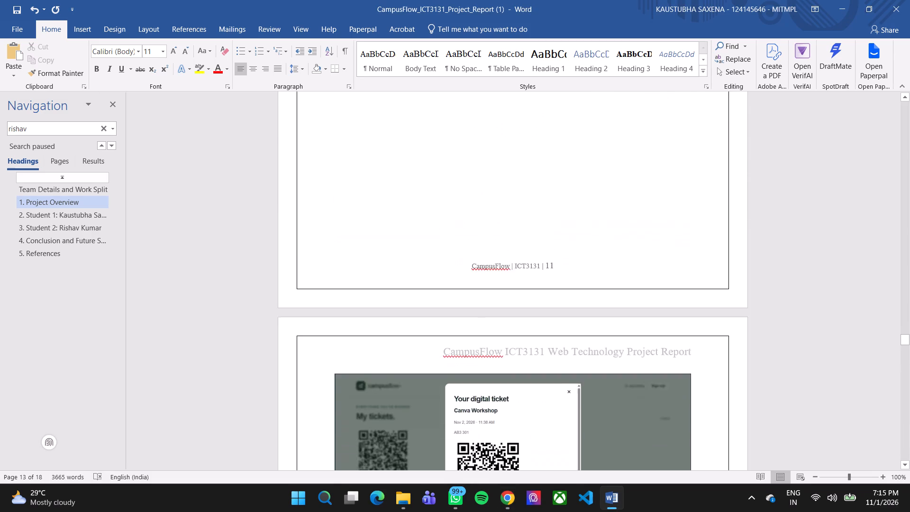
scroll(673, 256, "up", 18)
scroll(680, 286, "up", 6)
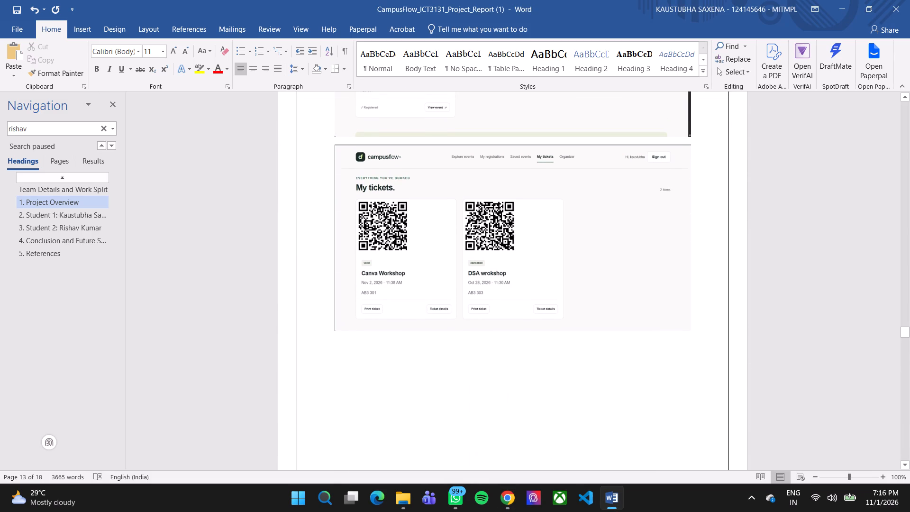
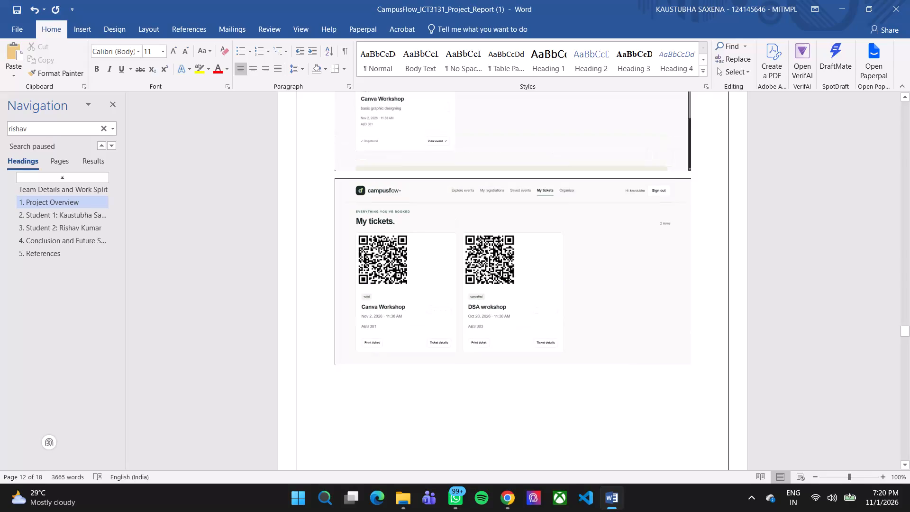
Review the pasted My registrations, My tickets and digital ticket screenshots, then the manual-capture table and the caption instruction below it.
scroll(691, 304, "up", 8)
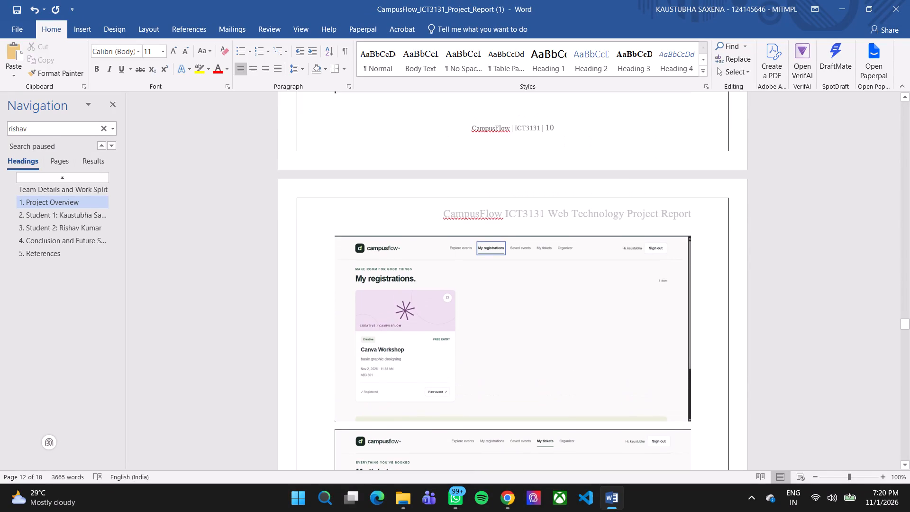
scroll(691, 304, "down", 18)
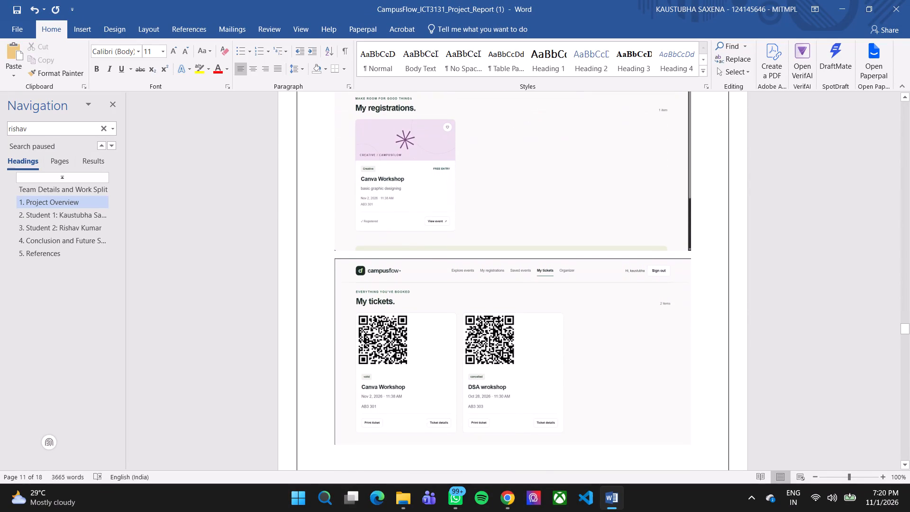
scroll(688, 313, "down", 15)
scroll(723, 320, "down", 20)
scroll(723, 320, "down", 13)
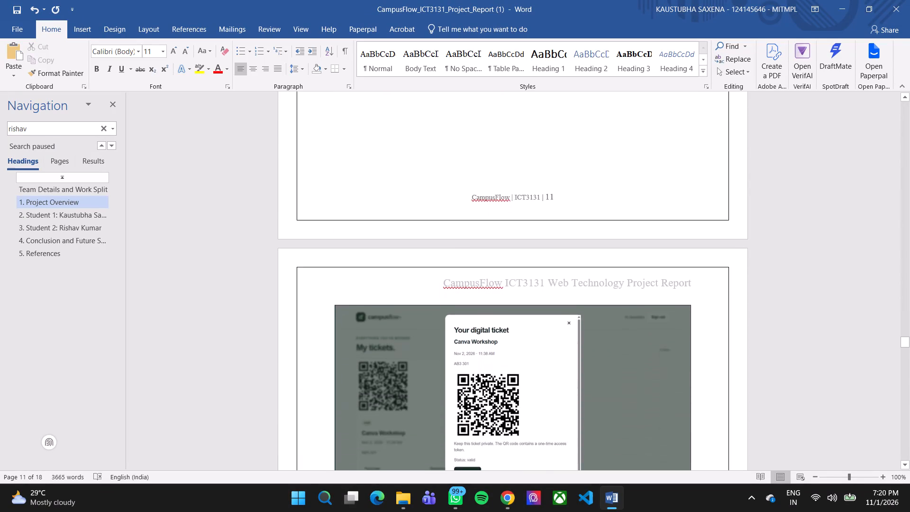
scroll(736, 322, "down", 19)
scroll(740, 318, "down", 8)
scroll(788, 318, "down", 8)
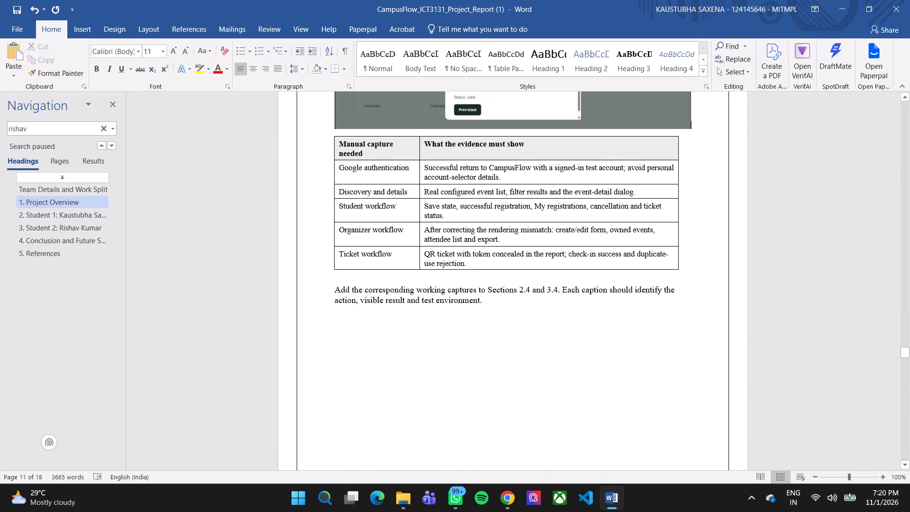
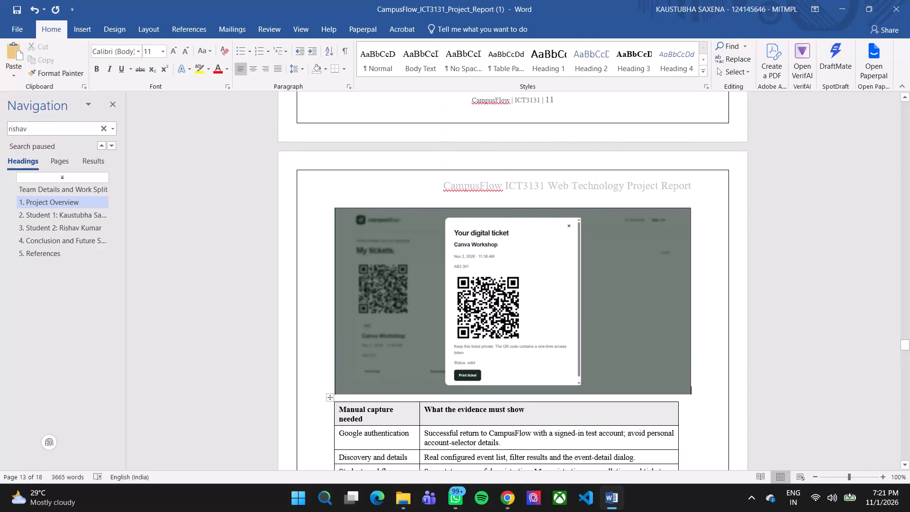
Compare the manual-capture table and caption instruction with the pasted event list, My registrations, My tickets and digital ticket screenshots.
scroll(427, 380, "down", 8)
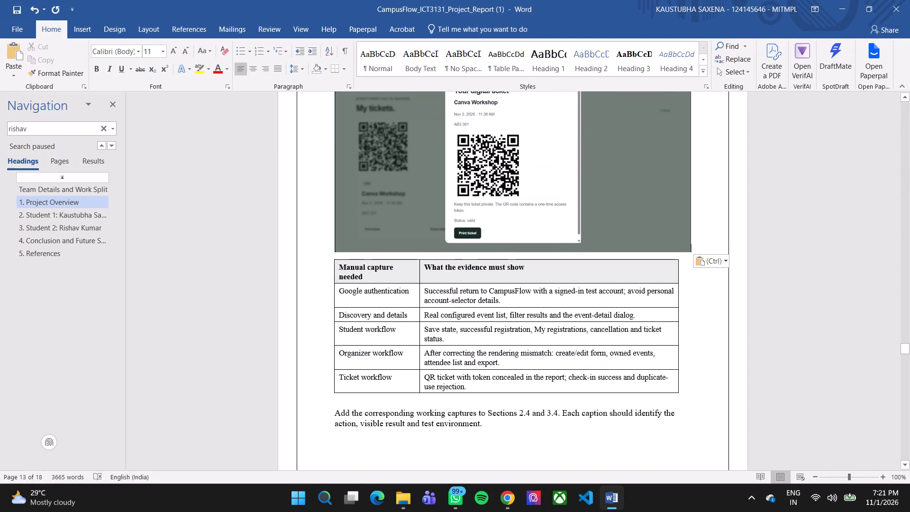
left_click_drag(483, 425, 373, 410)
left_click(785, 399)
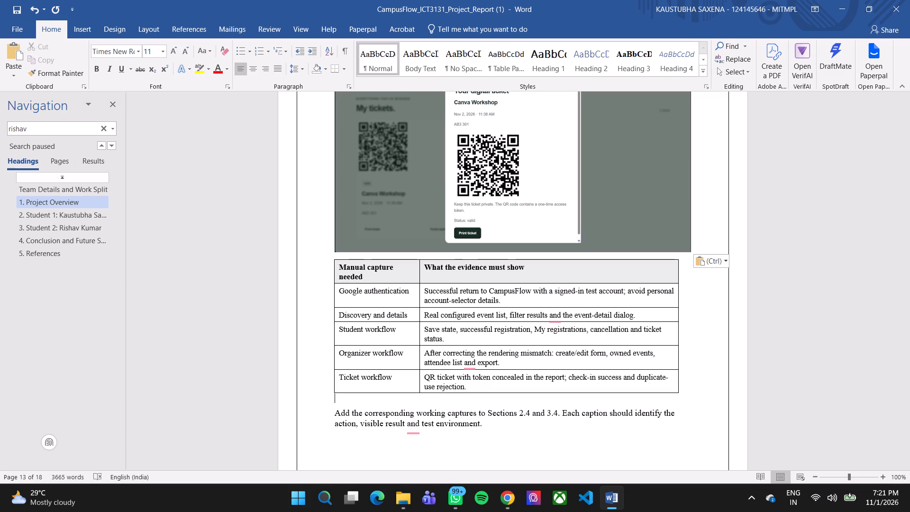
scroll(594, 292, "up", 8)
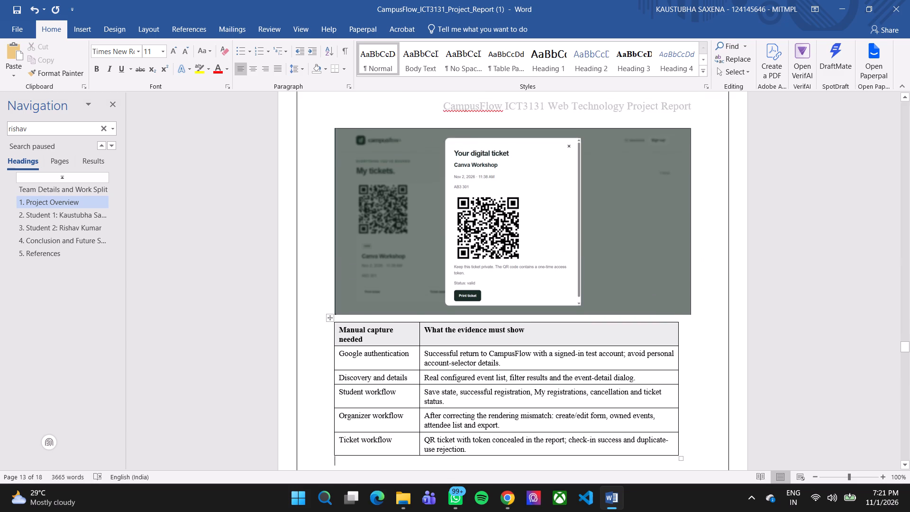
scroll(570, 295, "up", 20)
scroll(570, 295, "up", 20)
scroll(570, 295, "up", 9)
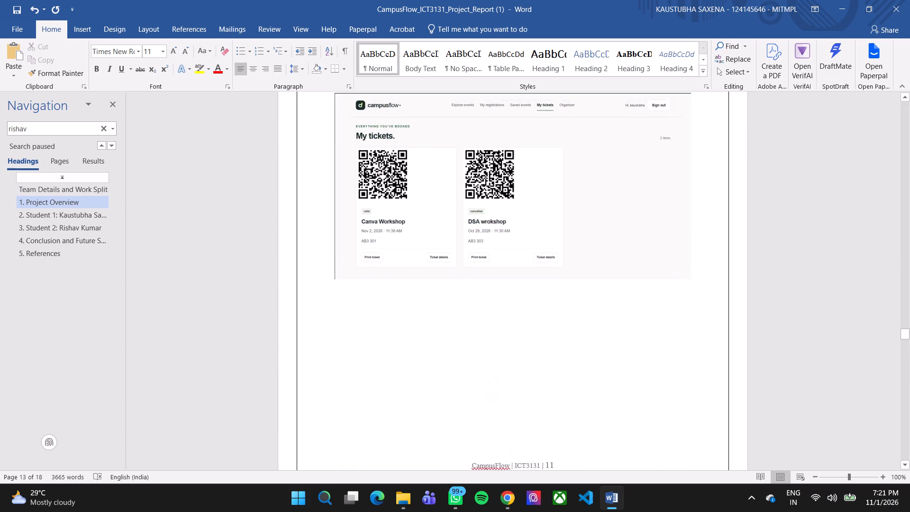
scroll(510, 287, "up", 20)
scroll(510, 287, "up", 20)
scroll(510, 287, "up", 9)
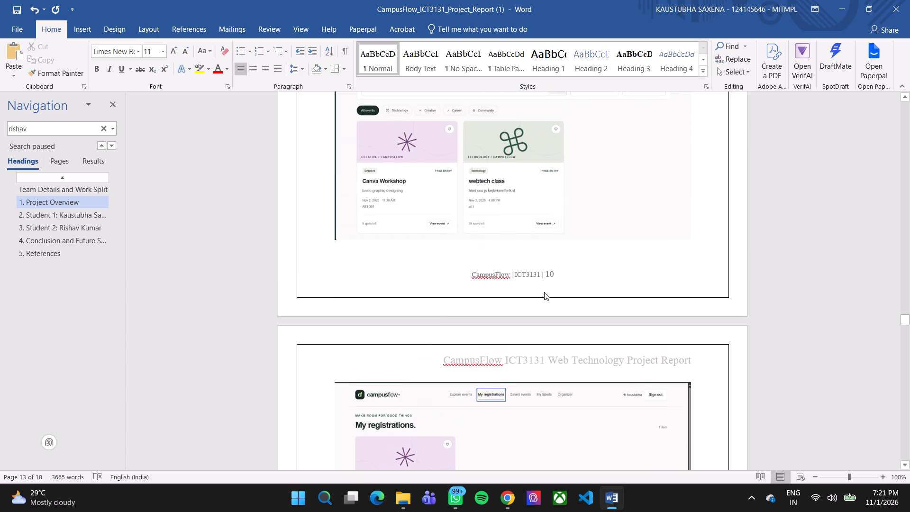
scroll(544, 292, "up", 12)
scroll(544, 292, "down", 18)
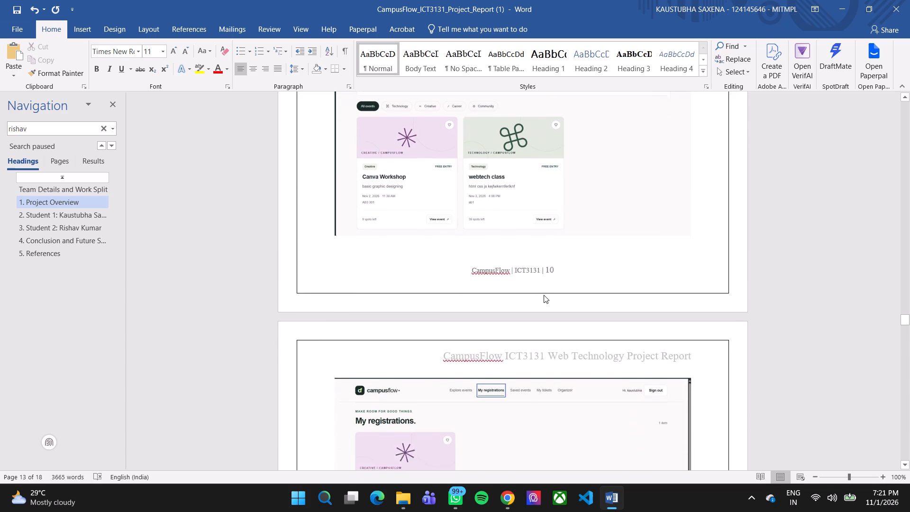
scroll(544, 295, "down", 20)
scroll(544, 295, "down", 19)
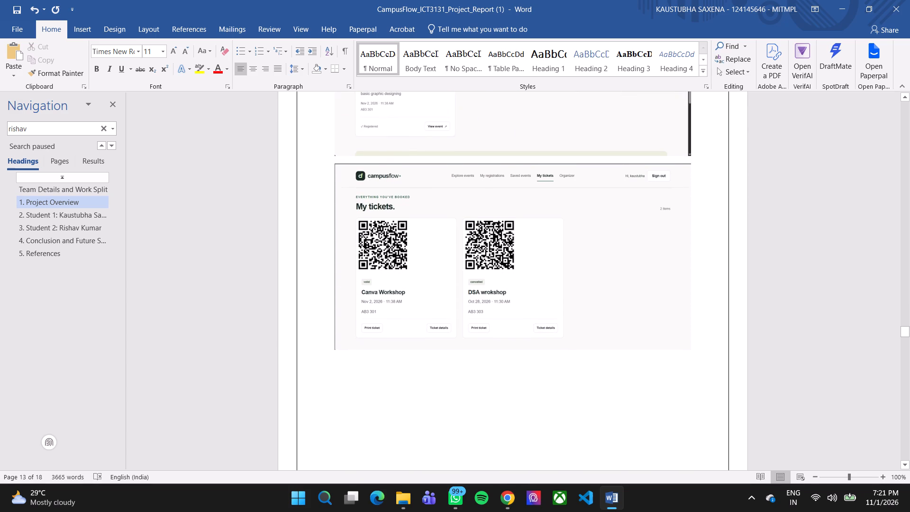
scroll(532, 314, "down", 6)
scroll(530, 312, "down", 20)
scroll(530, 312, "down", 4)
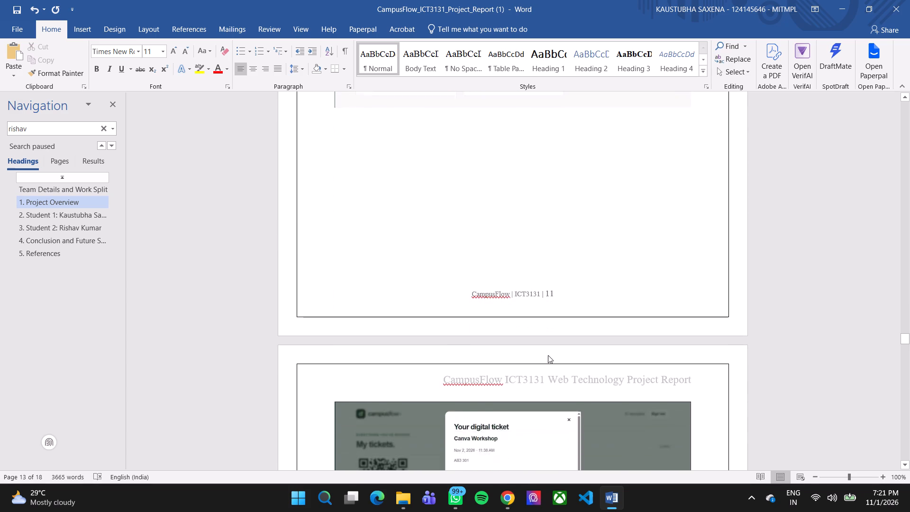
scroll(558, 447, "down", 6)
scroll(479, 405, "down", 15)
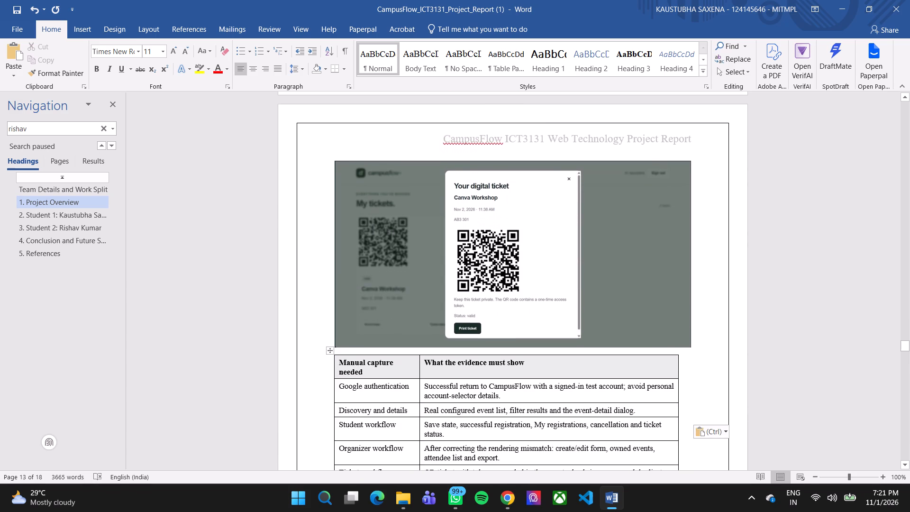
scroll(490, 396, "down", 10)
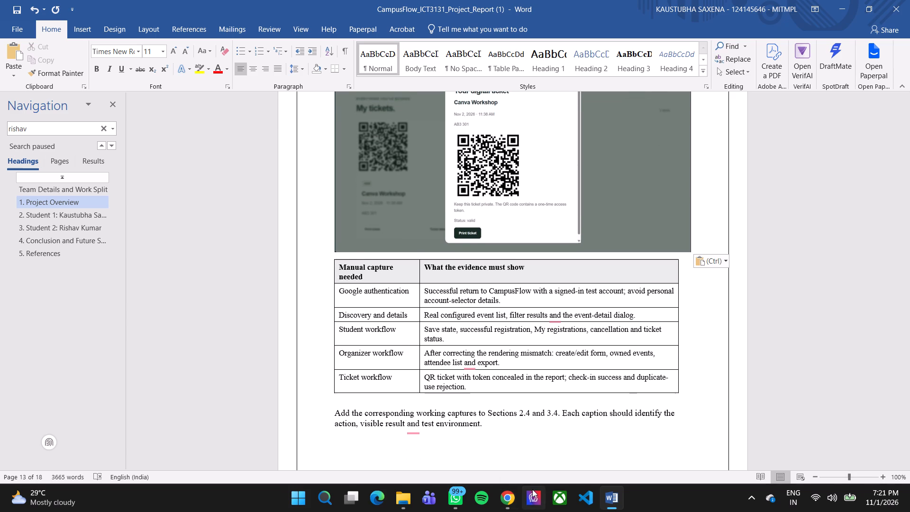
Switch to Chrome, open CampusFlow's Saved events page and mark the Canva Workshop event as saved.
left_click(495, 503)
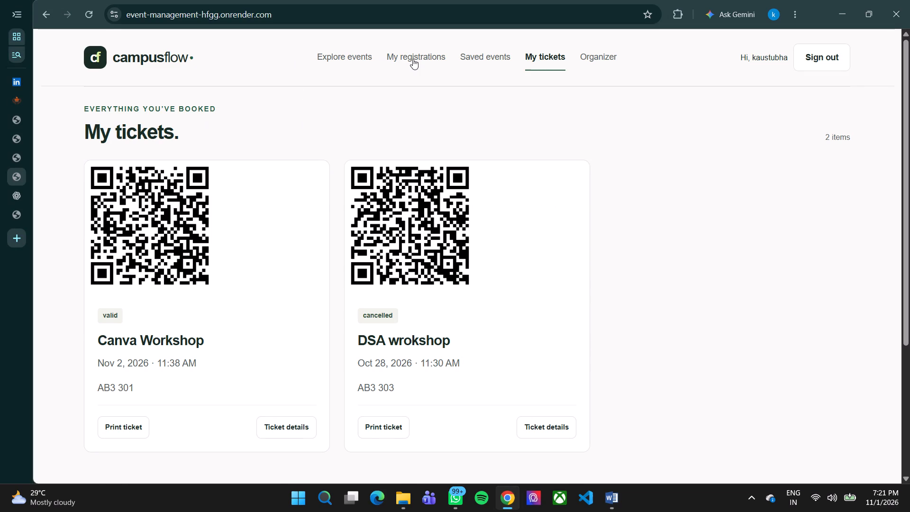
left_click(413, 59)
left_click(488, 52)
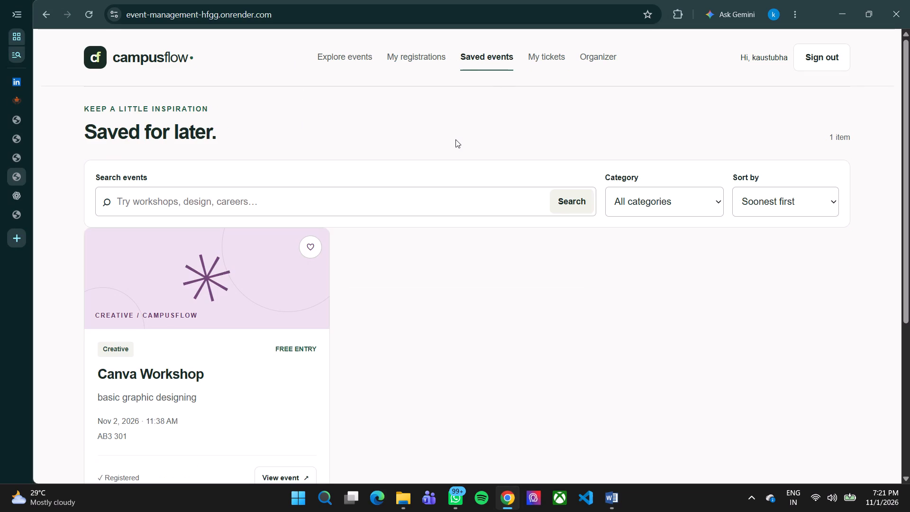
key("Print")
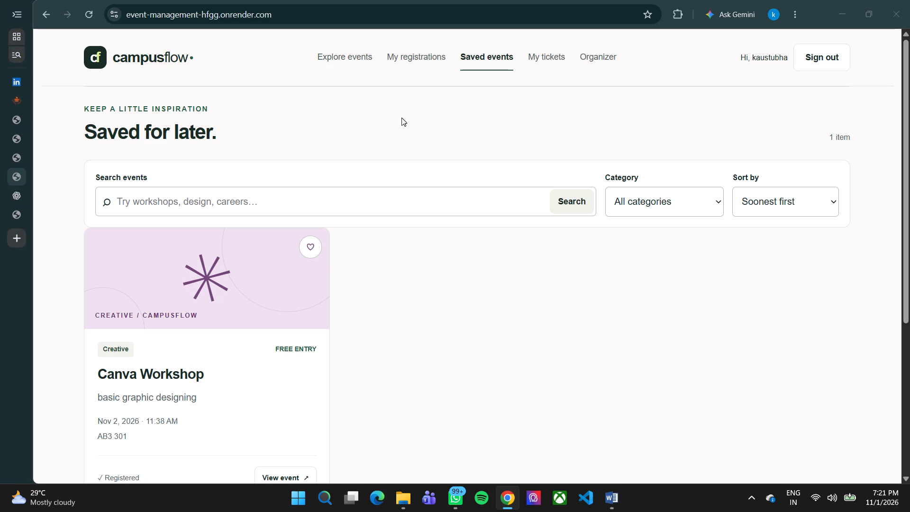
key("Escape")
left_click(311, 244)
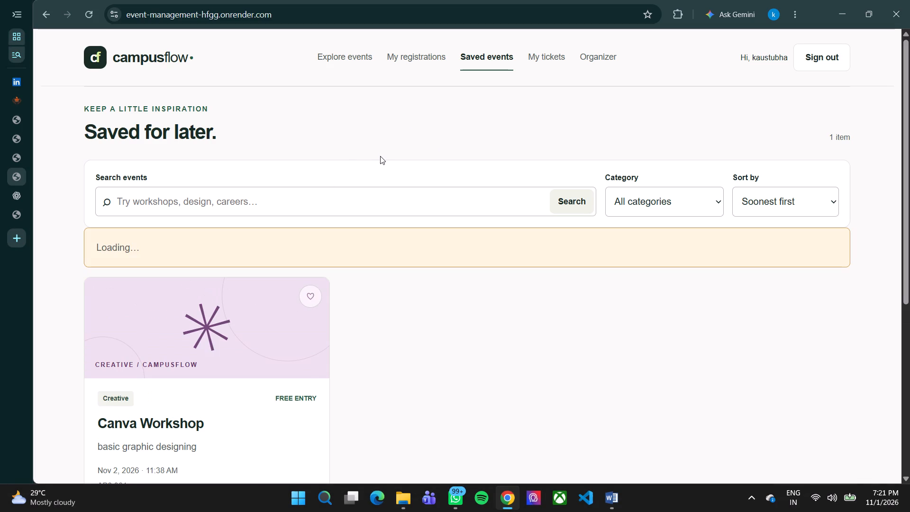
key("Print")
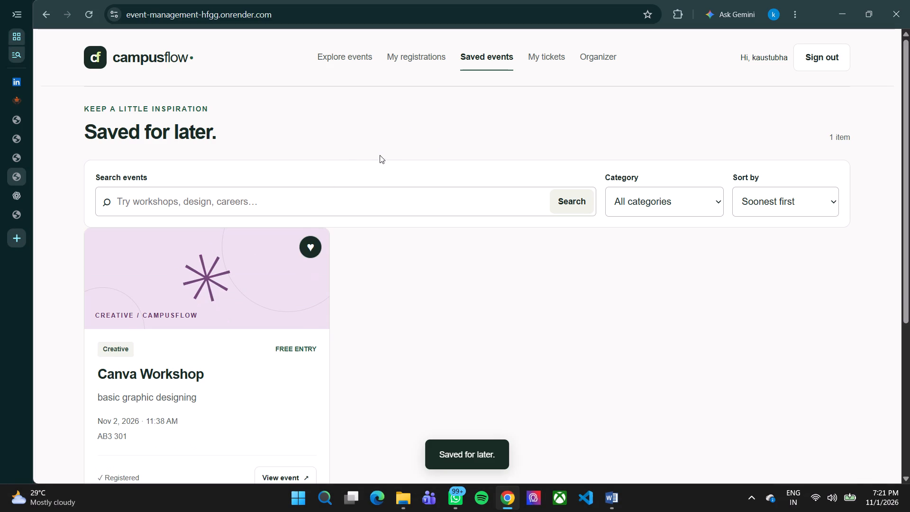
key("Escape")
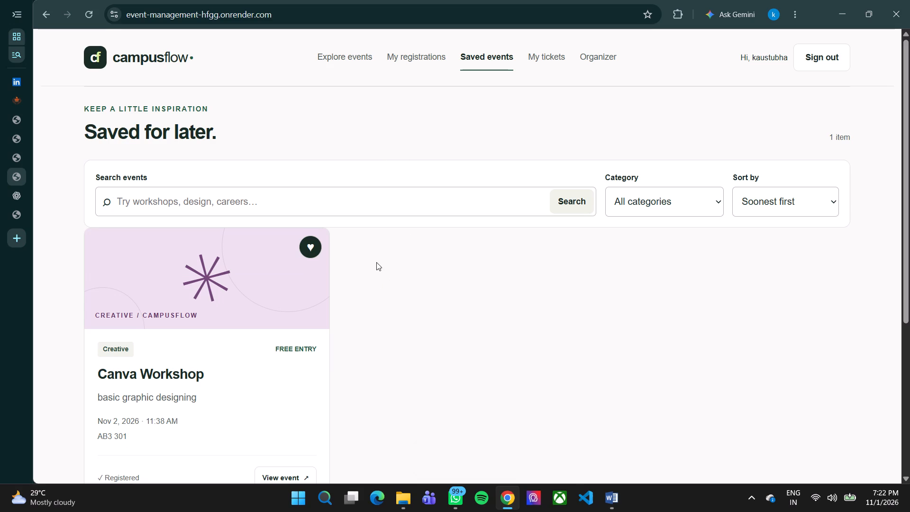
Capture a region screenshot of the Saved events page area showing the Canva Workshop card marked as saved.
key("Print")
left_click_drag(33, 29, 892, 470)
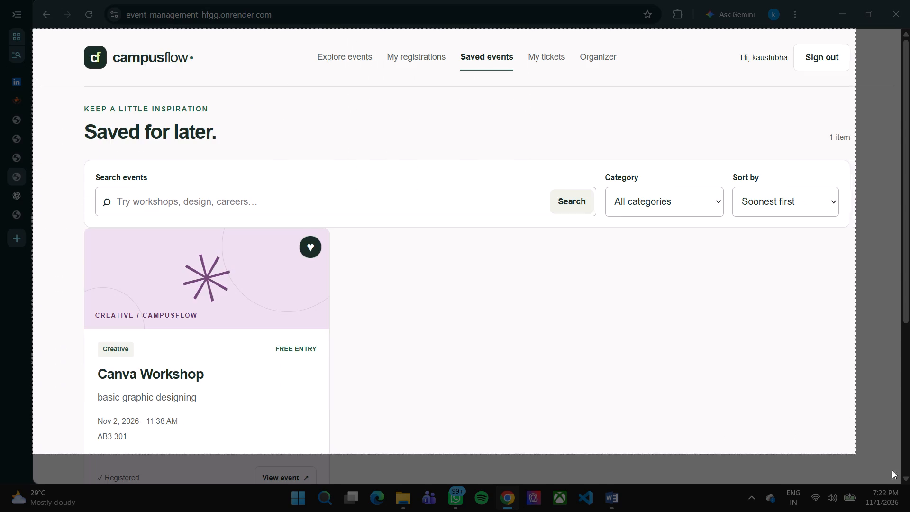
left_click_drag(892, 470, 901, 483)
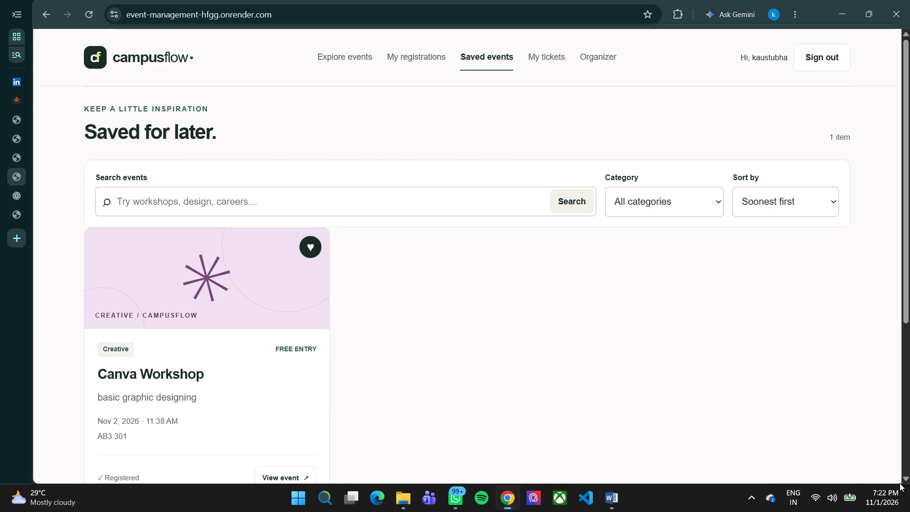
scroll(506, 392, "down", 1)
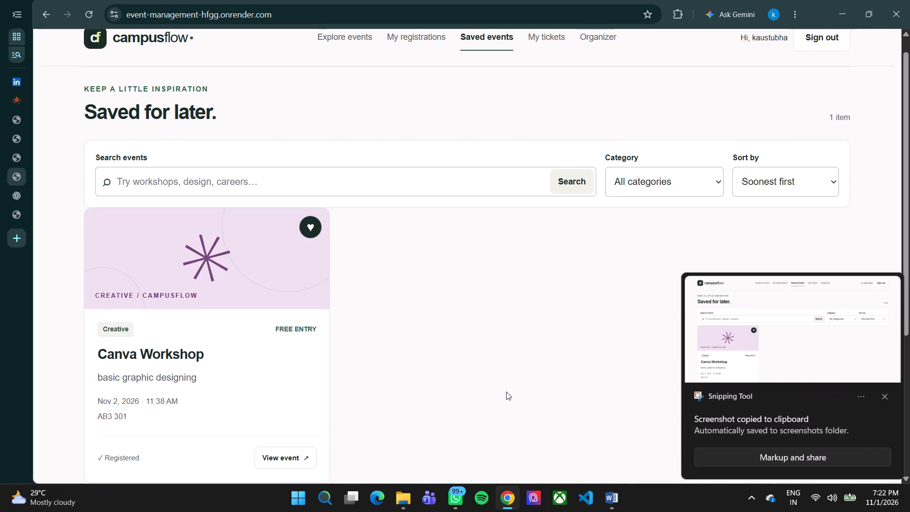
Switch to Word and paste the Saved events screenshot on a new line between the digital ticket screenshot and the manual-capture table.
left_click(610, 501)
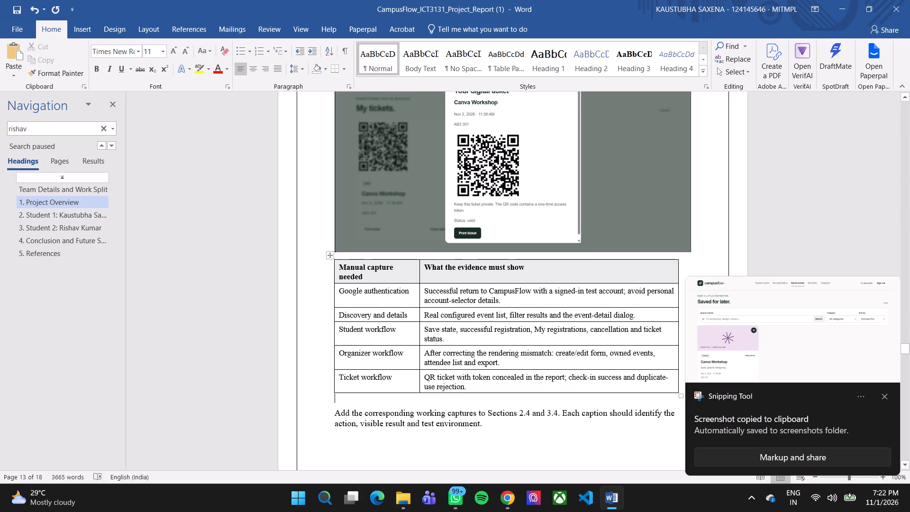
left_click(698, 247)
key("Return")
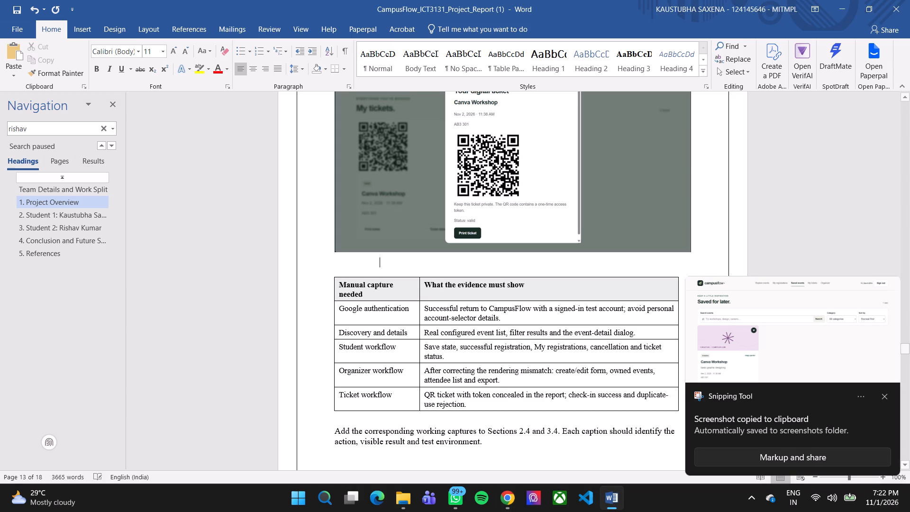
key("ctrl+v")
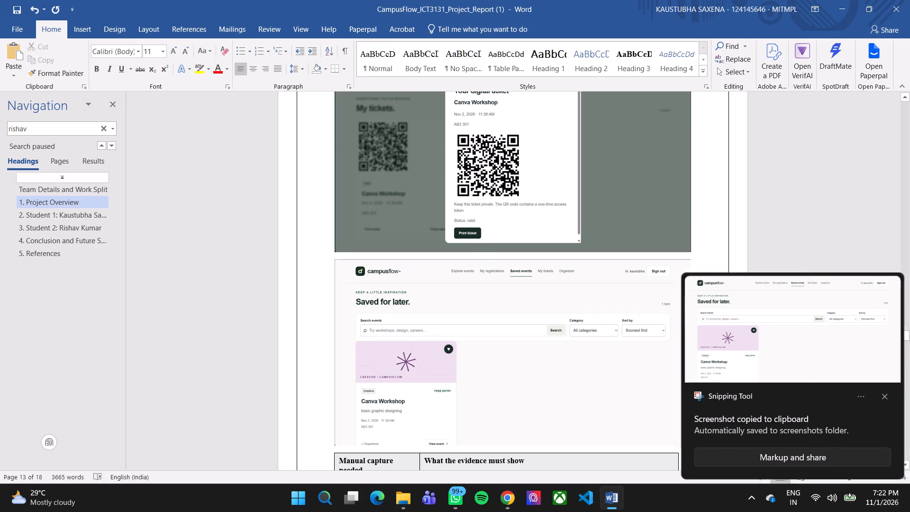
Review the report's pasted screenshots from the event list below Figure 6 through to the Saved events capture, checking their order and layout.
scroll(483, 282, "up", 5)
scroll(590, 282, "down", 15)
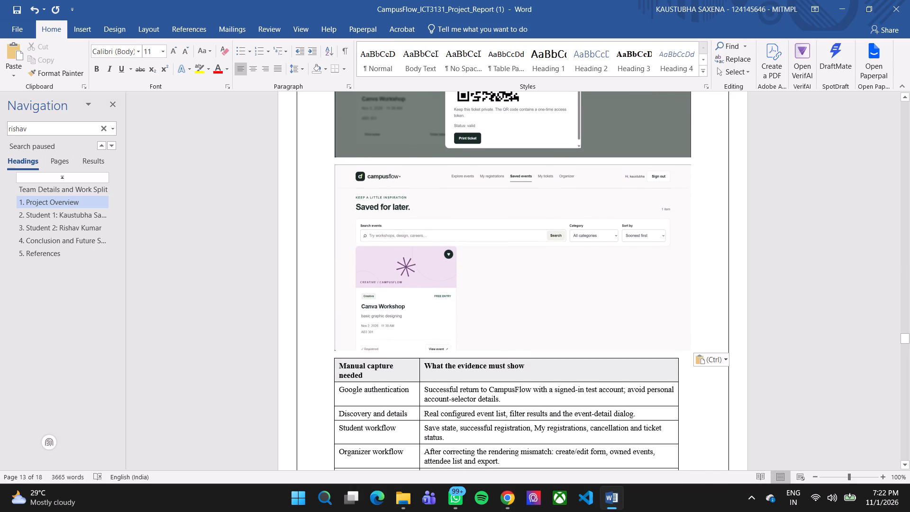
scroll(837, 311, "down", 6)
scroll(823, 316, "up", 18)
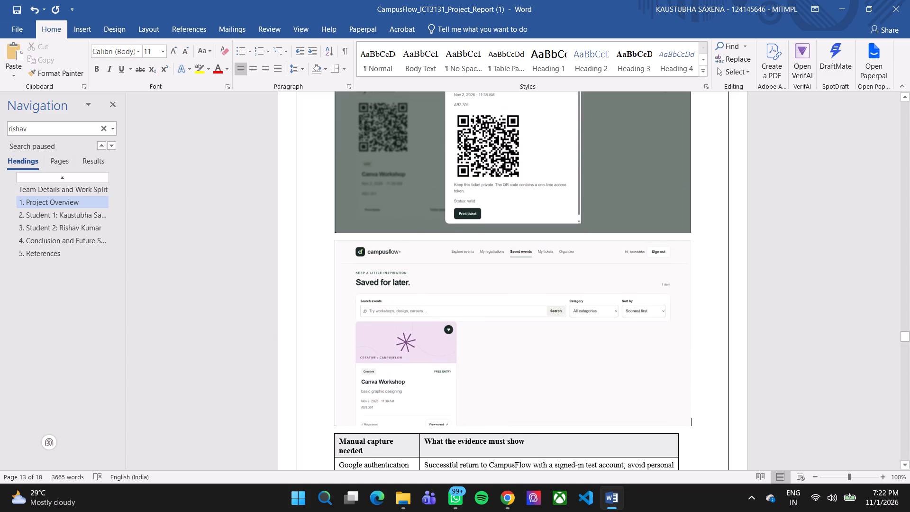
scroll(758, 319, "up", 20)
scroll(758, 319, "up", 20)
scroll(758, 319, "up", 7)
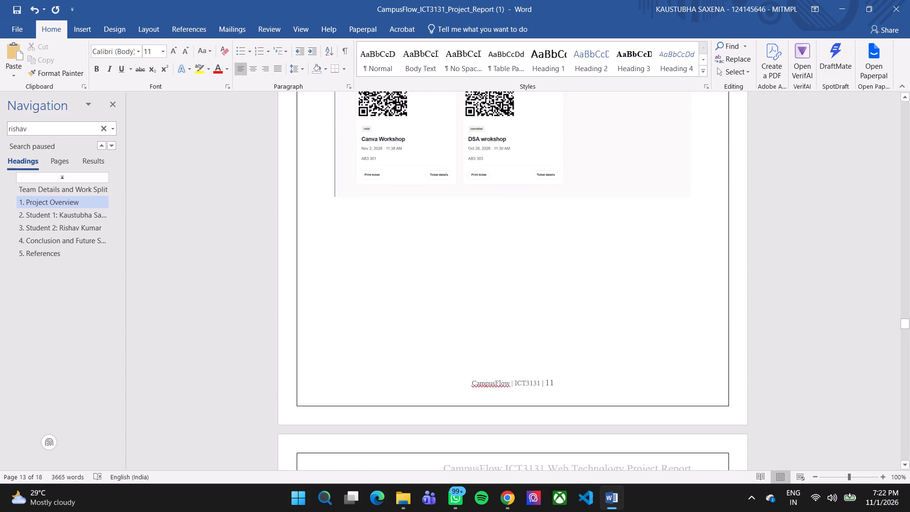
scroll(757, 317, "up", 18)
scroll(757, 317, "up", 10)
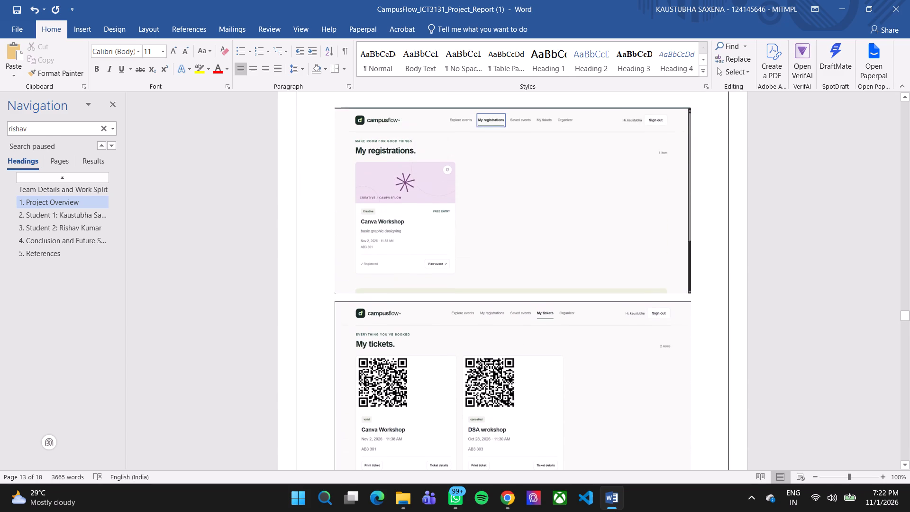
scroll(757, 317, "up", 20)
scroll(757, 317, "up", 14)
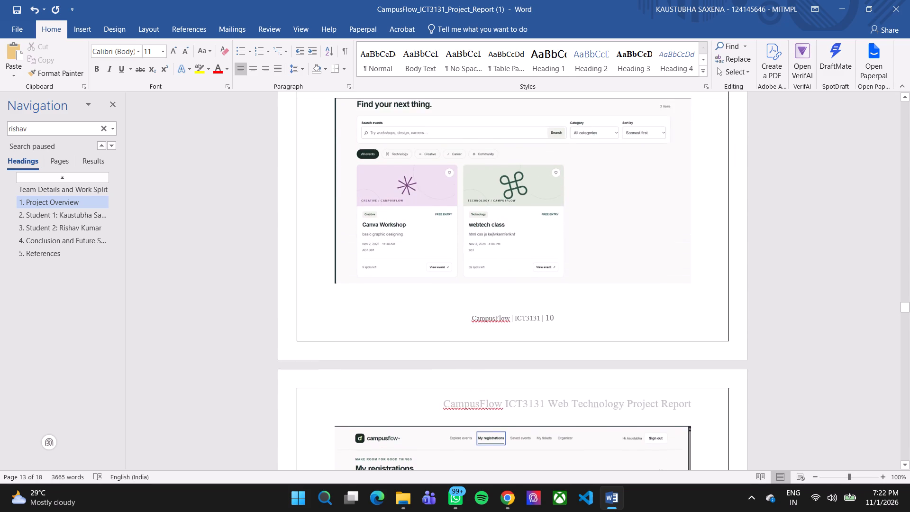
scroll(757, 317, "up", 18)
scroll(757, 315, "down", 14)
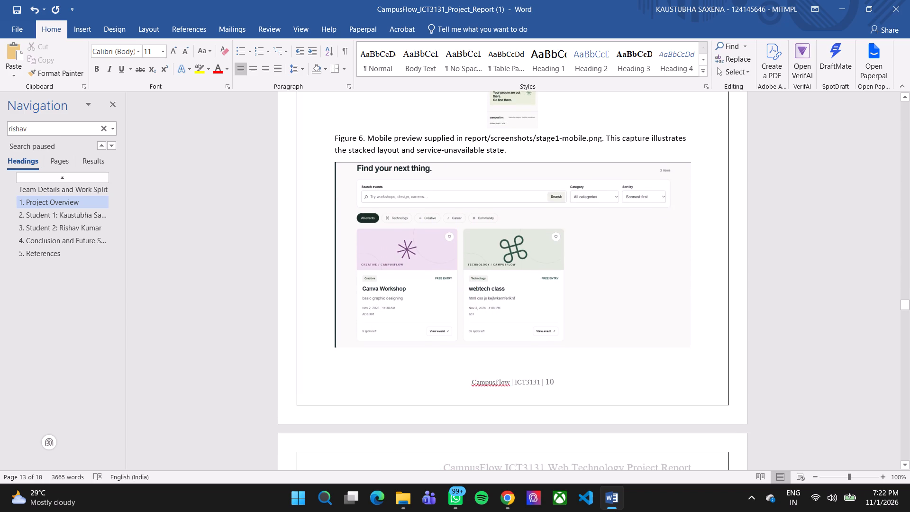
scroll(757, 315, "down", 20)
scroll(757, 315, "down", 20)
scroll(757, 315, "down", 4)
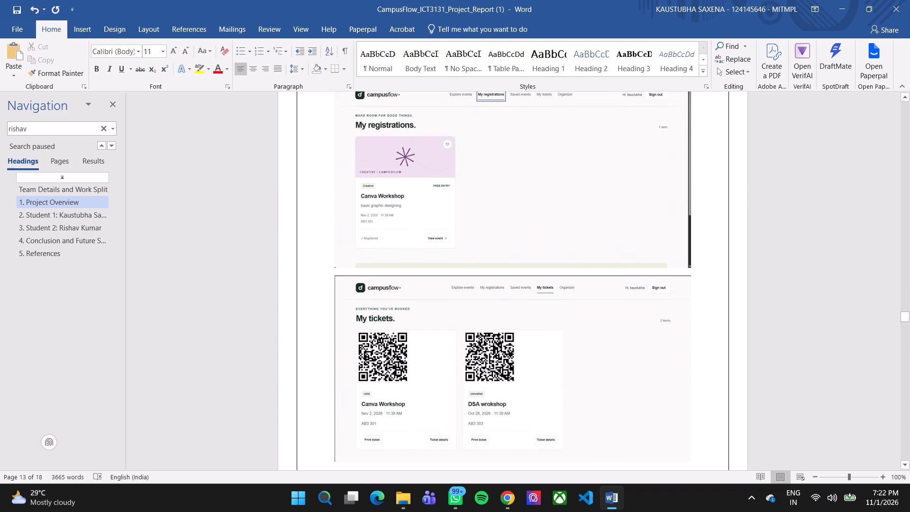
scroll(759, 313, "down", 17)
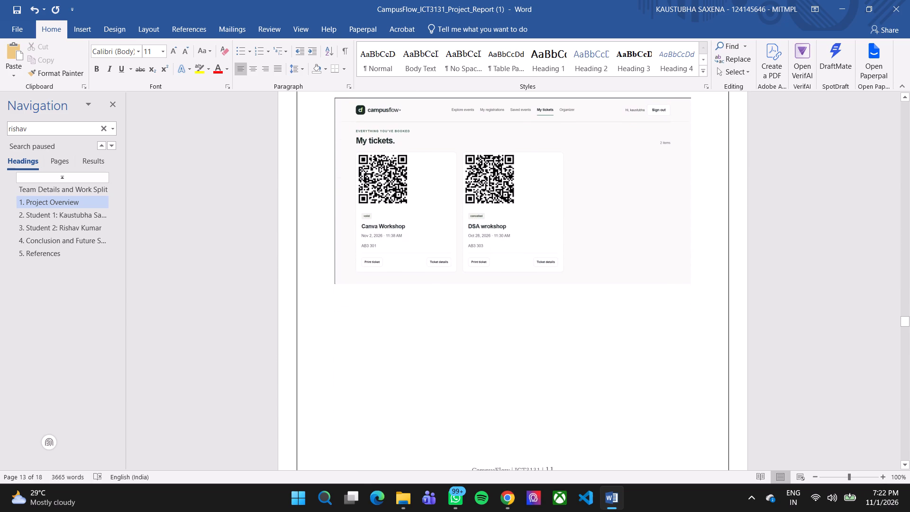
scroll(757, 311, "down", 20)
scroll(757, 311, "down", 10)
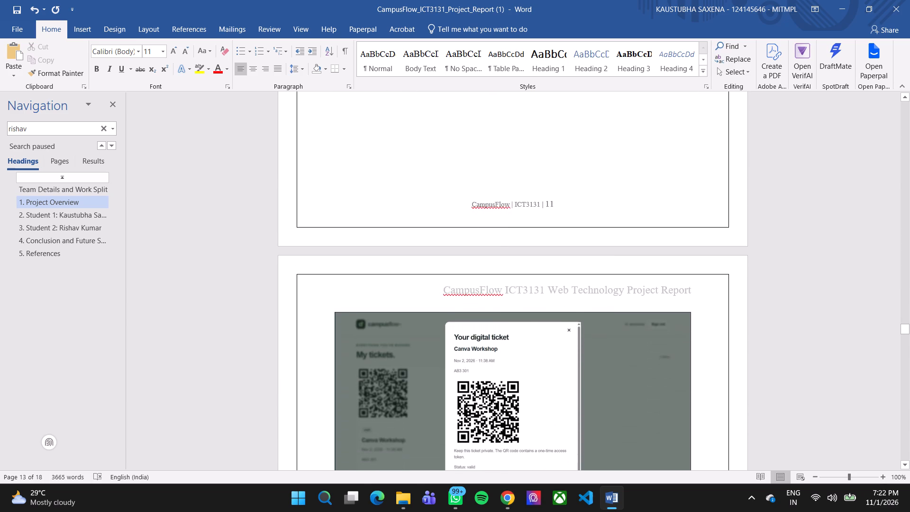
scroll(757, 311, "down", 19)
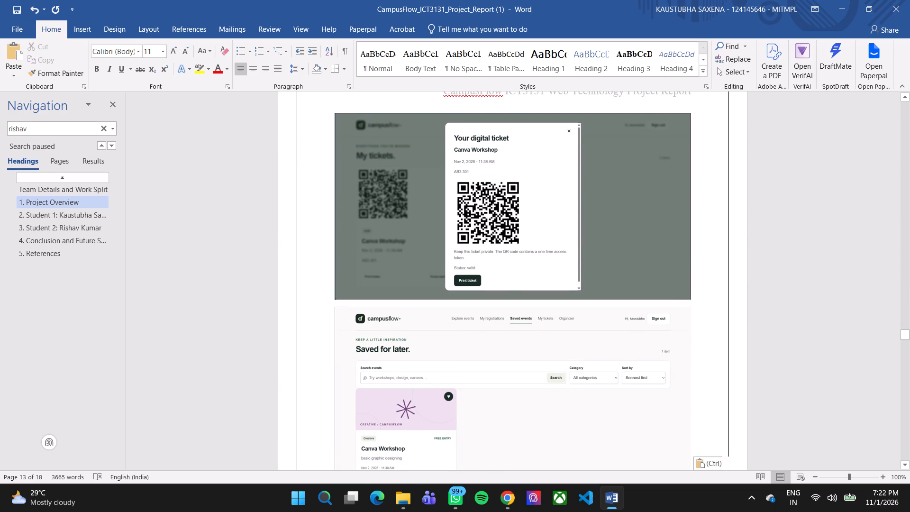
Insert one blank line below the digital ticket screenshot and another below the Saved events screenshot, above the manual-capture table.
left_click(690, 268)
left_click(703, 281)
scroll(770, 301, "down", 14)
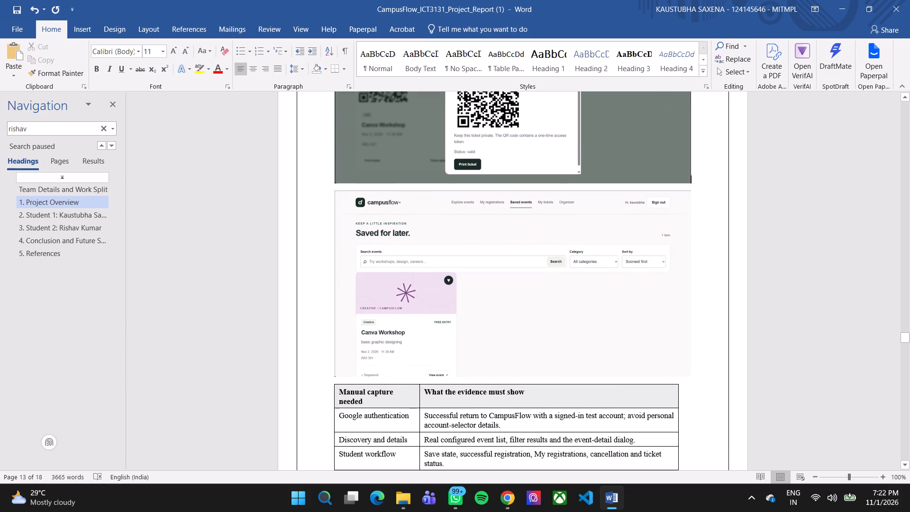
scroll(772, 302, "down", 9)
scroll(763, 279, "up", 7)
key("Return")
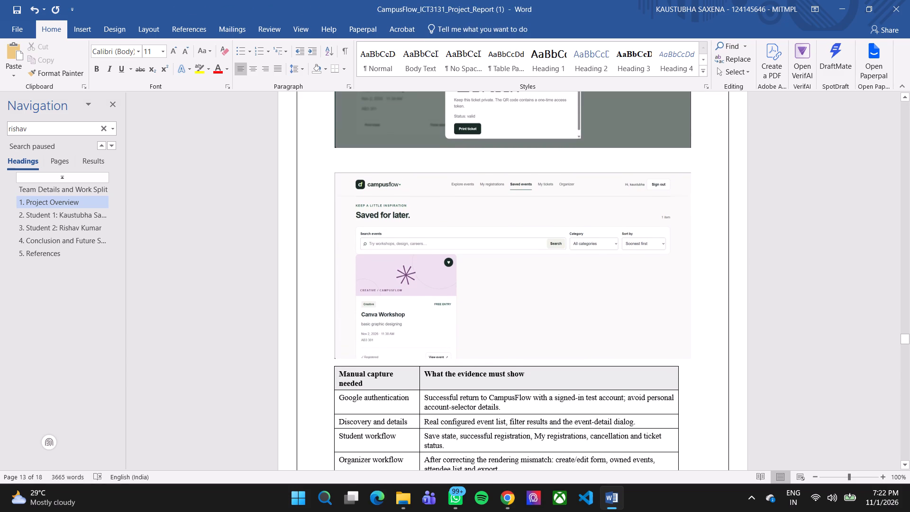
left_click(700, 344)
key("Return")
scroll(772, 326, "down", 12)
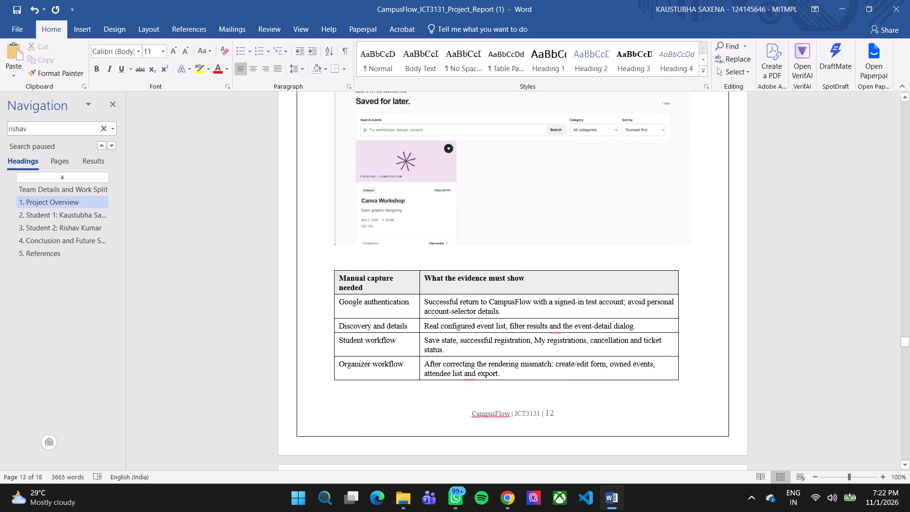
scroll(773, 321, "down", 6)
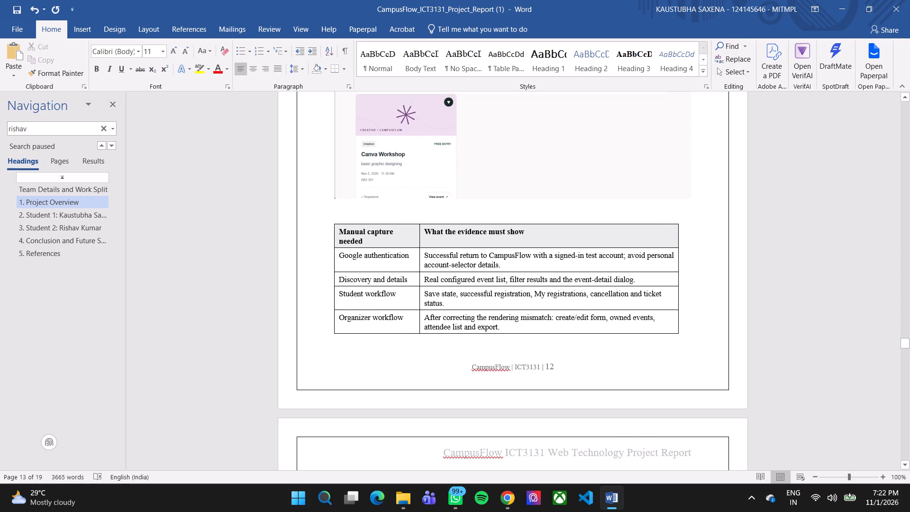
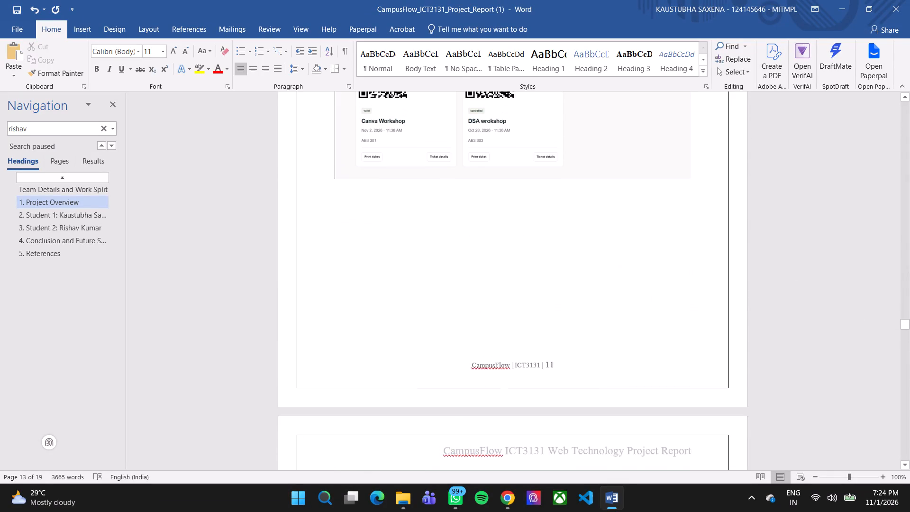
Check the layout and spacing of the pasted event list, My registrations and My tickets screenshots below Figure 6.
scroll(792, 276, "up", 6)
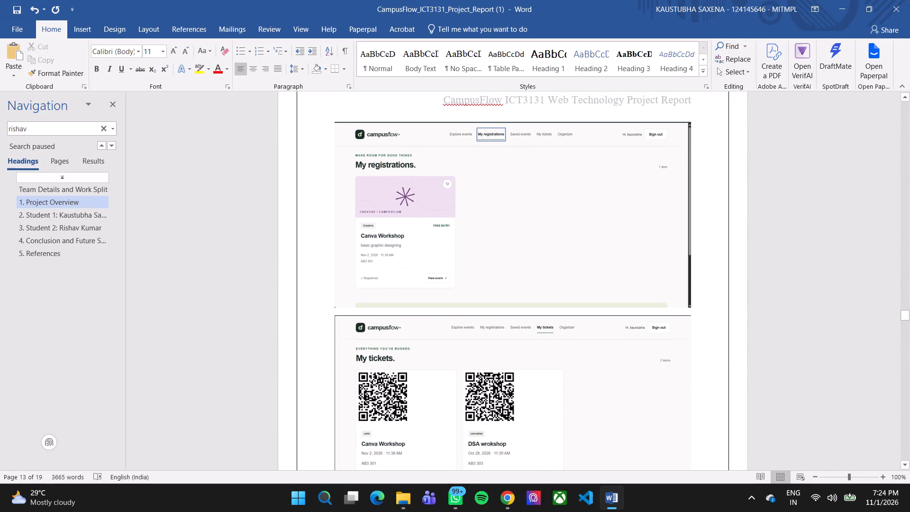
scroll(741, 347, "up", 20)
scroll(741, 347, "up", 20)
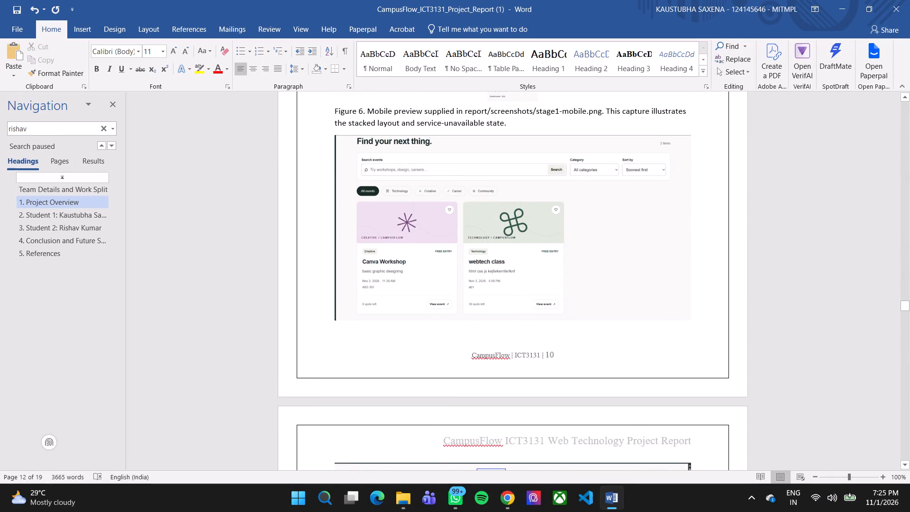
scroll(781, 291, "up", 16)
scroll(781, 288, "down", 20)
scroll(781, 288, "down", 6)
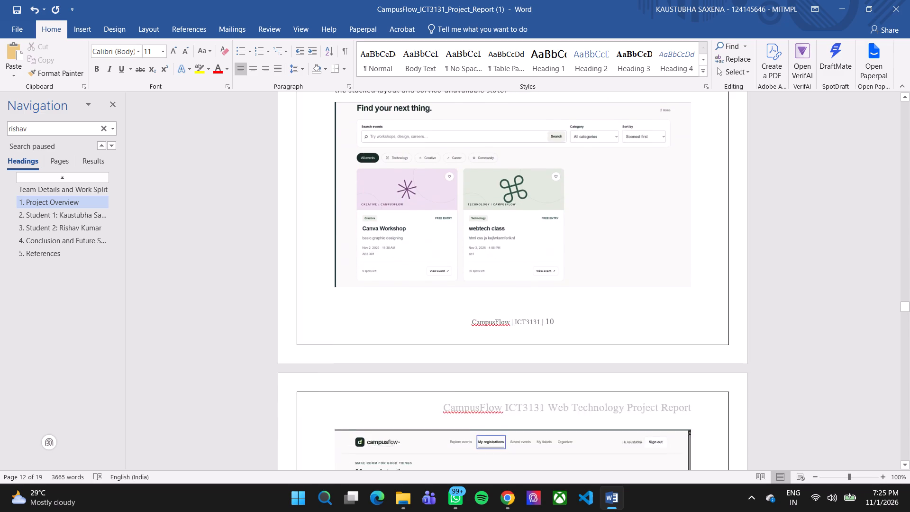
scroll(781, 285, "down", 20)
scroll(781, 285, "down", 20)
scroll(781, 285, "down", 7)
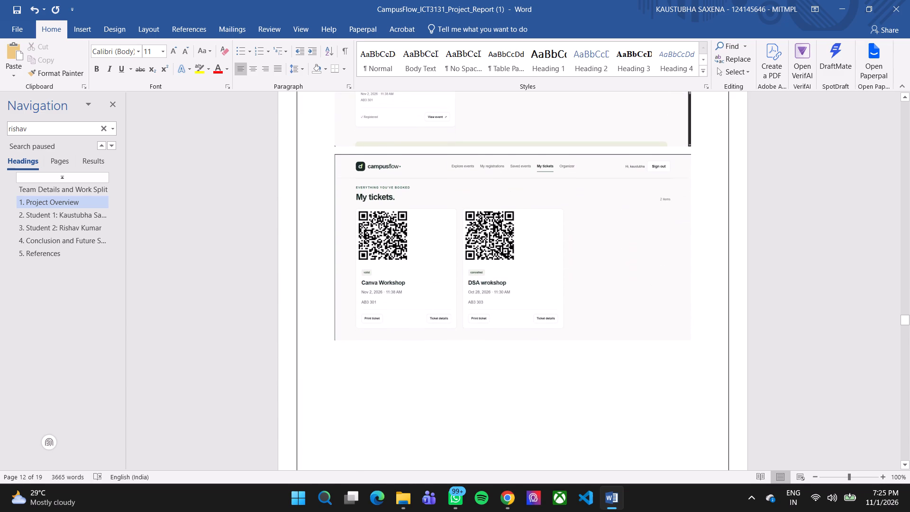
Insert a blank line directly above the My tickets screenshot, separating it from the registered event capture before it.
left_click(700, 140)
key("Return")
Review the report from the My tickets screenshot through the manual-capture table and its closing caption instructions, checking spacing and the evidence required.
scroll(753, 211, "down", 7)
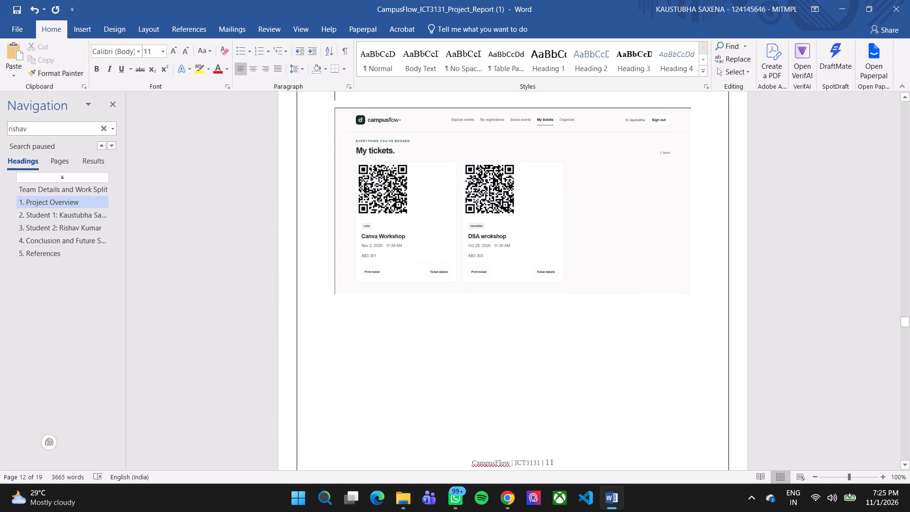
scroll(755, 203, "down", 19)
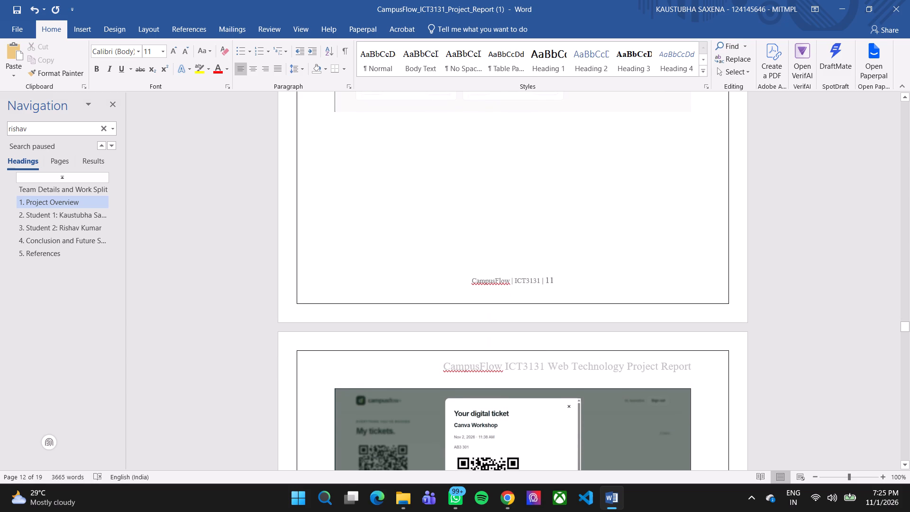
scroll(758, 197, "down", 1)
scroll(758, 165, "up", 1)
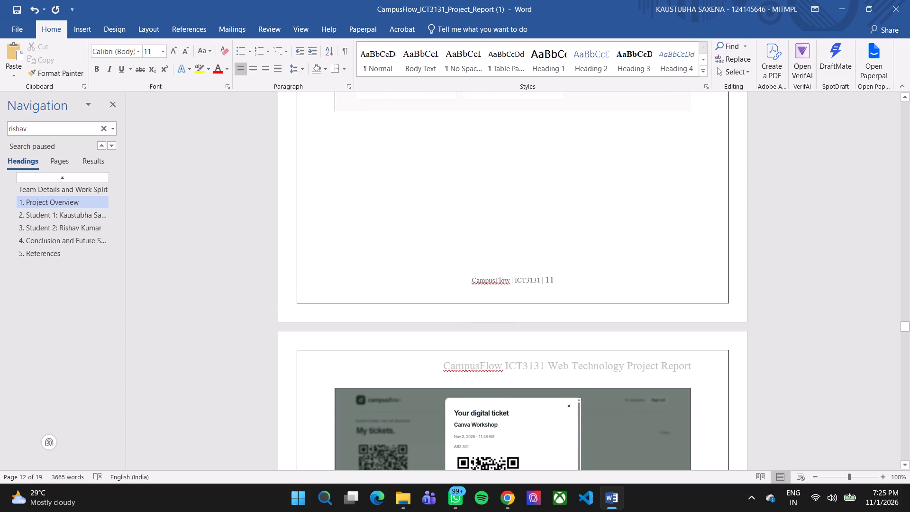
scroll(758, 165, "up", 7)
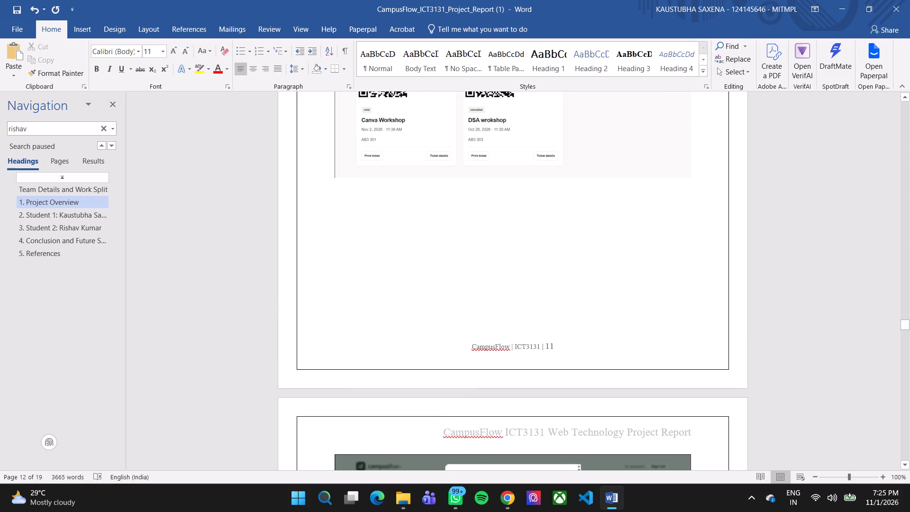
scroll(758, 158, "down", 13)
scroll(756, 139, "down", 20)
scroll(756, 139, "down", 3)
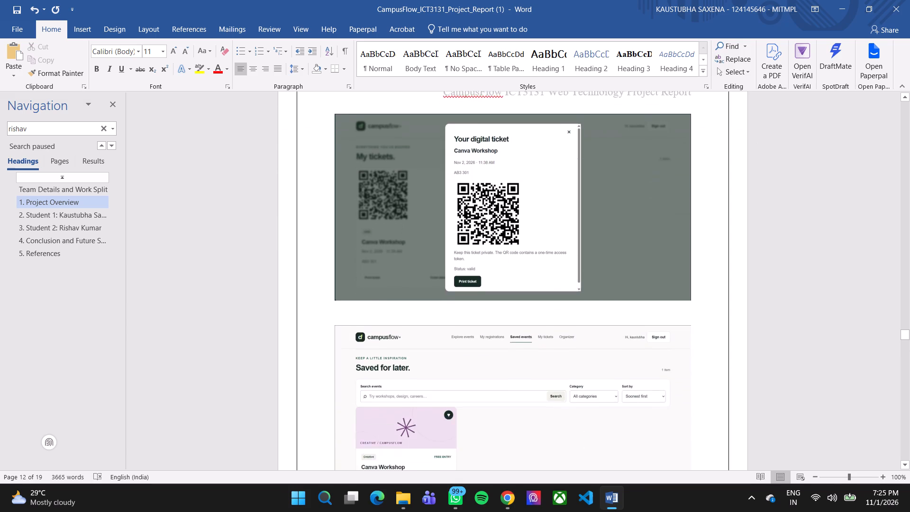
scroll(753, 139, "down", 20)
scroll(758, 148, "down", 18)
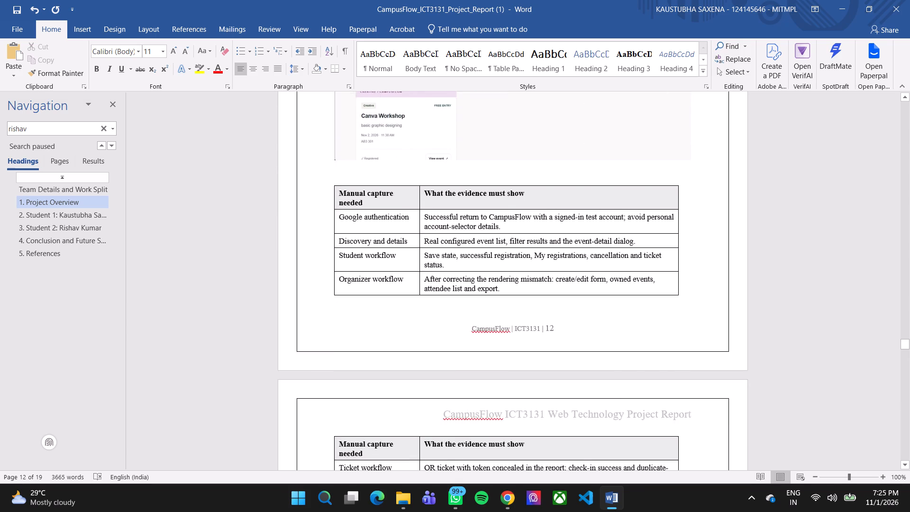
scroll(762, 174, "down", 17)
scroll(736, 193, "down", 20)
scroll(736, 193, "down", 13)
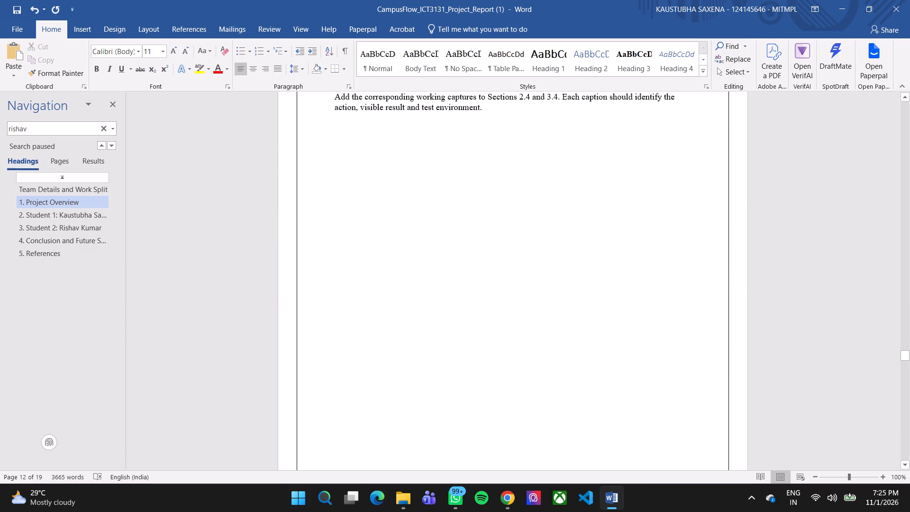
scroll(489, 366, "down", 1)
scroll(639, 261, "up", 20)
scroll(639, 261, "up", 16)
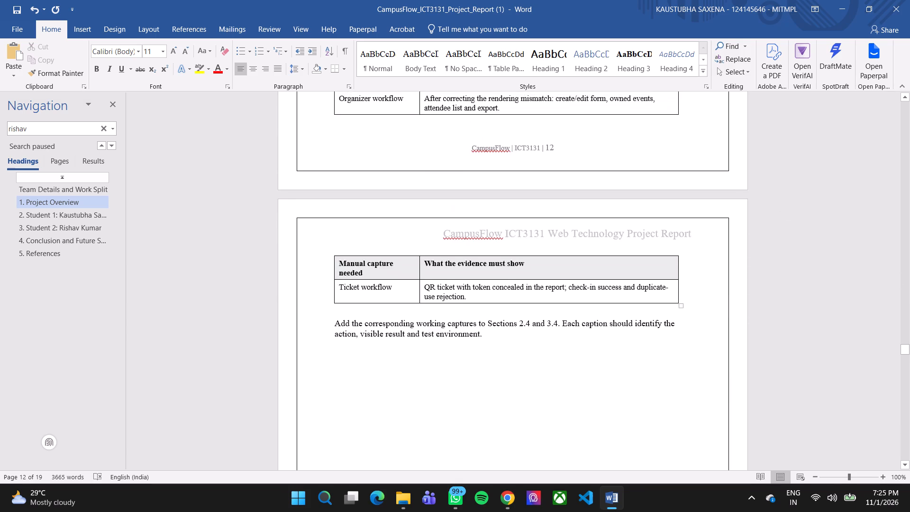
scroll(678, 265, "up", 3)
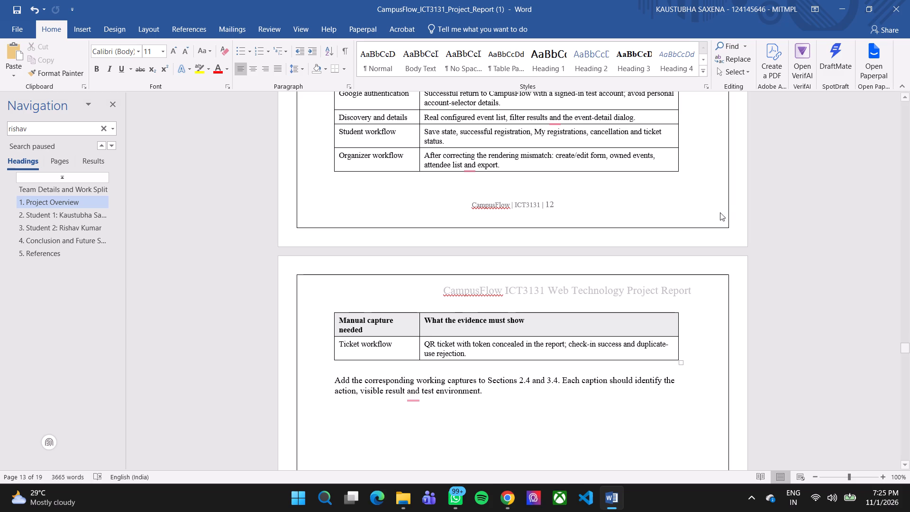
scroll(751, 234, "down", 19)
scroll(757, 242, "down", 10)
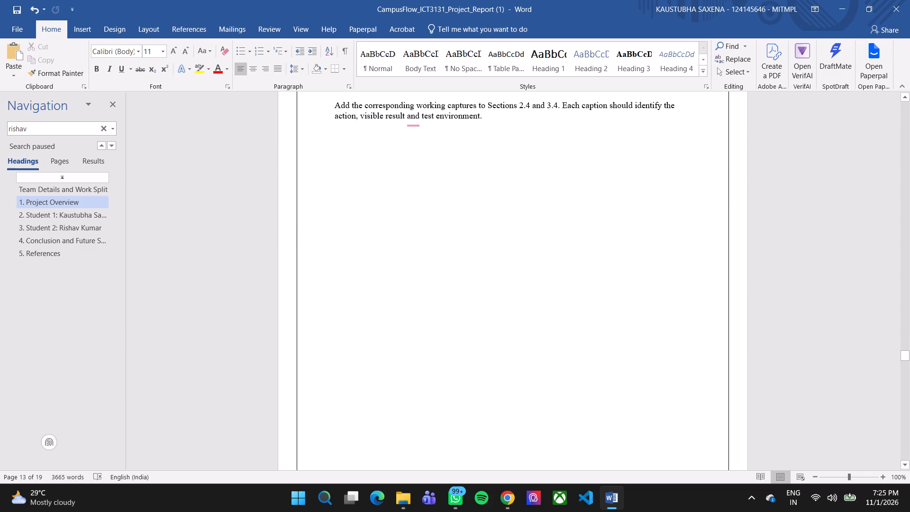
scroll(754, 247, "down", 13)
Switch to Chrome and open CampusFlow's Explore events page at the "Find your next thing" event list.
left_click(505, 505)
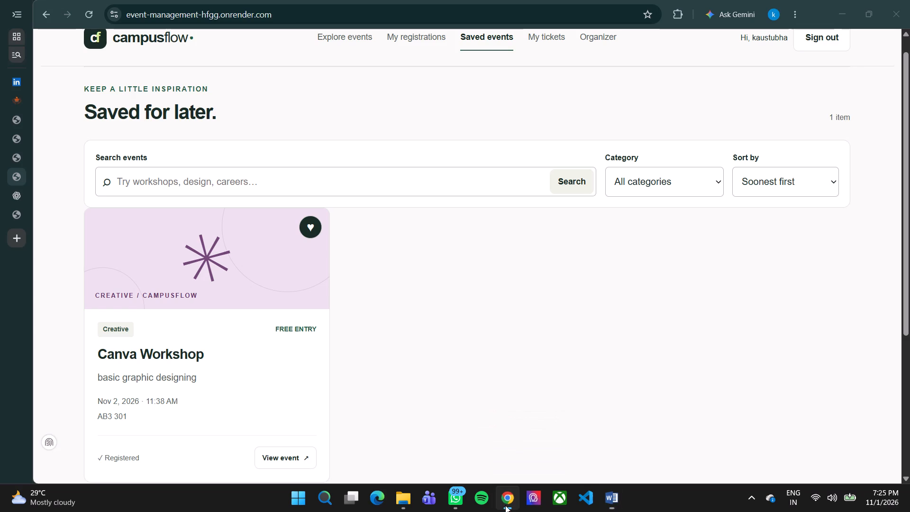
scroll(503, 404, "up", 7)
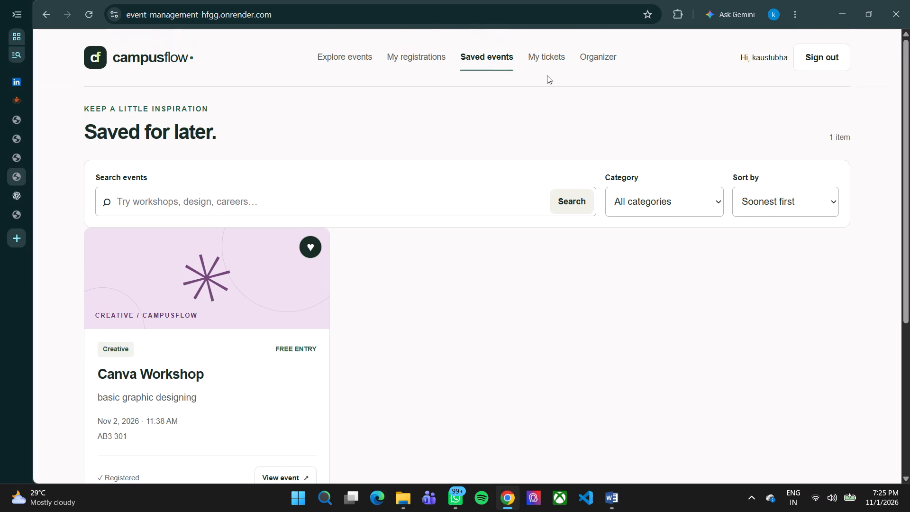
left_click(580, 60)
left_click(351, 58)
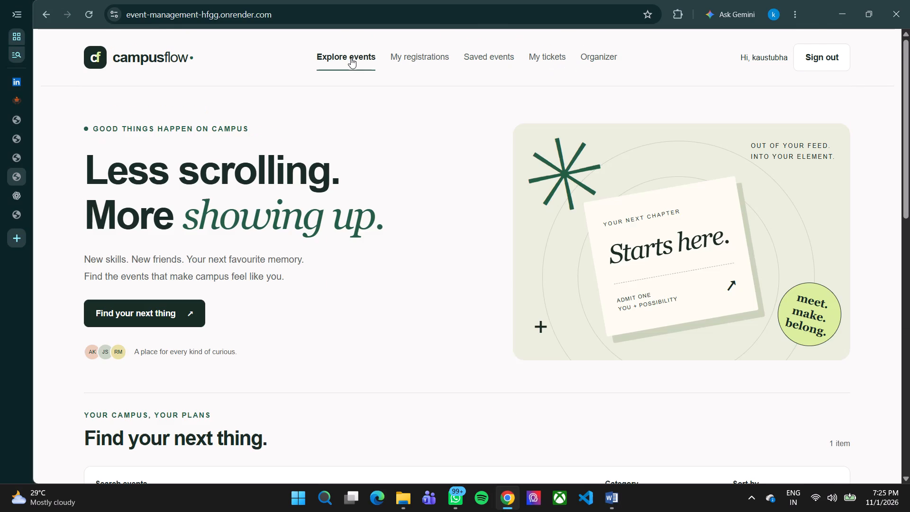
scroll(384, 303, "down", 9)
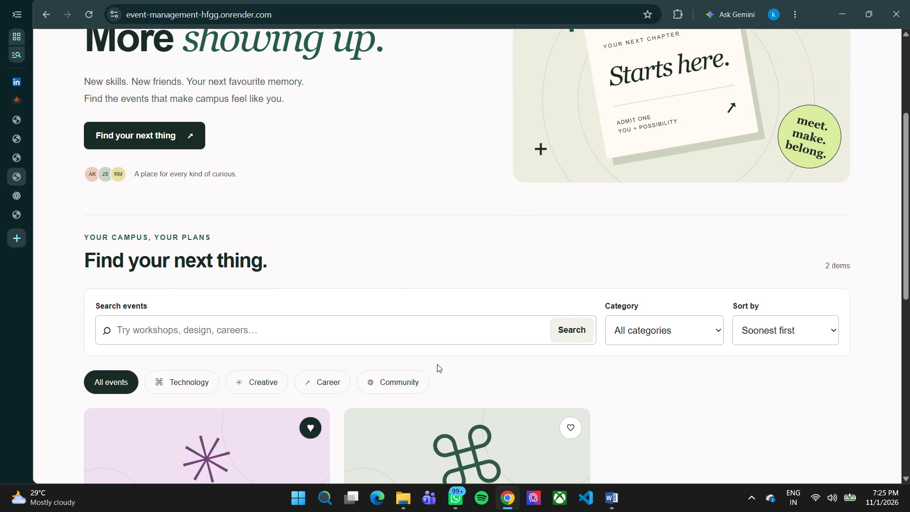
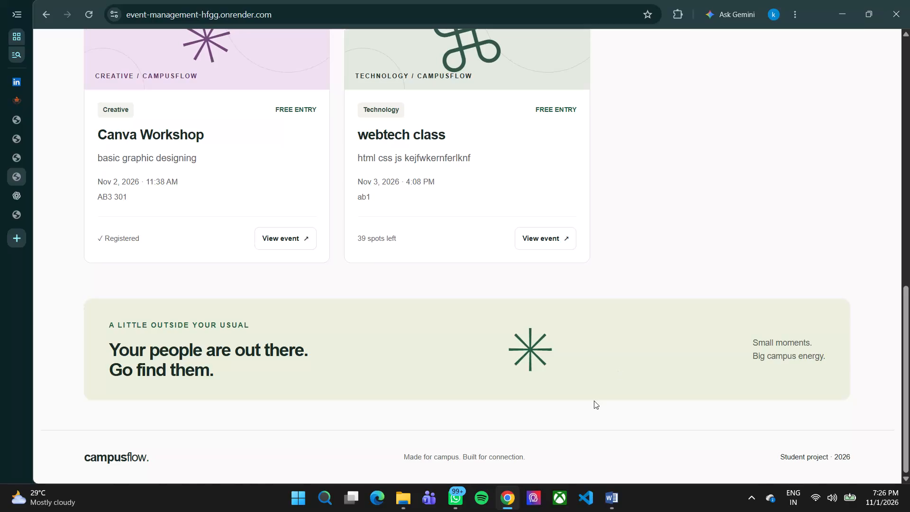
Review the My registrations and Saved events pages on the live site, examining the event cards on each for report captures.
scroll(592, 396, "up", 20)
scroll(592, 396, "up", 13)
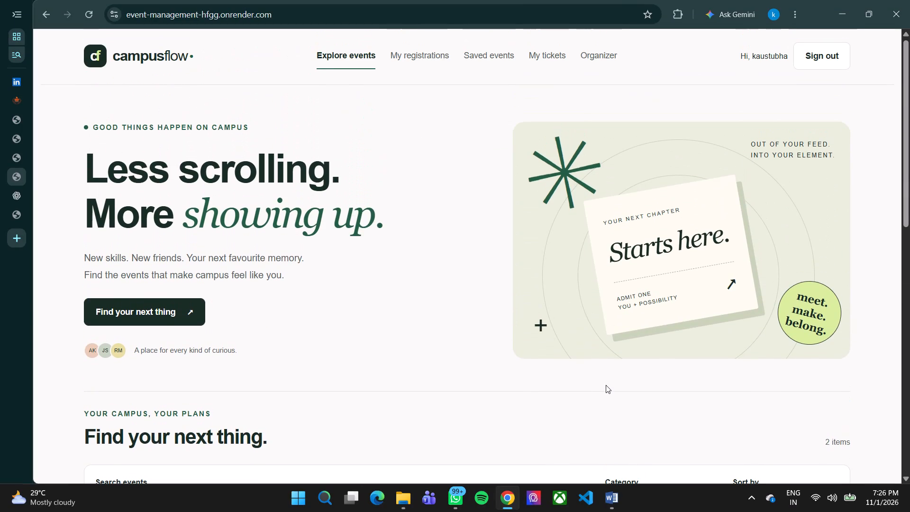
left_click(420, 62)
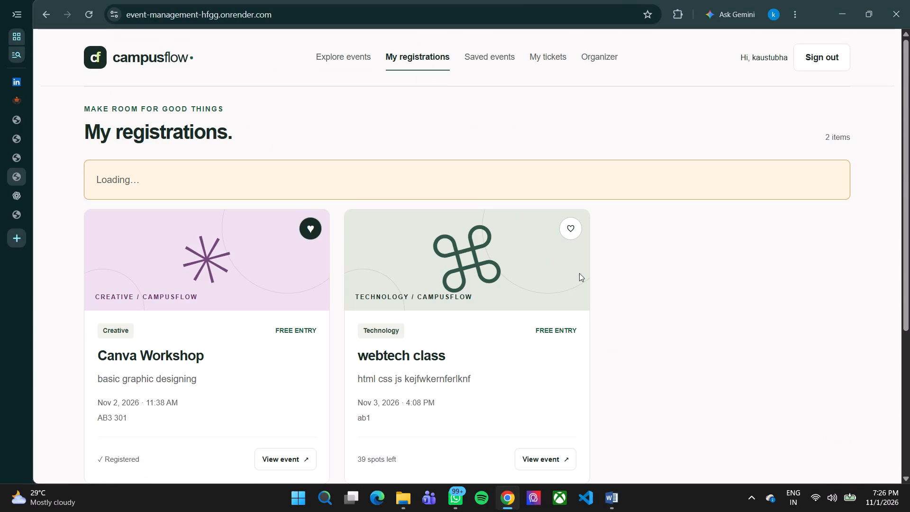
scroll(598, 281, "down", 20)
scroll(599, 283, "down", 6)
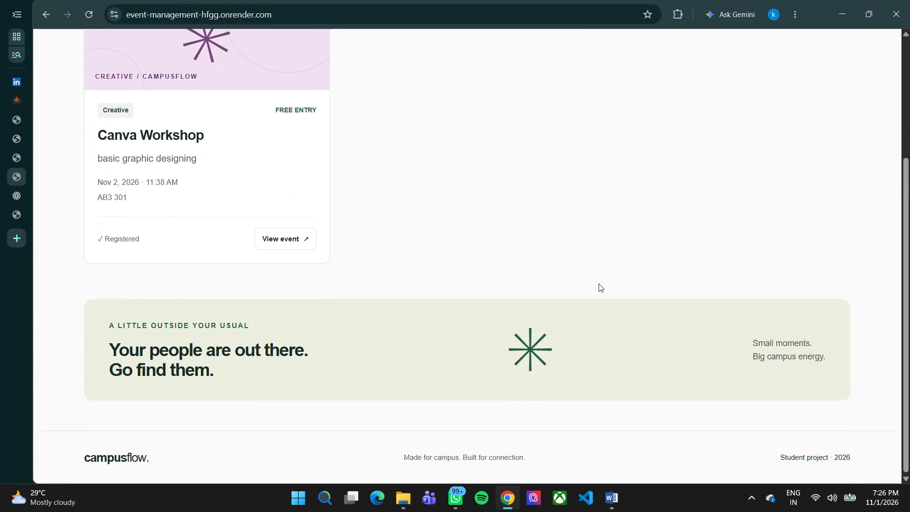
scroll(599, 283, "up", 15)
left_click(491, 59)
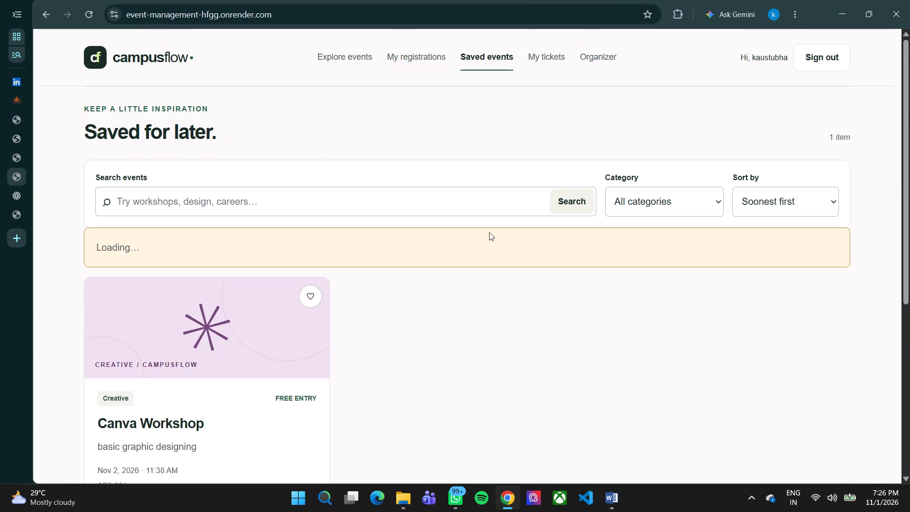
scroll(480, 293, "down", 5)
scroll(482, 301, "down", 19)
scroll(509, 272, "up", 12)
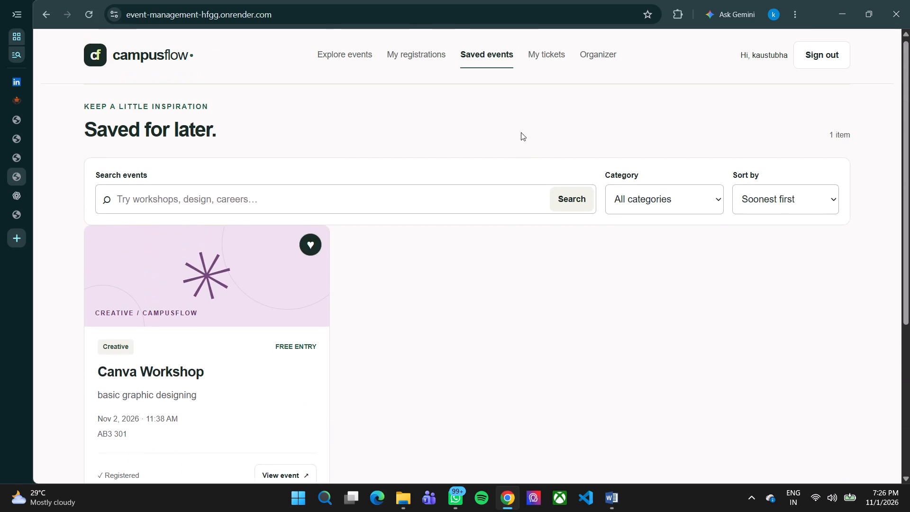
Review the My tickets page and the Organizer workspace on the live site, examining the ticket cards and organizer content for report captures.
left_click(542, 50)
scroll(545, 214, "down", 5)
scroll(537, 252, "down", 6)
scroll(599, 261, "down", 6)
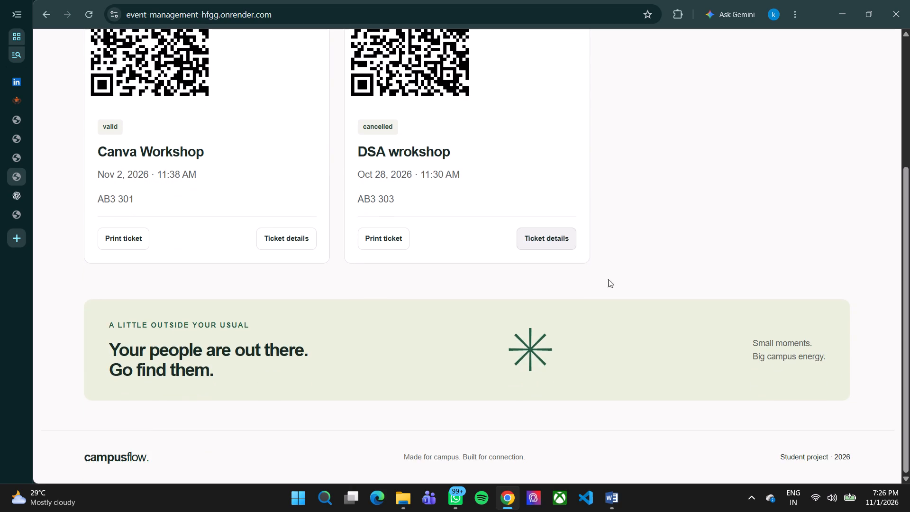
scroll(610, 284, "up", 11)
left_click(589, 66)
scroll(606, 309, "down", 4)
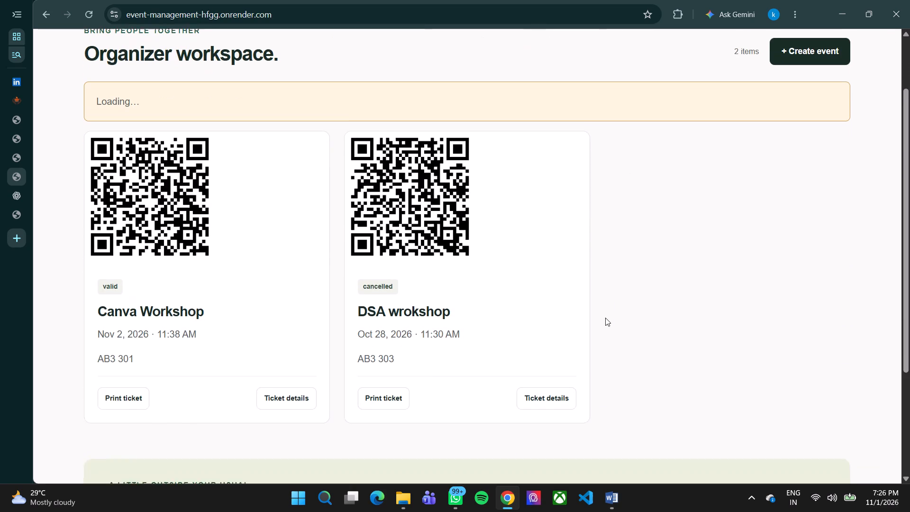
scroll(605, 317, "down", 4)
scroll(553, 307, "down", 6)
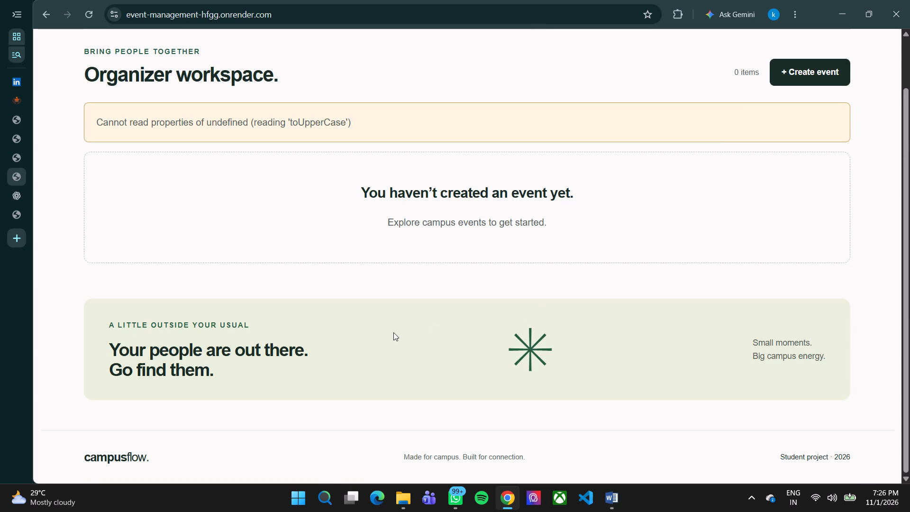
scroll(393, 332, "up", 6)
left_click_drag(129, 141, 253, 149)
left_click(285, 124)
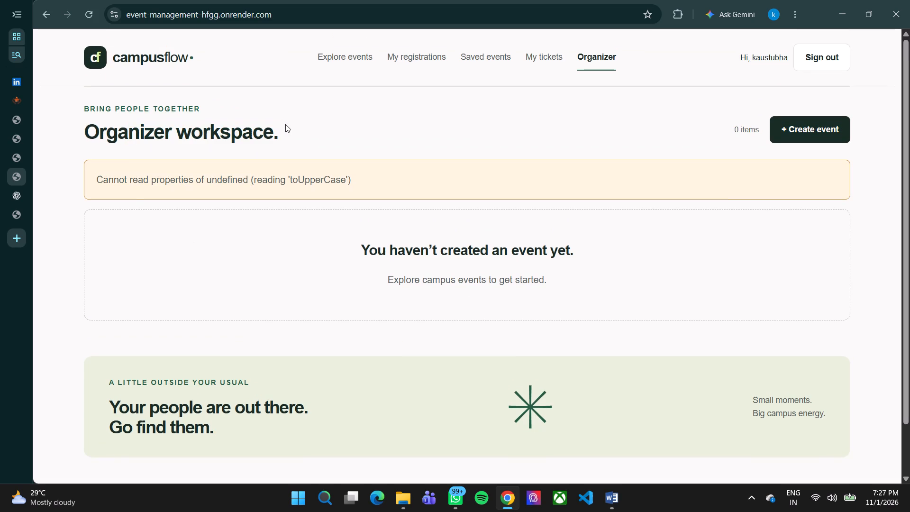
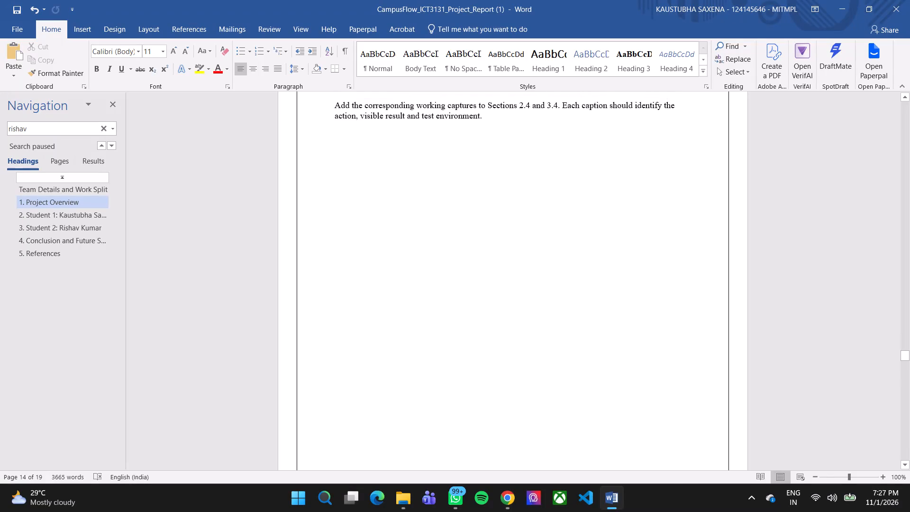
Review the manual-capture table and the ticket and Saved events screenshots above it, checking which evidence the report still needs.
scroll(441, 269, "up", 7)
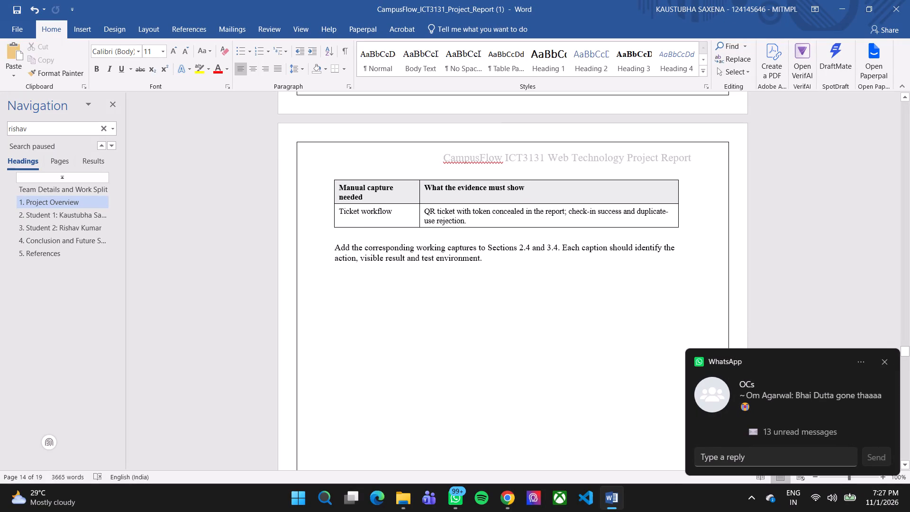
scroll(442, 266, "up", 5)
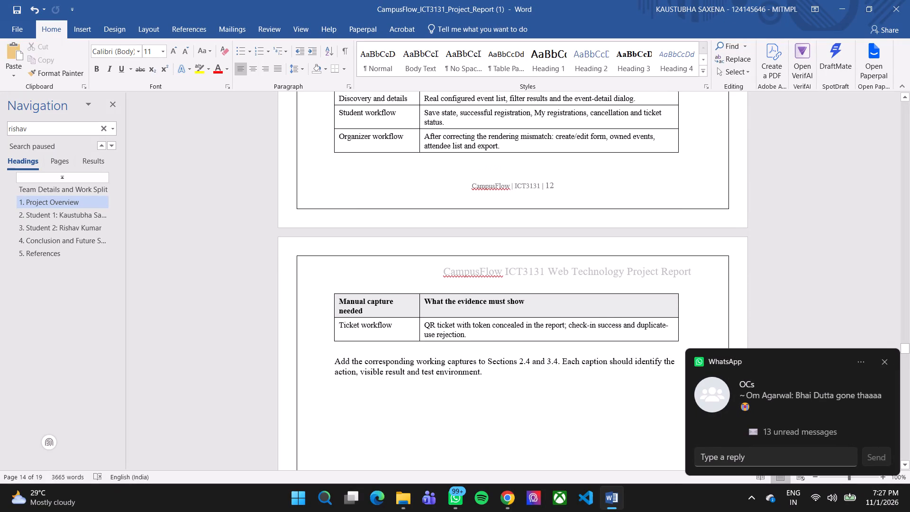
scroll(445, 236, "up", 7)
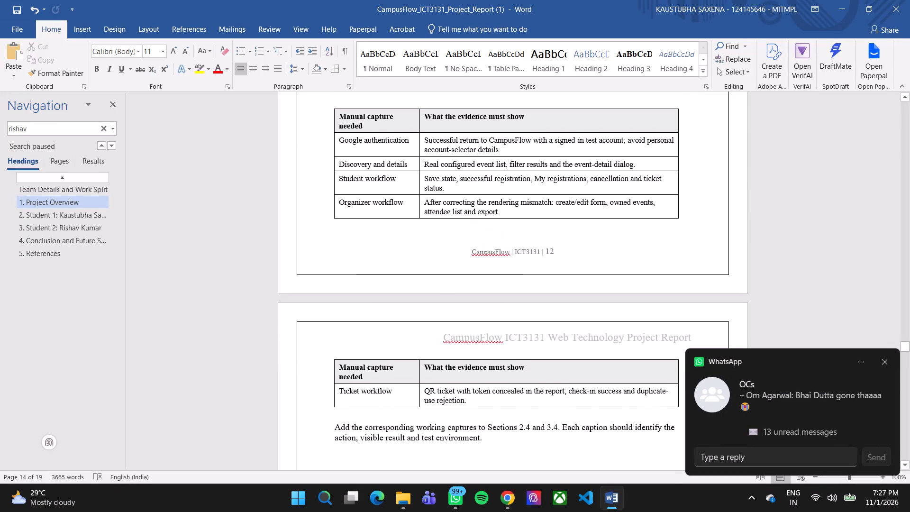
scroll(446, 233, "up", 20)
scroll(446, 233, "up", 20)
scroll(446, 233, "up", 3)
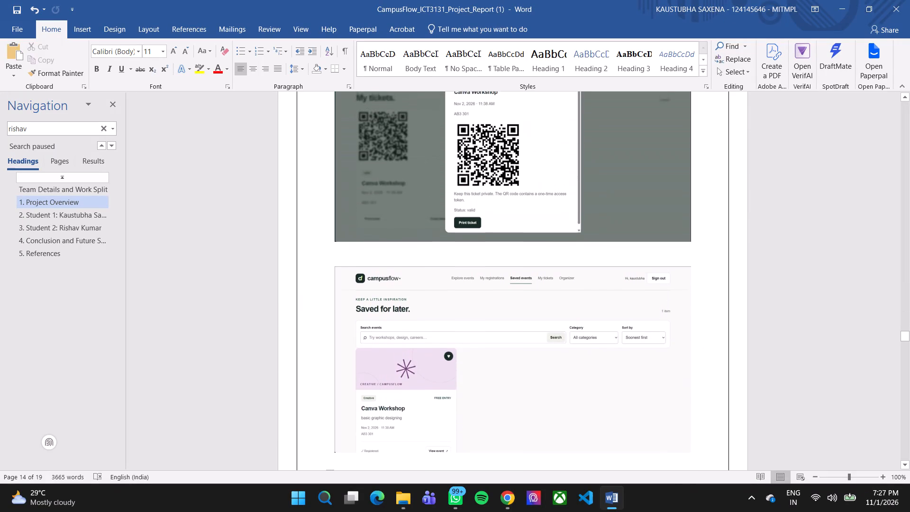
scroll(447, 209, "up", 2)
scroll(447, 210, "down", 20)
scroll(447, 210, "down", 17)
scroll(434, 227, "down", 5)
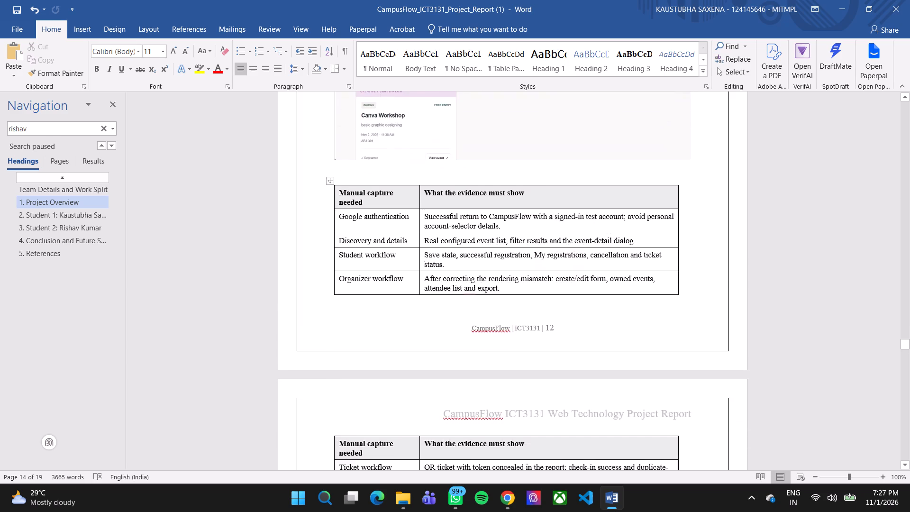
scroll(433, 232, "down", 2)
scroll(419, 234, "up", 4)
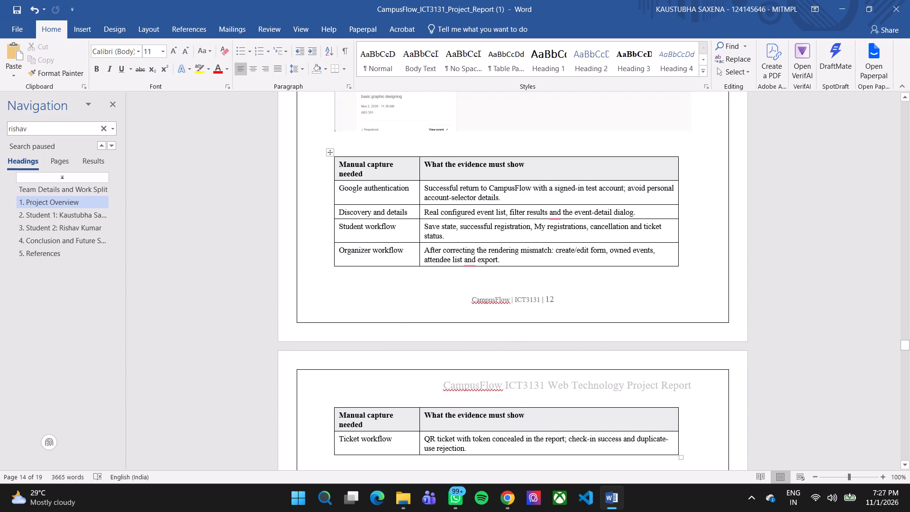
Place the insertion point in the gap between the Saved events screenshot and the manual-capture table.
left_click(678, 138)
left_click(692, 147)
Switch to Chrome and sign out of the current account on the live CampusFlow site.
left_click(509, 494)
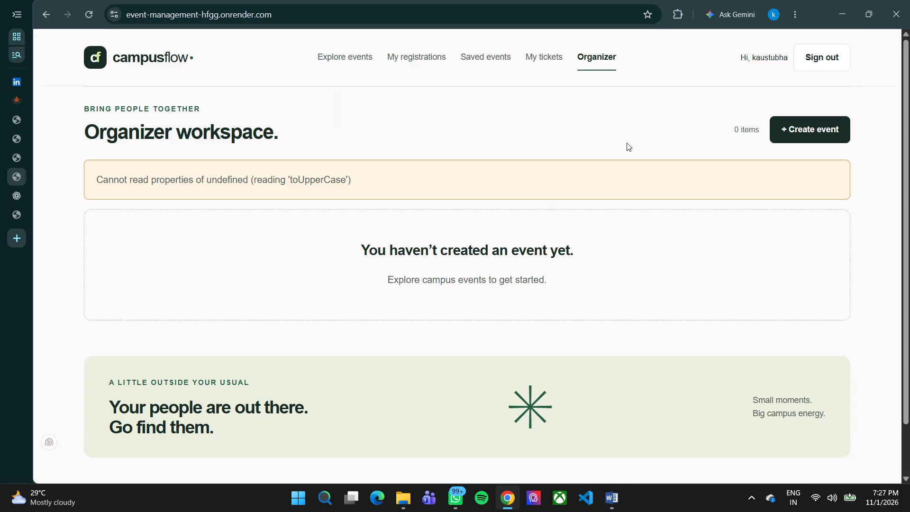
left_click(827, 63)
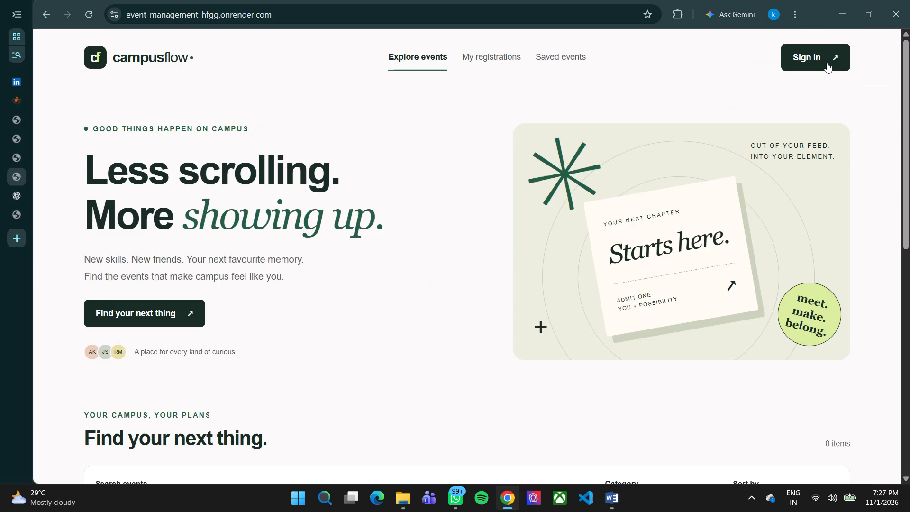
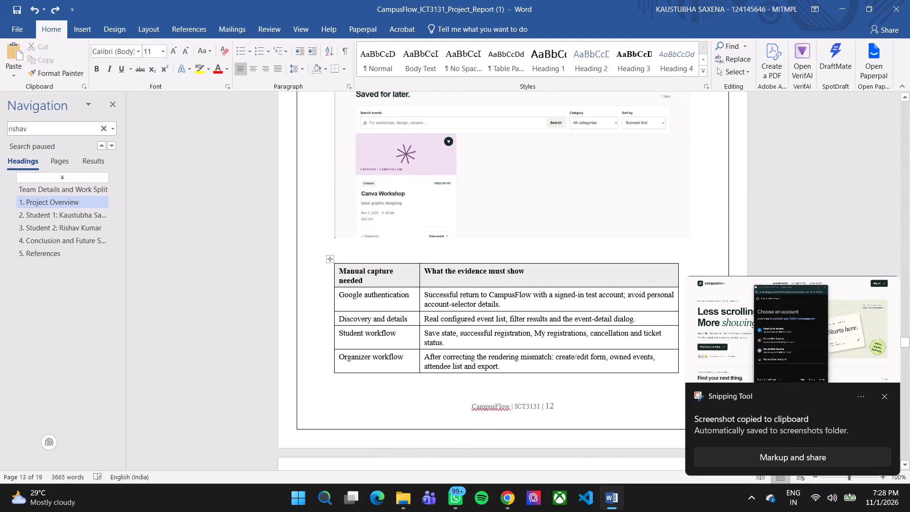
Paste the captured Google account-chooser screenshot on a new line below the Figure 6 caption, followed by an empty line.
scroll(506, 209, "up", 9)
scroll(805, 222, "up", 20)
scroll(805, 222, "up", 8)
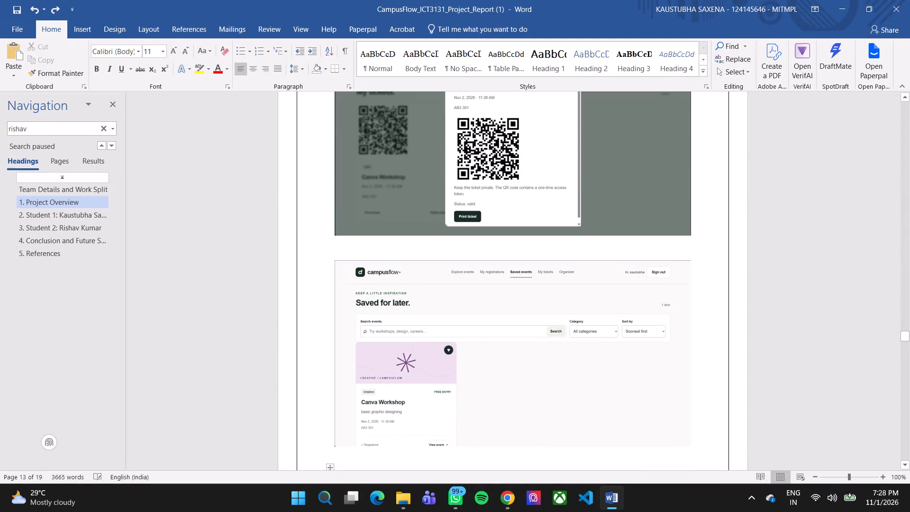
scroll(765, 252, "up", 12)
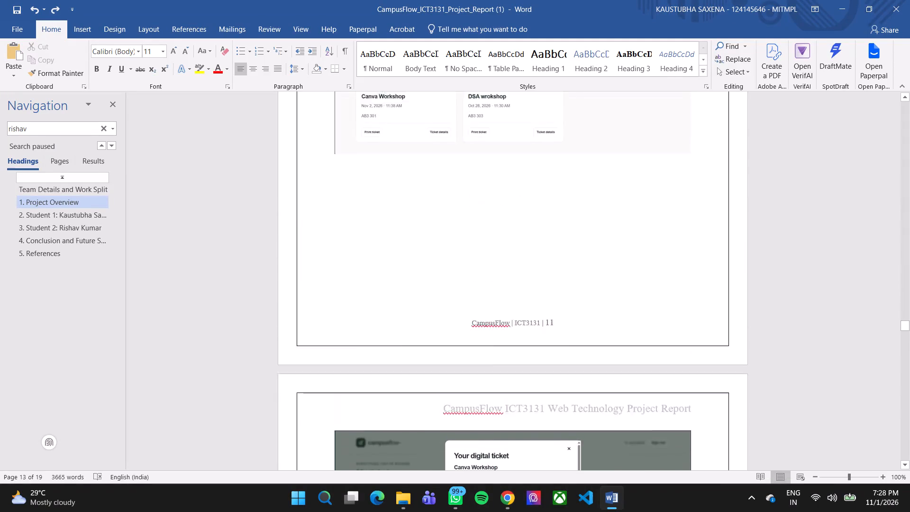
scroll(765, 251, "up", 20)
scroll(765, 251, "up", 20)
scroll(765, 251, "up", 9)
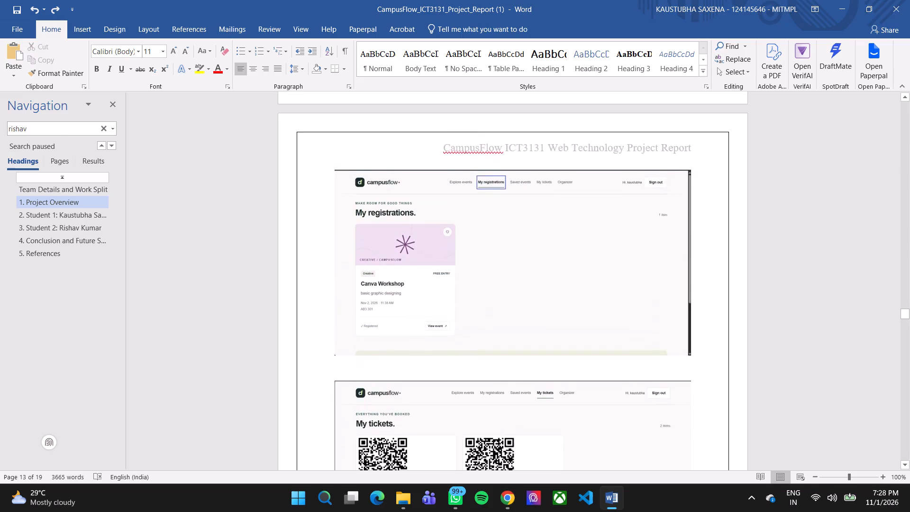
scroll(768, 249, "up", 20)
scroll(768, 249, "up", 20)
scroll(768, 249, "up", 3)
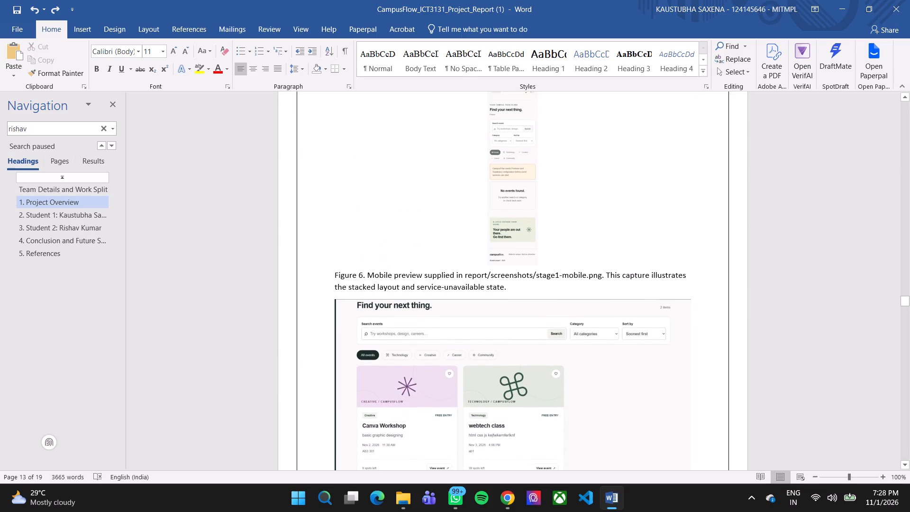
left_click(585, 299)
key("Return")
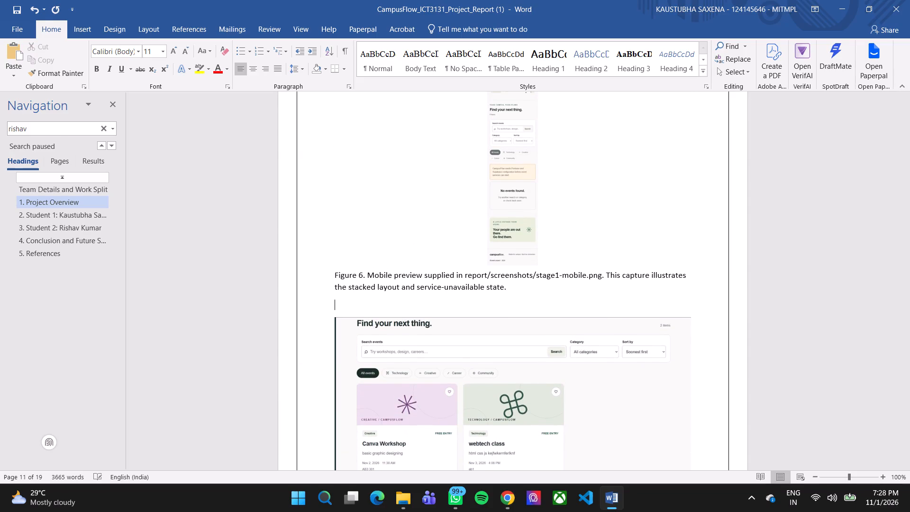
key("ctrl+v")
key("Return")
Add an empty line after the event-list screenshot and another after the My tickets screenshot for captions.
scroll(575, 296, "down", 17)
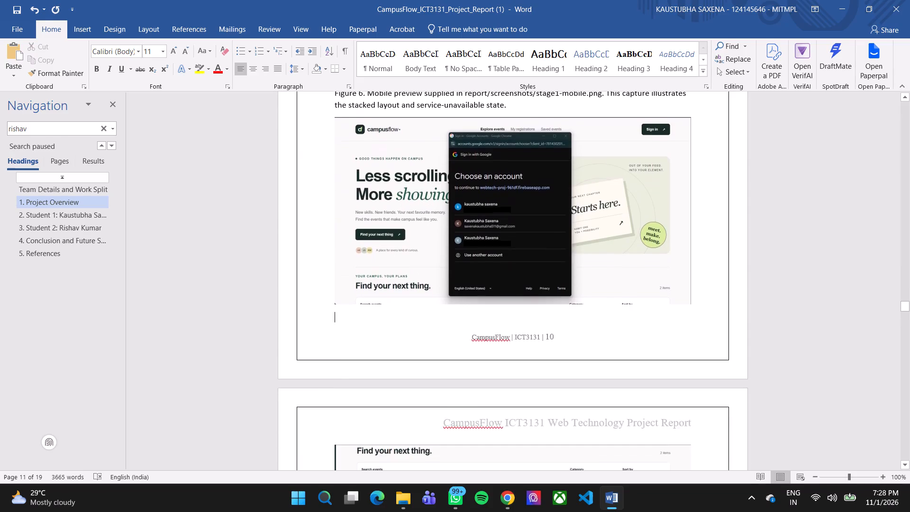
scroll(632, 274, "down", 20)
scroll(632, 274, "down", 20)
scroll(632, 274, "down", 7)
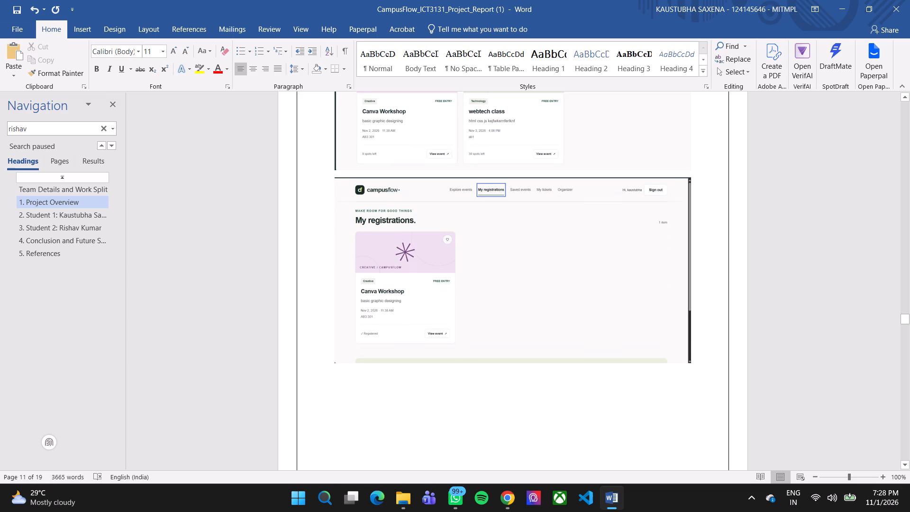
left_click(700, 169)
key("Return")
scroll(655, 192, "down", 7)
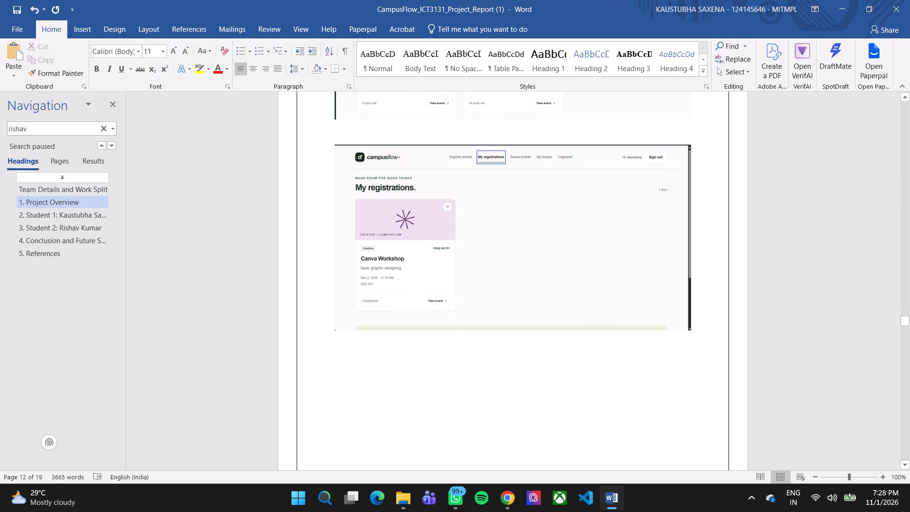
scroll(573, 263, "down", 20)
scroll(573, 263, "down", 20)
scroll(573, 263, "down", 16)
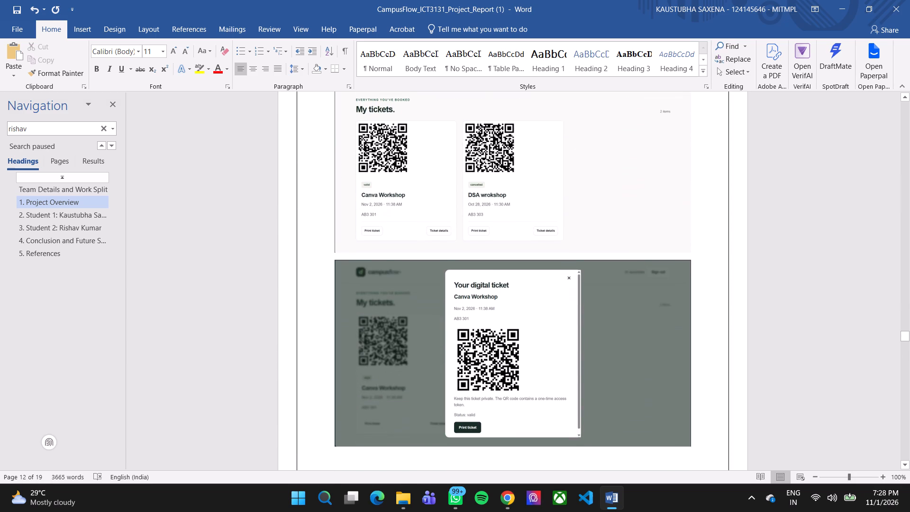
left_click(714, 230)
key("Return")
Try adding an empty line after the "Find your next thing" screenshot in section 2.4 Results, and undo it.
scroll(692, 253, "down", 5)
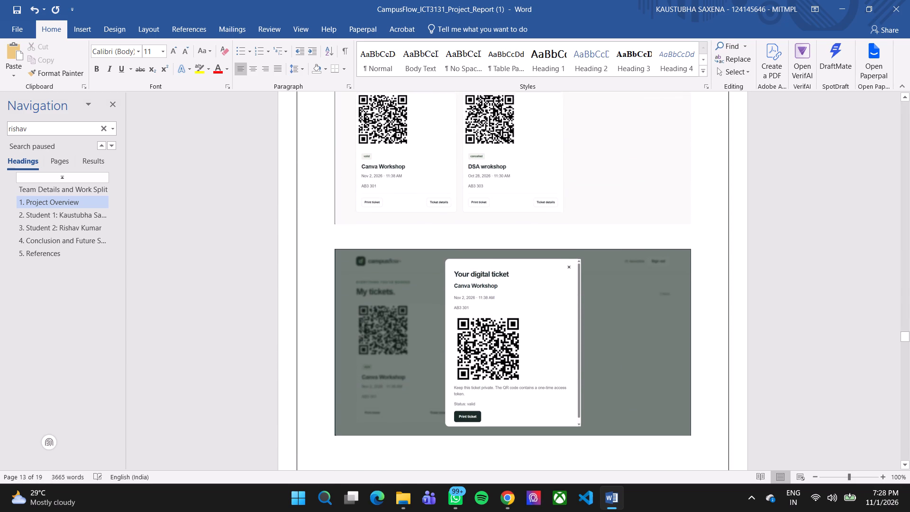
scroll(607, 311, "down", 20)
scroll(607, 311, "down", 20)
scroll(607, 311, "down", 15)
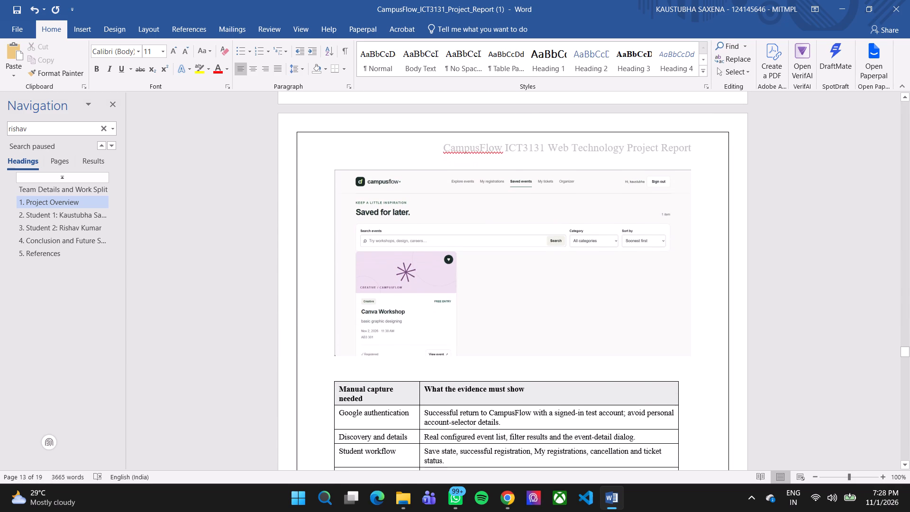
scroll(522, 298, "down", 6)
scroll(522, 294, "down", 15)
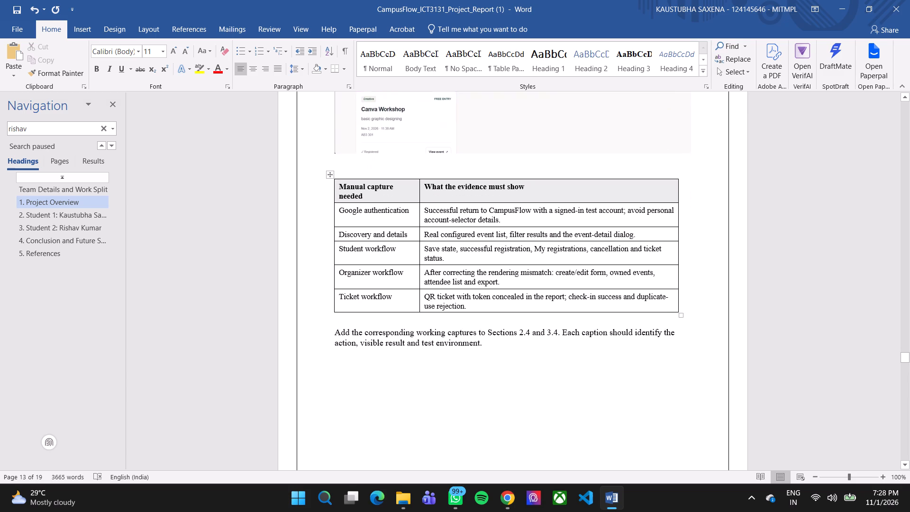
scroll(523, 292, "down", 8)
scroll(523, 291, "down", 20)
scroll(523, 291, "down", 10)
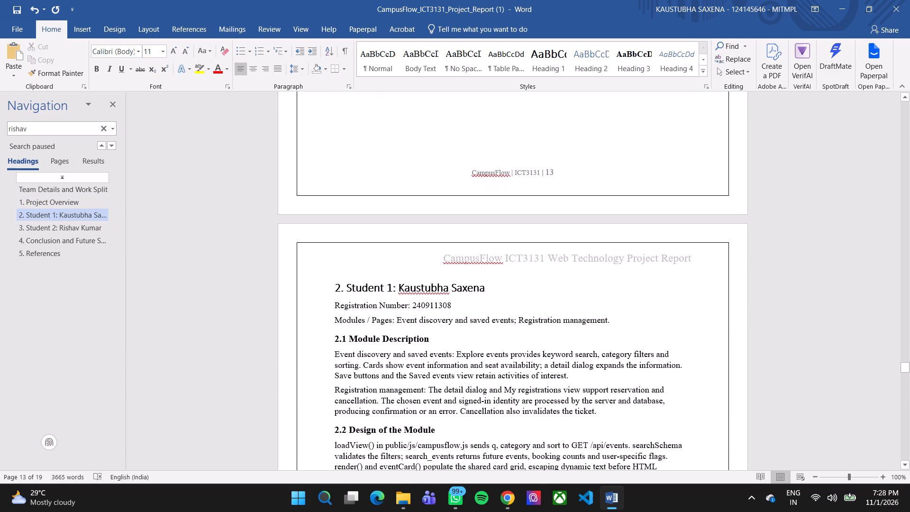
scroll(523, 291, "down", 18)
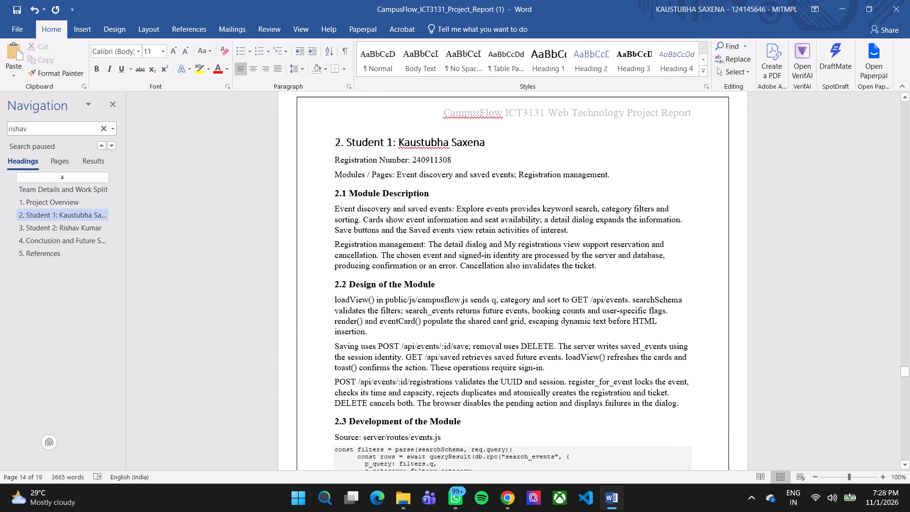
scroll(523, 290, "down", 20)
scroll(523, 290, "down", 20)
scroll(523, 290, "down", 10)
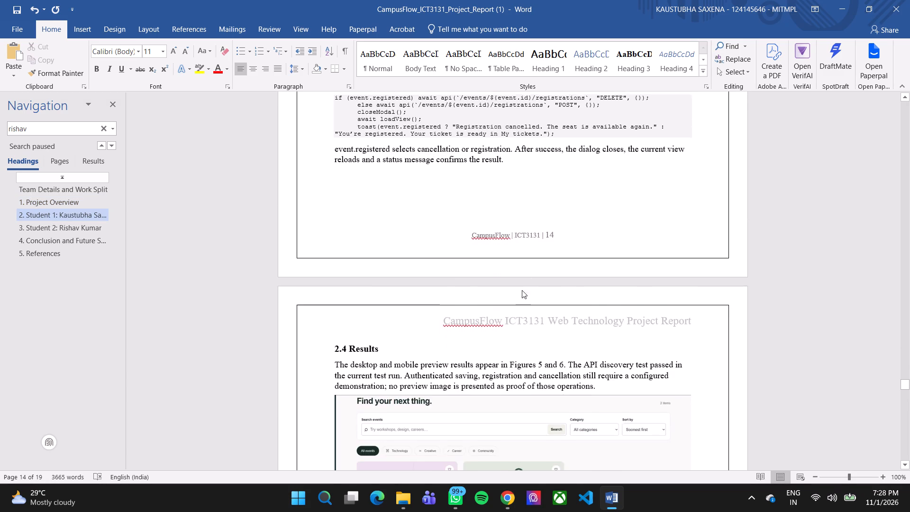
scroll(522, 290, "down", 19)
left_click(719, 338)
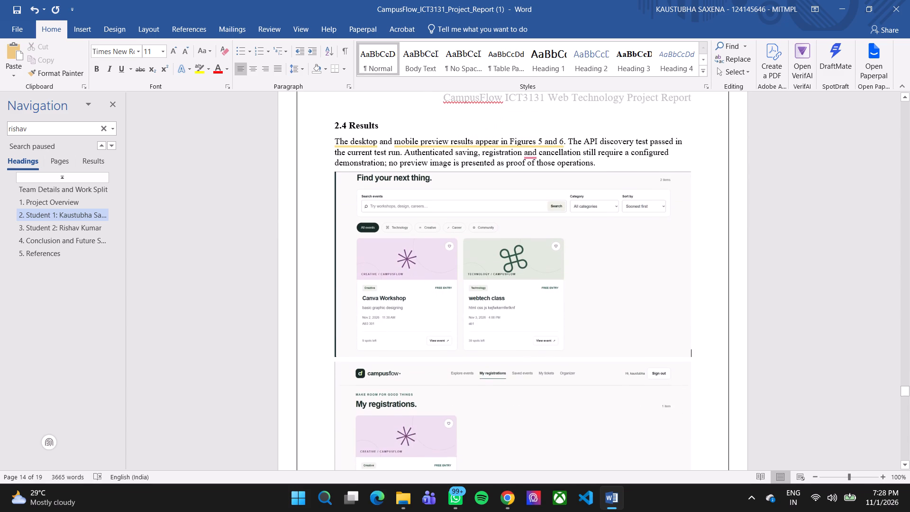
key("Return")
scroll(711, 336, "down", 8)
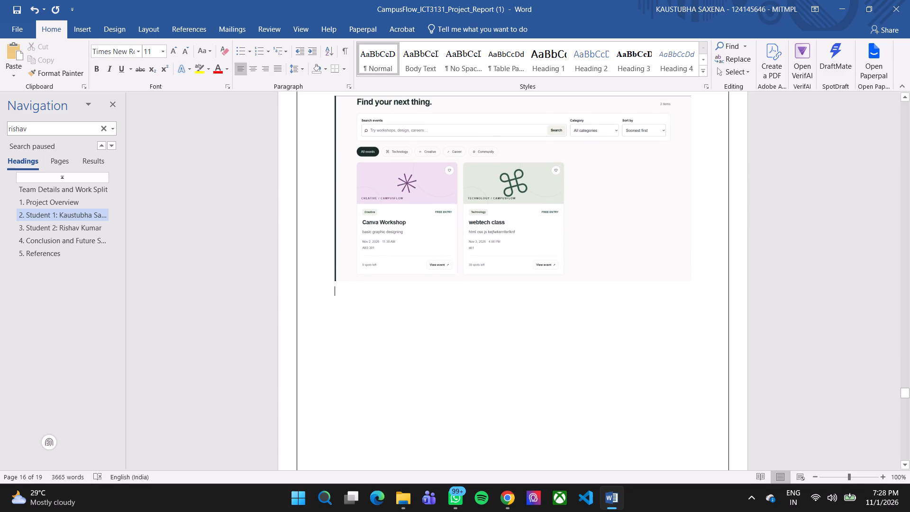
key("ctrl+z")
Try to close the gap after the "Find your next thing" screenshot in section 2.4 Results by deleting what follows it.
key("Delete")
Review the report from the section 2.4 results screenshot through the Student 2 section and conclusion to the end of the References.
scroll(628, 321, "down", 20)
scroll(628, 321, "down", 11)
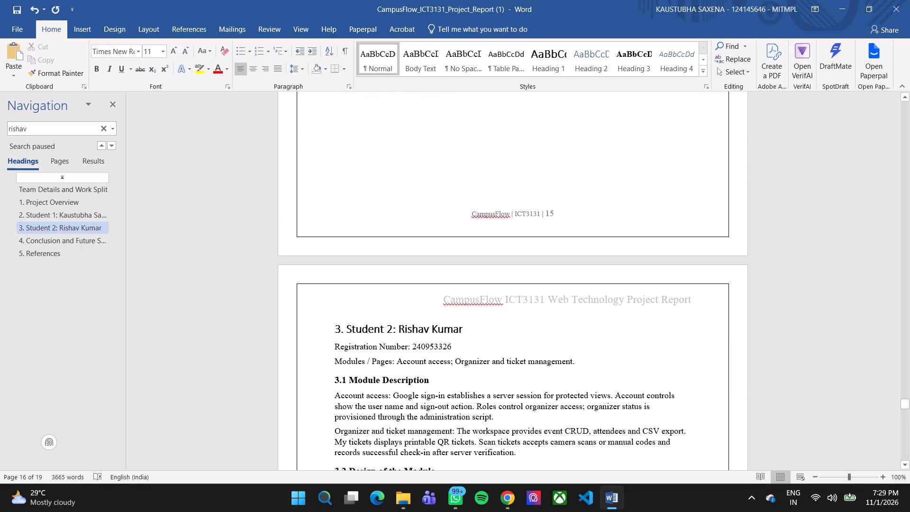
scroll(607, 309, "down", 20)
scroll(607, 309, "down", 20)
scroll(607, 309, "down", 7)
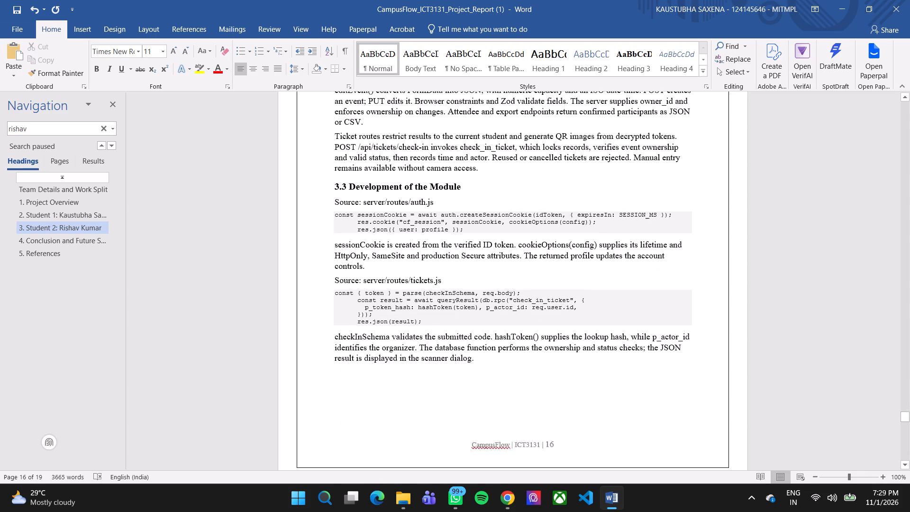
scroll(602, 309, "down", 20)
scroll(602, 309, "down", 20)
scroll(602, 309, "down", 7)
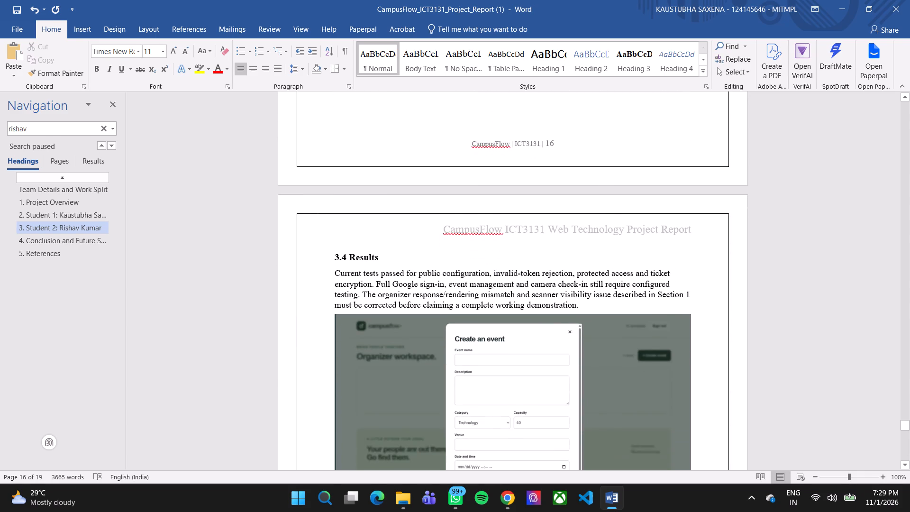
scroll(602, 307, "down", 20)
scroll(602, 307, "down", 20)
scroll(602, 307, "down", 7)
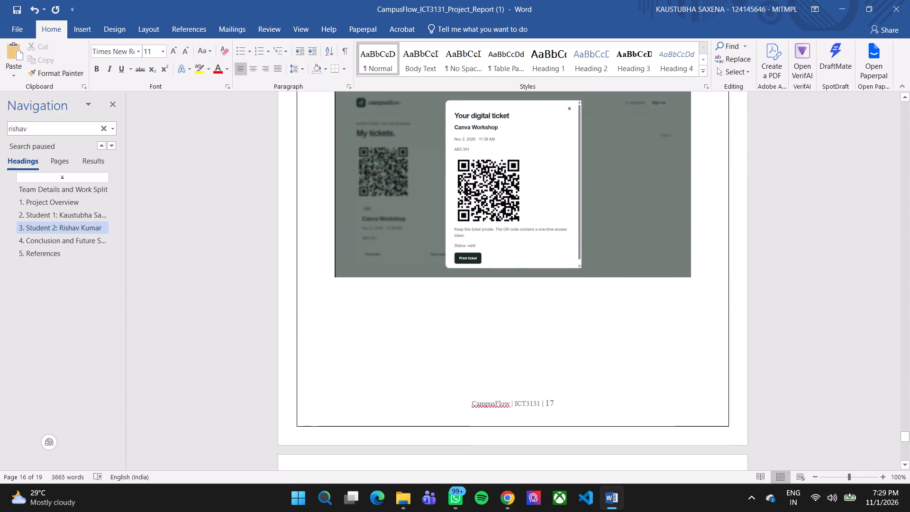
scroll(602, 309, "down", 20)
scroll(602, 309, "down", 20)
scroll(602, 309, "down", 7)
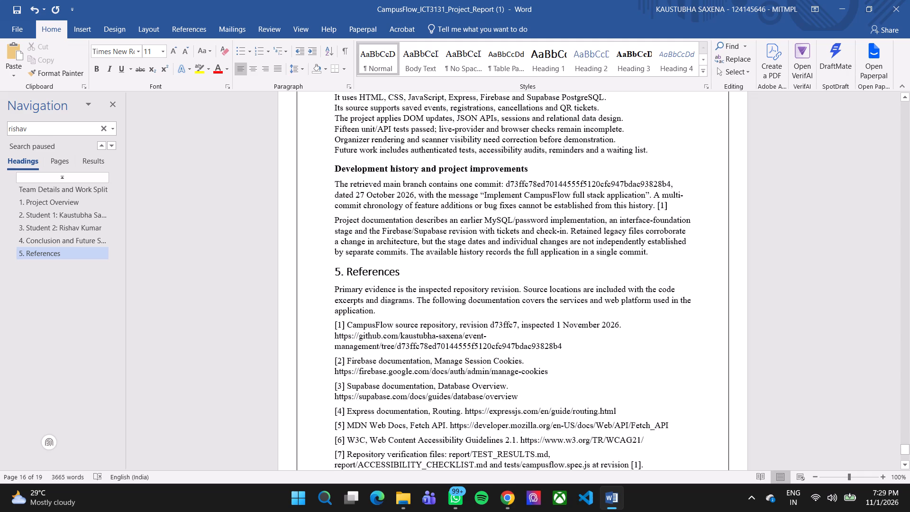
scroll(600, 309, "down", 20)
scroll(600, 309, "down", 9)
Check the screenshots and their spacing from the section 3.4 Results back through section 2.4 and the capture table to Shared visual results.
scroll(643, 314, "up", 9)
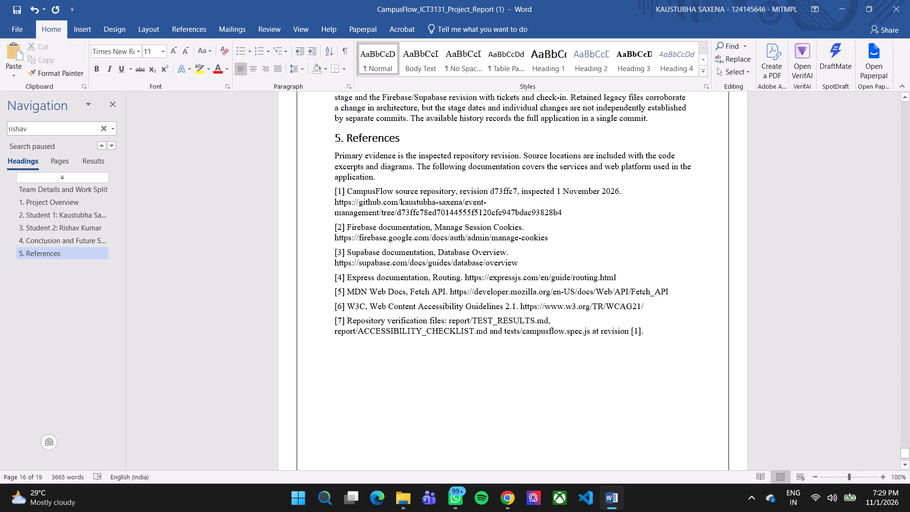
scroll(649, 313, "up", 20)
scroll(649, 313, "up", 20)
scroll(649, 313, "up", 6)
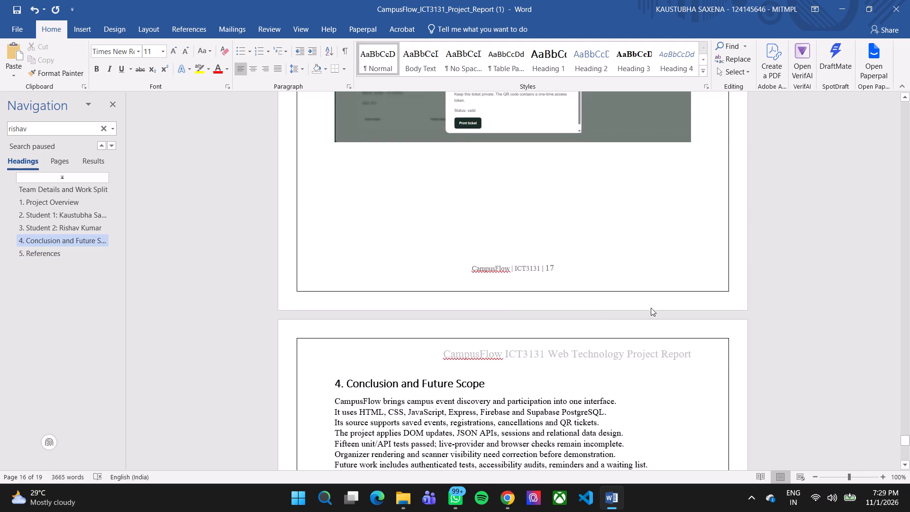
scroll(651, 308, "up", 20)
scroll(651, 308, "up", 20)
scroll(651, 308, "up", 6)
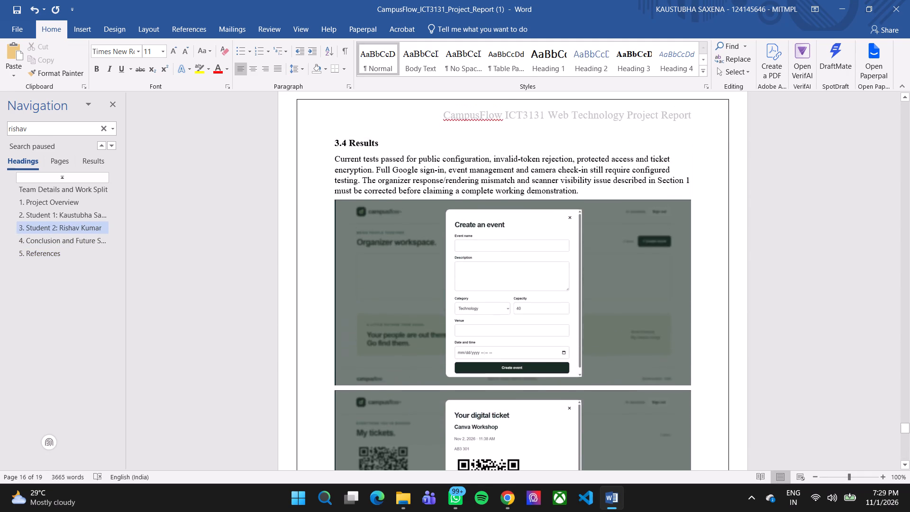
scroll(651, 307, "up", 20)
scroll(651, 307, "up", 20)
scroll(651, 307, "up", 6)
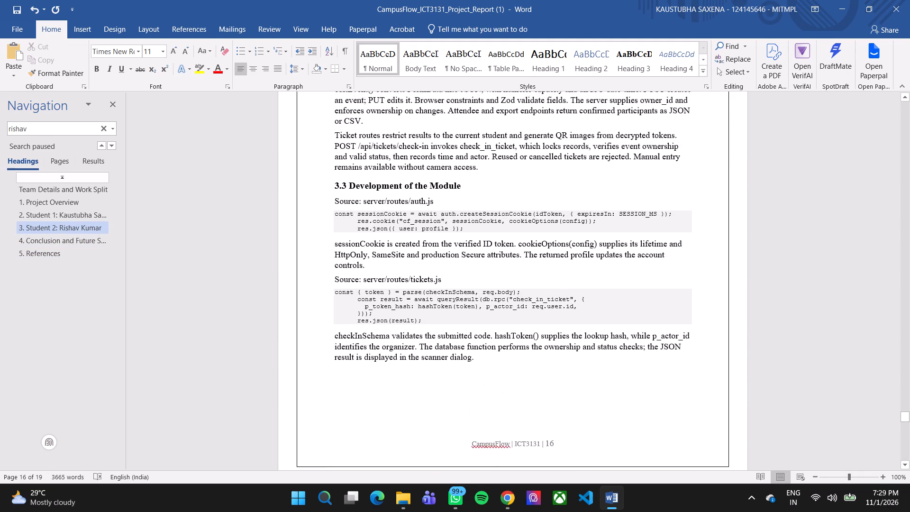
scroll(650, 305, "up", 20)
scroll(650, 305, "up", 20)
scroll(650, 305, "up", 5)
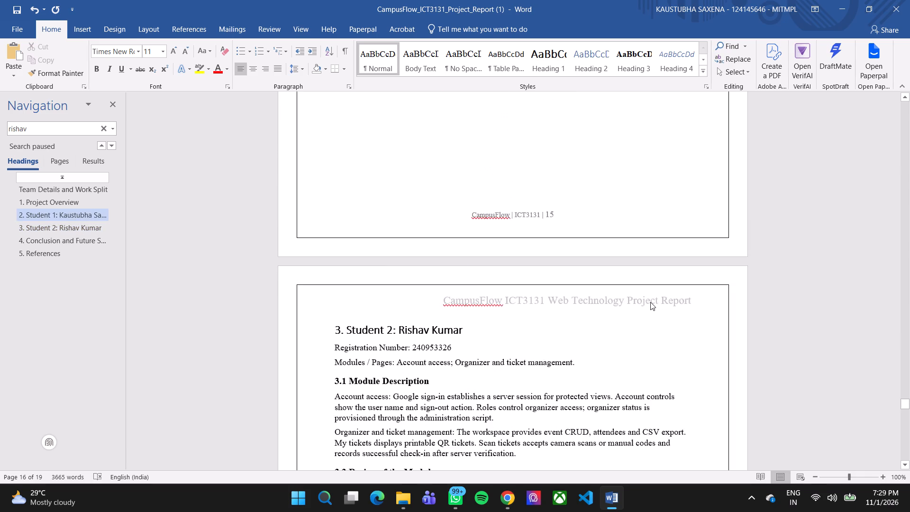
scroll(650, 302, "up", 20)
scroll(650, 302, "up", 20)
scroll(650, 302, "up", 5)
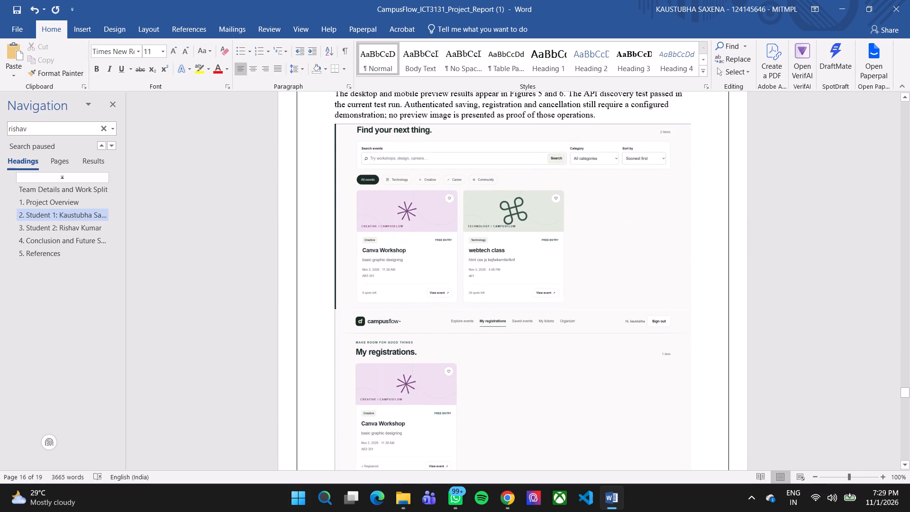
scroll(658, 291, "up", 20)
scroll(658, 291, "up", 20)
scroll(658, 291, "up", 5)
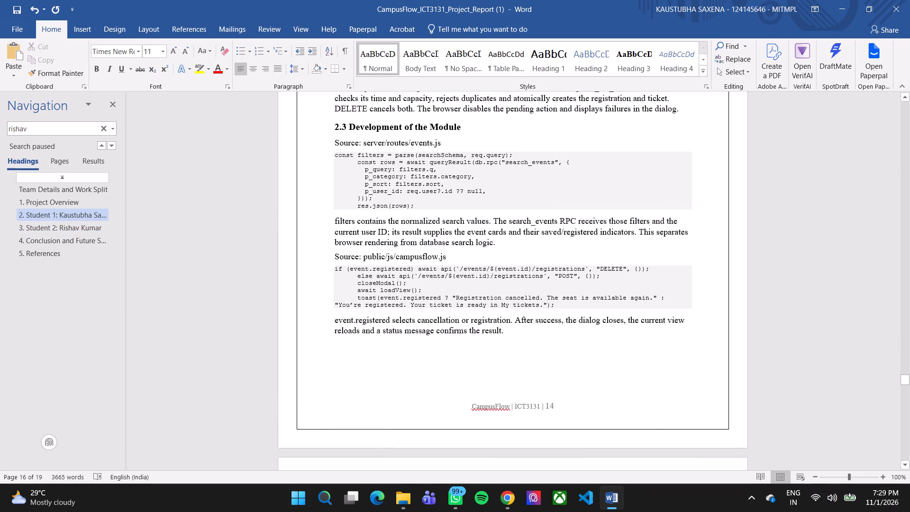
scroll(658, 288, "up", 20)
scroll(658, 288, "up", 20)
scroll(658, 288, "up", 5)
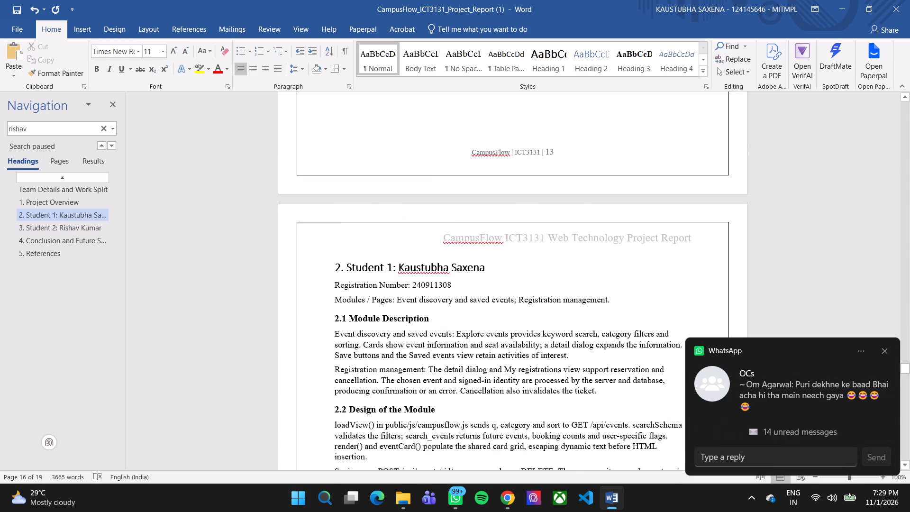
scroll(662, 289, "up", 20)
scroll(662, 289, "up", 20)
scroll(662, 289, "up", 5)
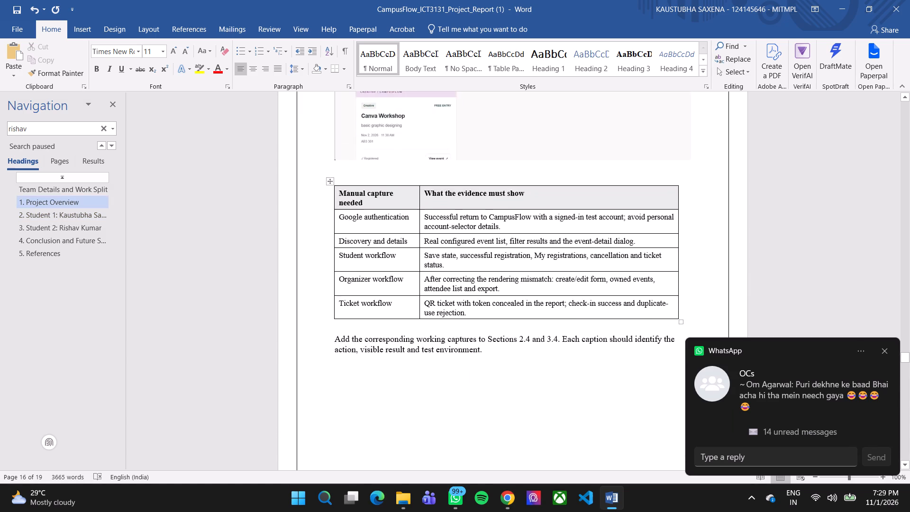
scroll(661, 283, "up", 20)
scroll(661, 283, "up", 20)
scroll(661, 283, "up", 5)
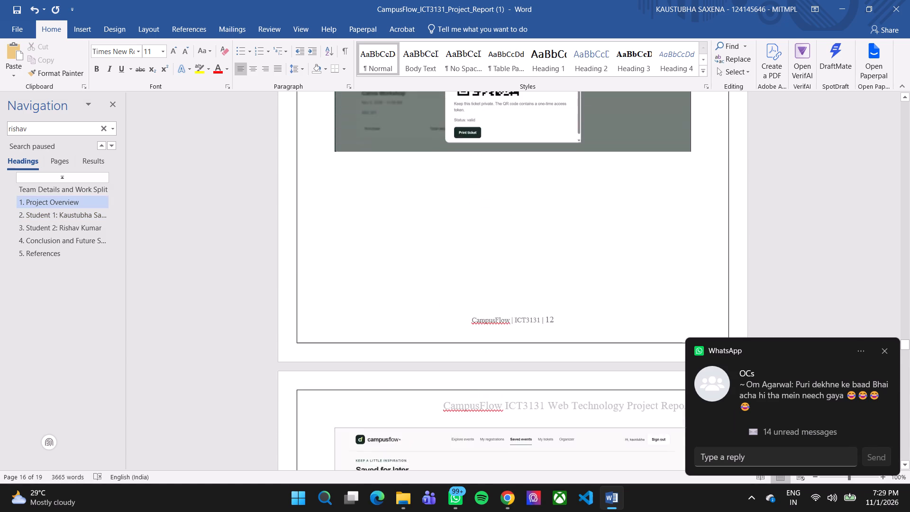
scroll(661, 283, "up", 20)
scroll(661, 283, "up", 16)
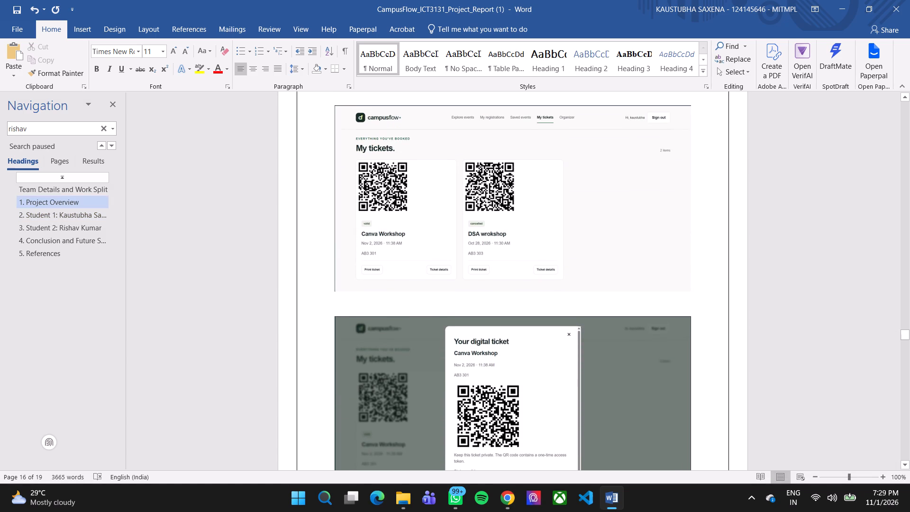
scroll(659, 284, "up", 12)
scroll(672, 252, "up", 10)
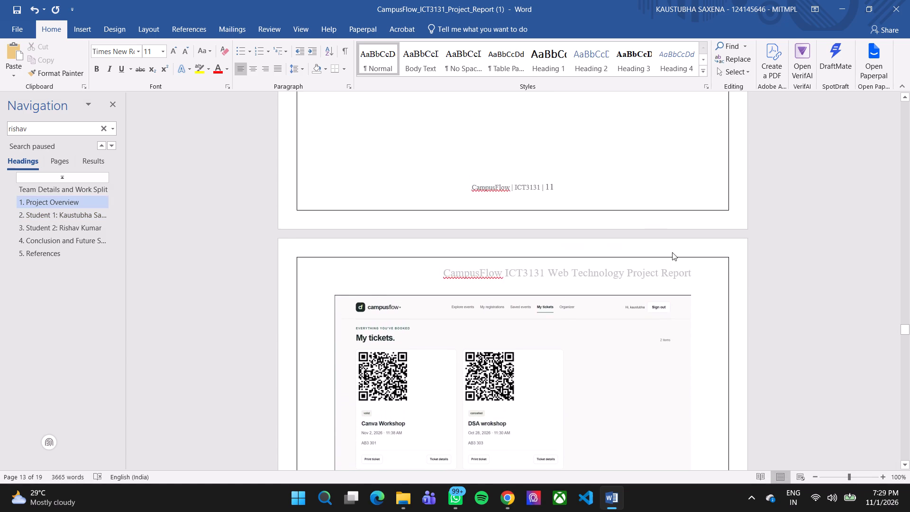
scroll(672, 252, "up", 20)
scroll(672, 252, "up", 20)
scroll(672, 252, "up", 4)
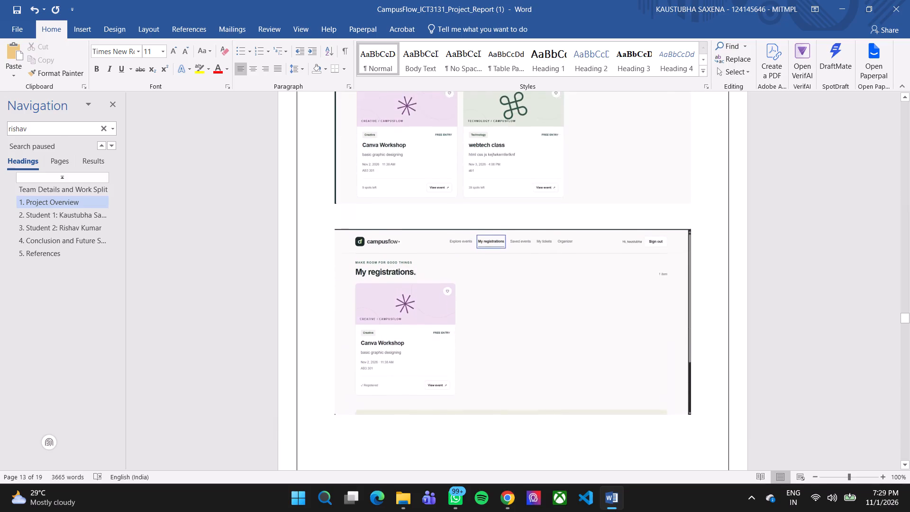
scroll(683, 251, "up", 2)
scroll(694, 246, "up", 20)
scroll(694, 246, "up", 15)
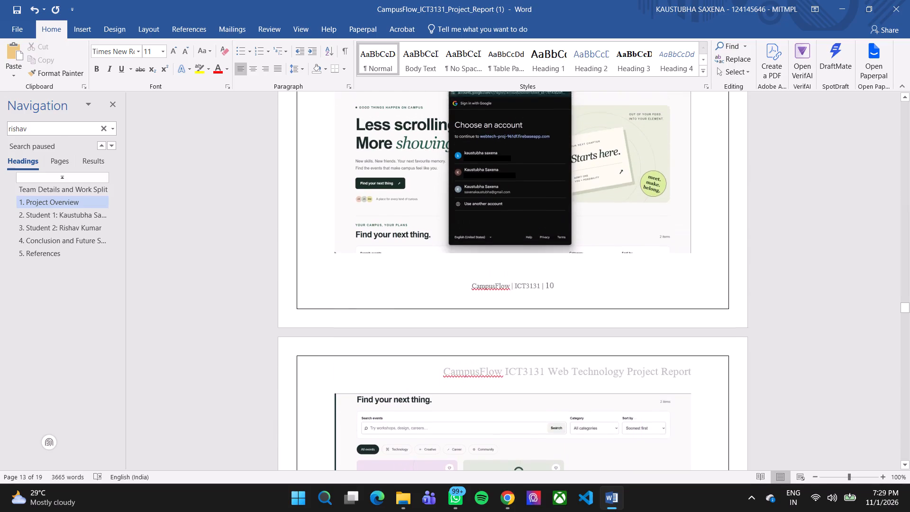
scroll(697, 244, "up", 20)
scroll(697, 244, "up", 20)
scroll(697, 244, "up", 2)
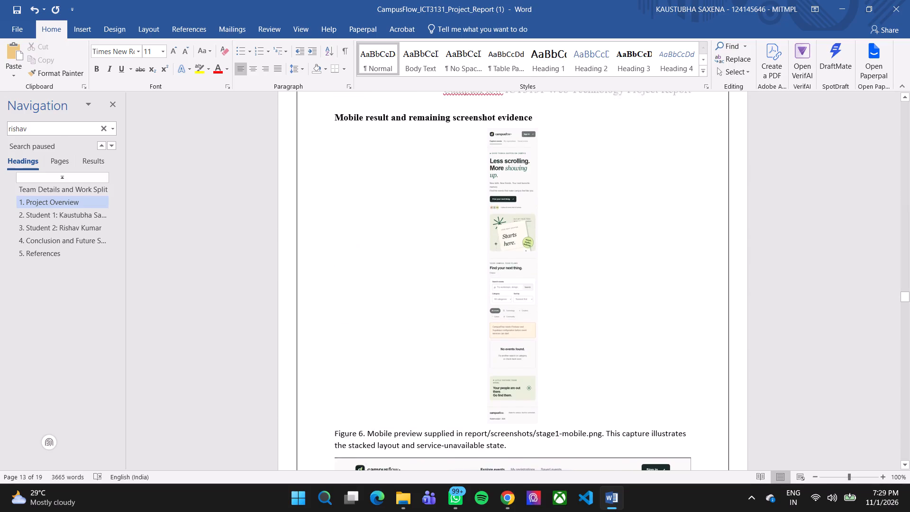
scroll(697, 244, "up", 20)
scroll(697, 244, "up", 20)
scroll(697, 244, "up", 2)
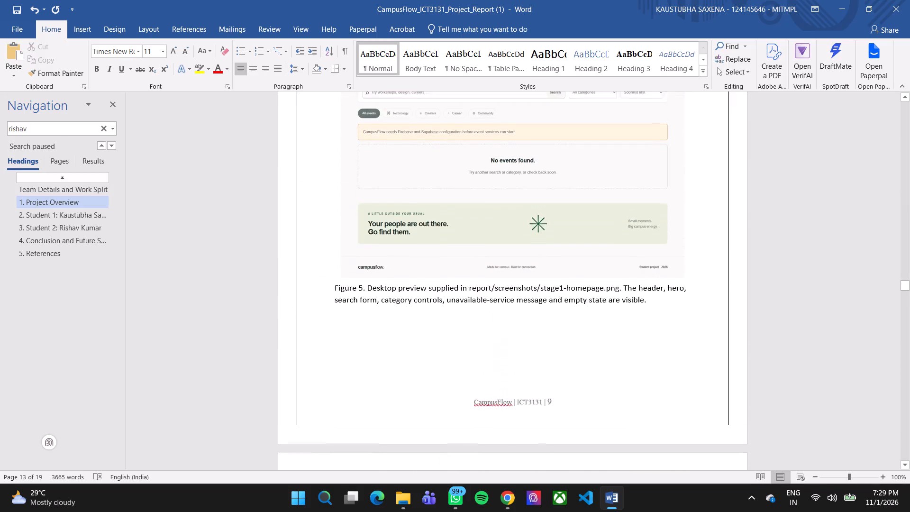
scroll(697, 244, "up", 20)
scroll(697, 244, "up", 20)
scroll(697, 244, "up", 2)
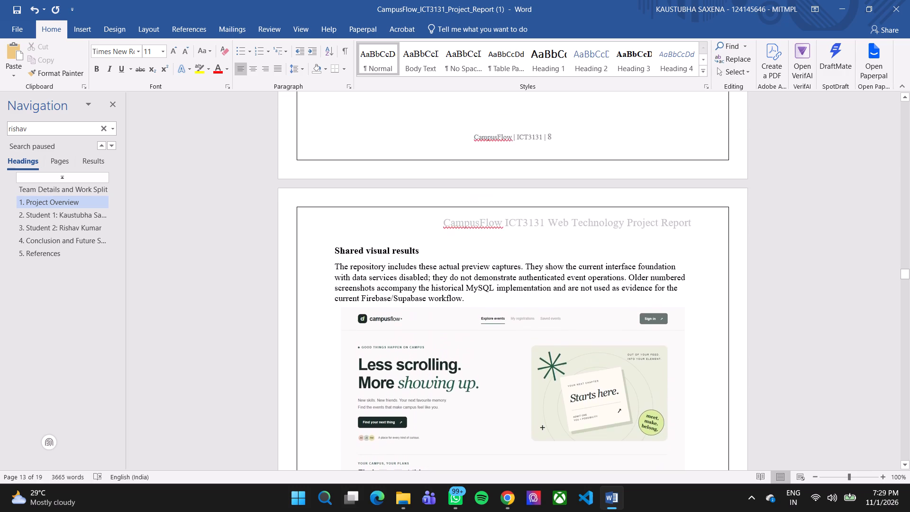
Review the Project Overview content backwards from the verification and limitations page through the database, API and workflow pages to section 1.6 Common Design.
scroll(697, 244, "up", 20)
scroll(697, 244, "up", 20)
scroll(697, 244, "up", 1)
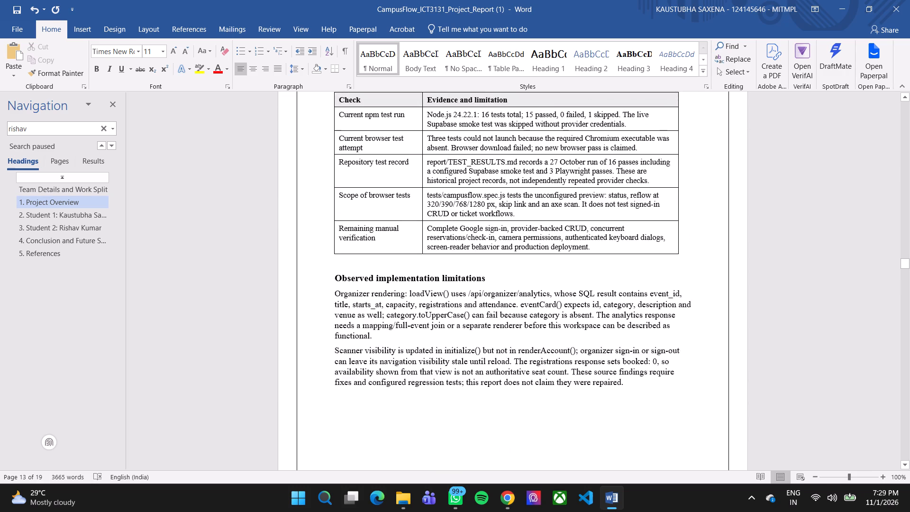
scroll(698, 243, "up", 20)
scroll(698, 243, "up", 20)
scroll(698, 243, "up", 1)
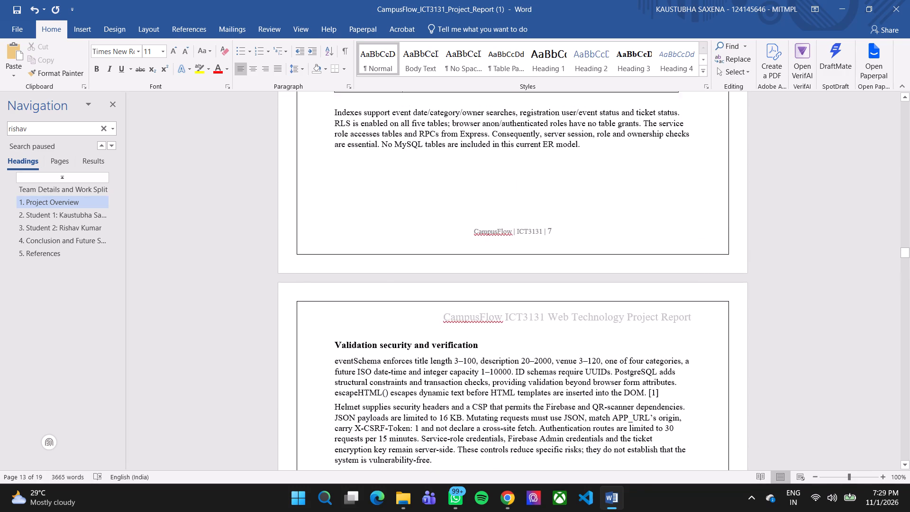
scroll(698, 242, "up", 20)
scroll(698, 242, "up", 20)
scroll(698, 242, "up", 1)
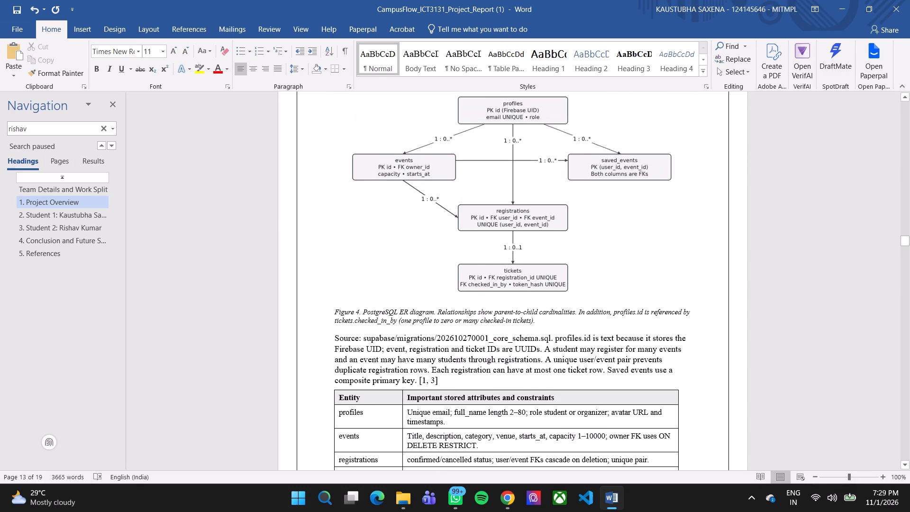
scroll(700, 239, "up", 20)
scroll(700, 239, "up", 20)
scroll(700, 239, "up", 1)
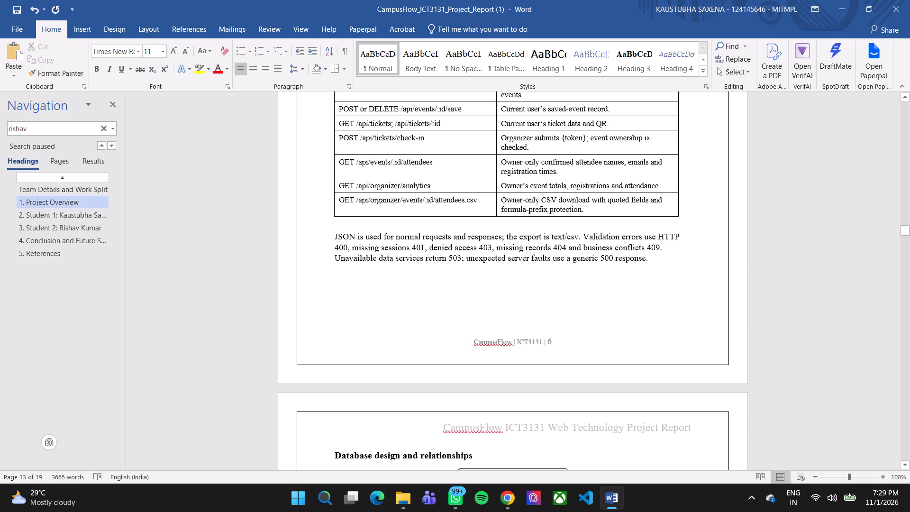
scroll(700, 239, "up", 5)
scroll(700, 239, "up", 20)
scroll(700, 239, "up", 8)
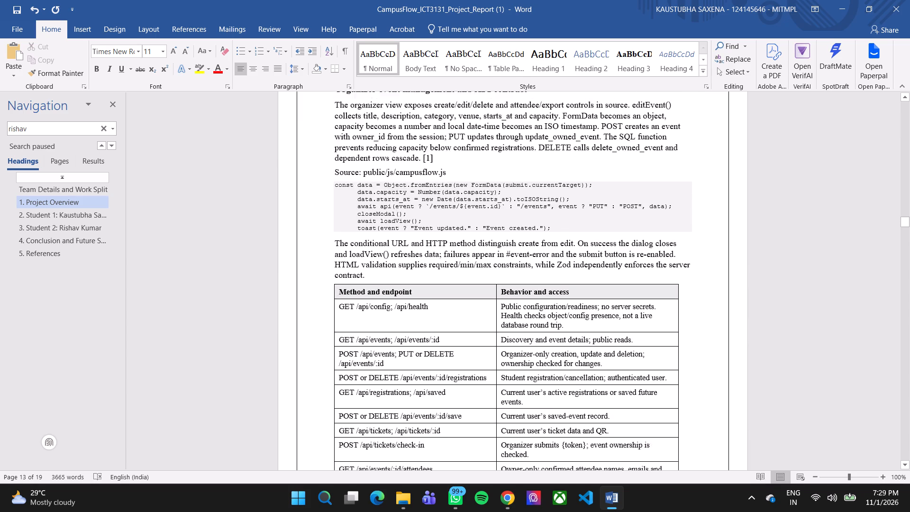
scroll(700, 239, "up", 20)
scroll(700, 239, "up", 10)
scroll(765, 294, "up", 5)
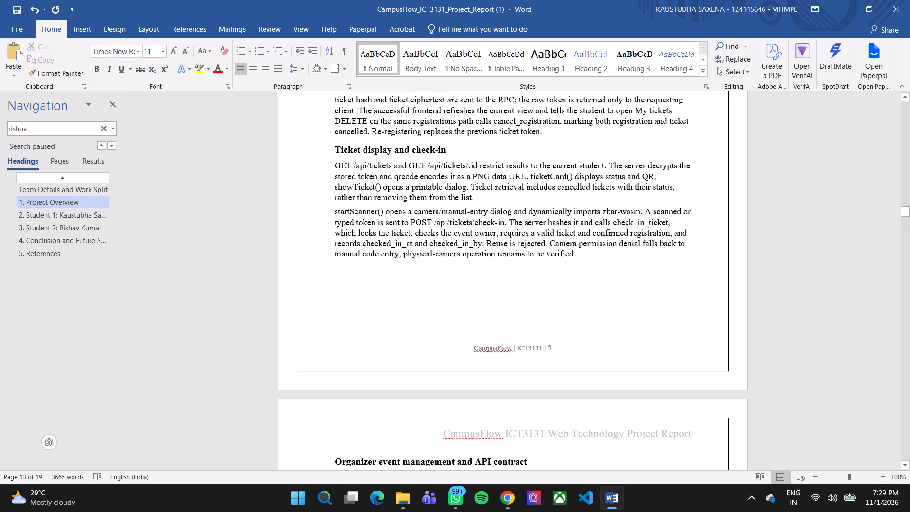
scroll(767, 298, "up", 10)
scroll(756, 315, "up", 20)
scroll(756, 315, "up", 10)
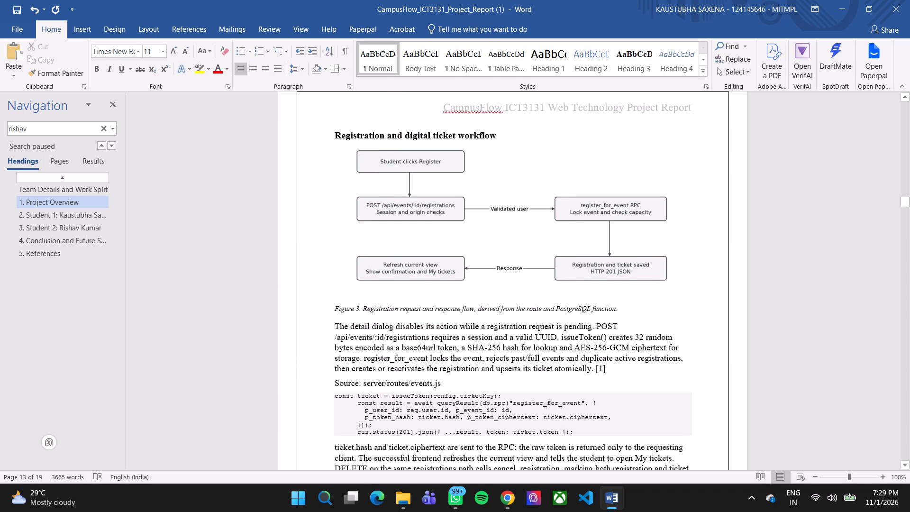
scroll(757, 297, "up", 10)
scroll(756, 285, "up", 18)
scroll(762, 288, "up", 16)
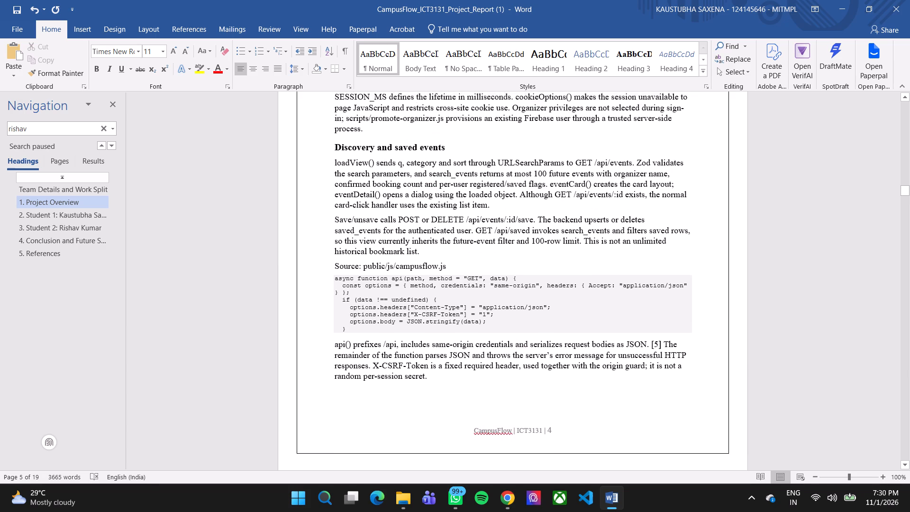
scroll(779, 272, "up", 6)
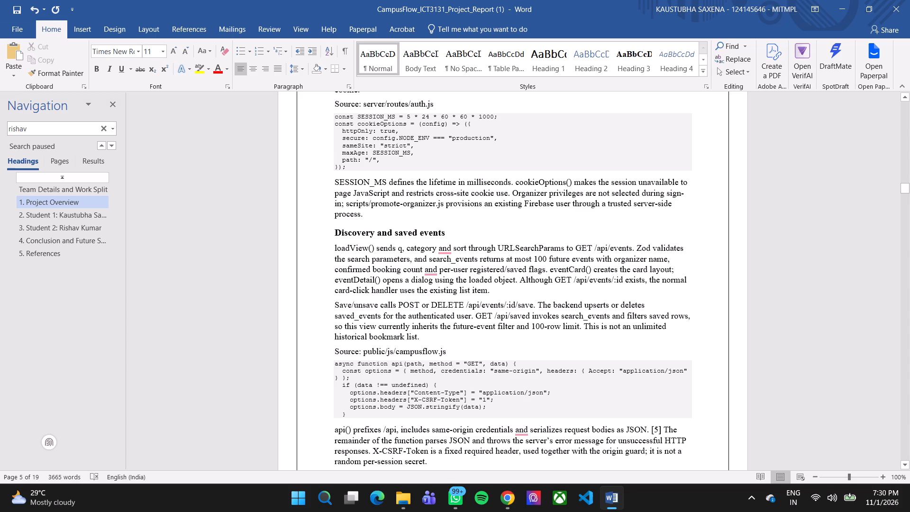
scroll(774, 252, "up", 5)
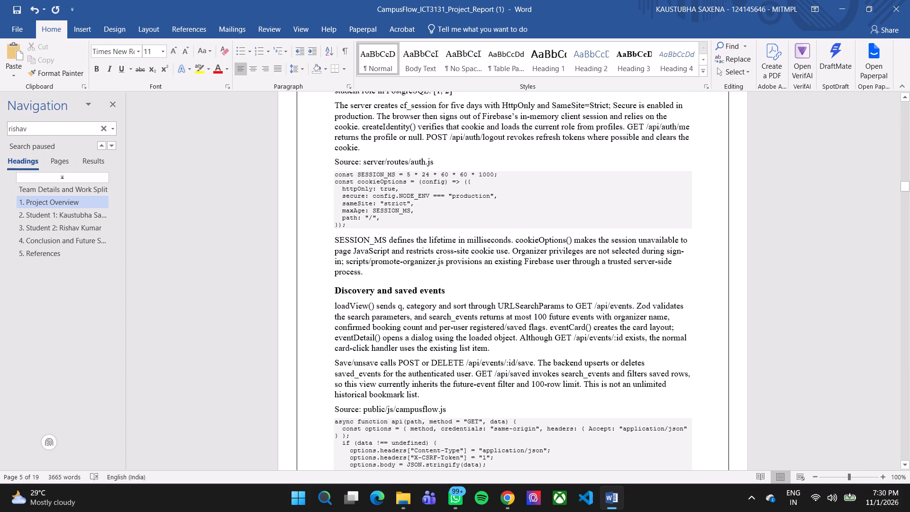
scroll(775, 252, "up", 20)
scroll(775, 252, "up", 20)
scroll(775, 252, "up", 6)
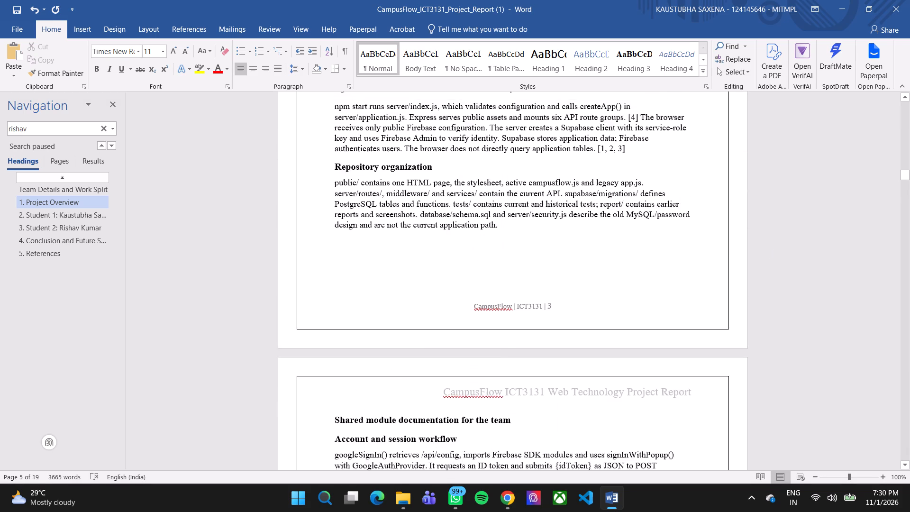
scroll(768, 247, "up", 20)
scroll(768, 247, "up", 19)
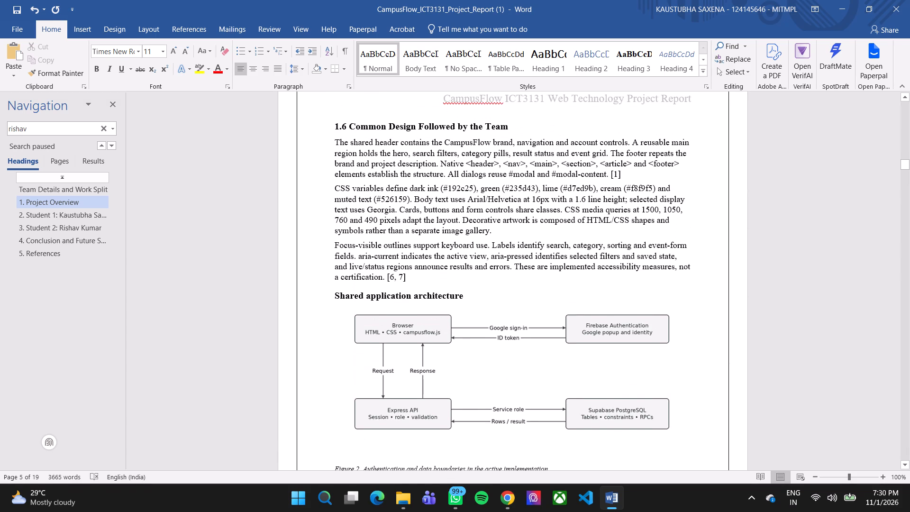
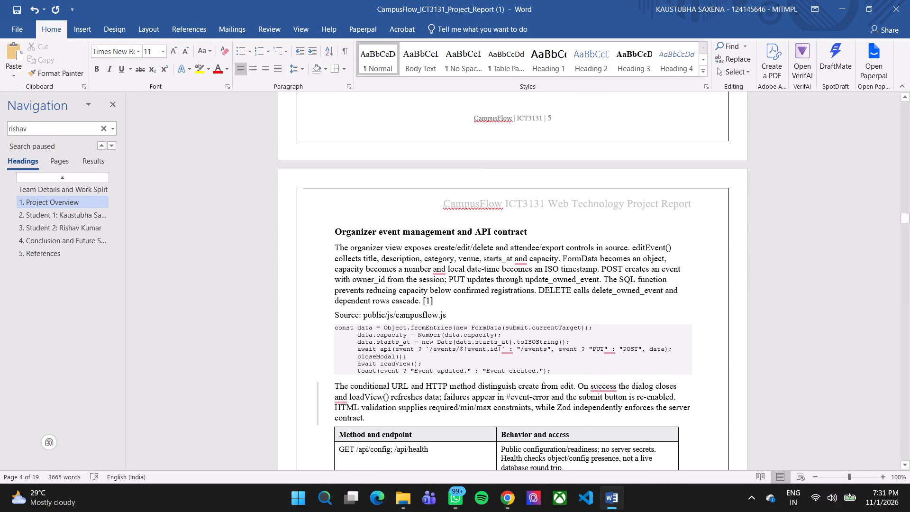
Review the report from the Organizer event management and API contract section through to the "Saved for later" screenshot.
scroll(569, 339, "up", 6)
scroll(569, 339, "down", 6)
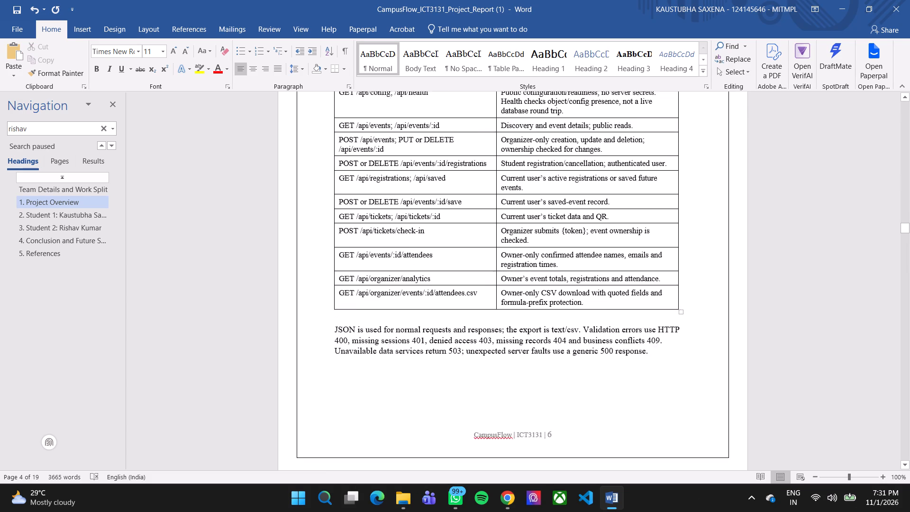
scroll(568, 335, "down", 20)
scroll(568, 335, "down", 20)
scroll(568, 335, "down", 17)
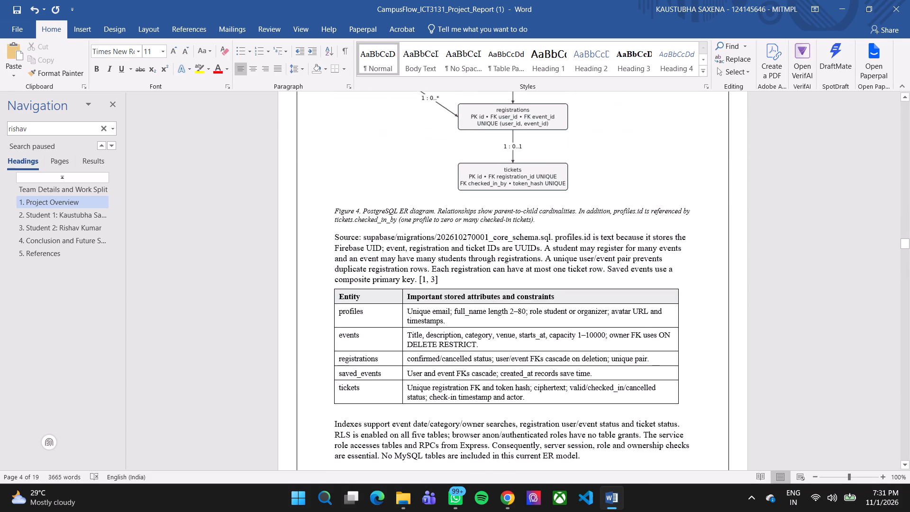
scroll(564, 340, "down", 20)
scroll(564, 340, "down", 20)
scroll(564, 340, "down", 17)
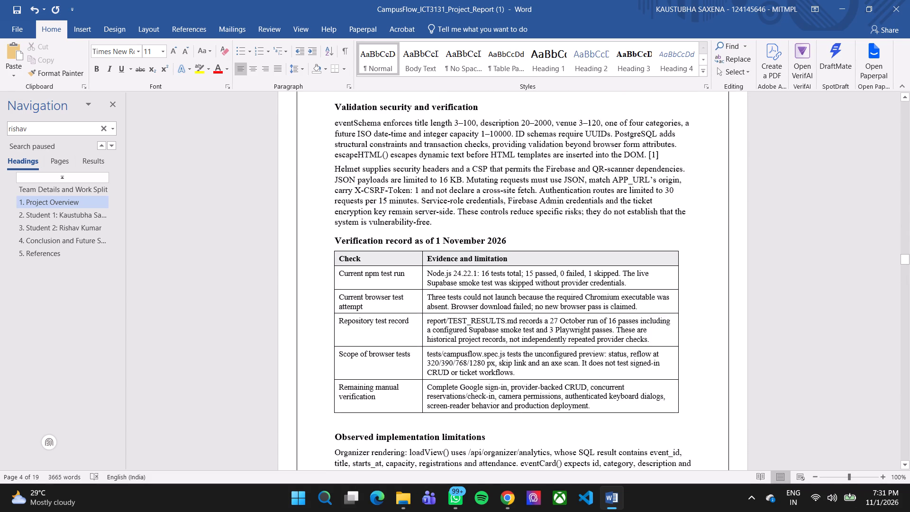
scroll(564, 339, "down", 20)
scroll(564, 339, "down", 20)
scroll(564, 339, "down", 16)
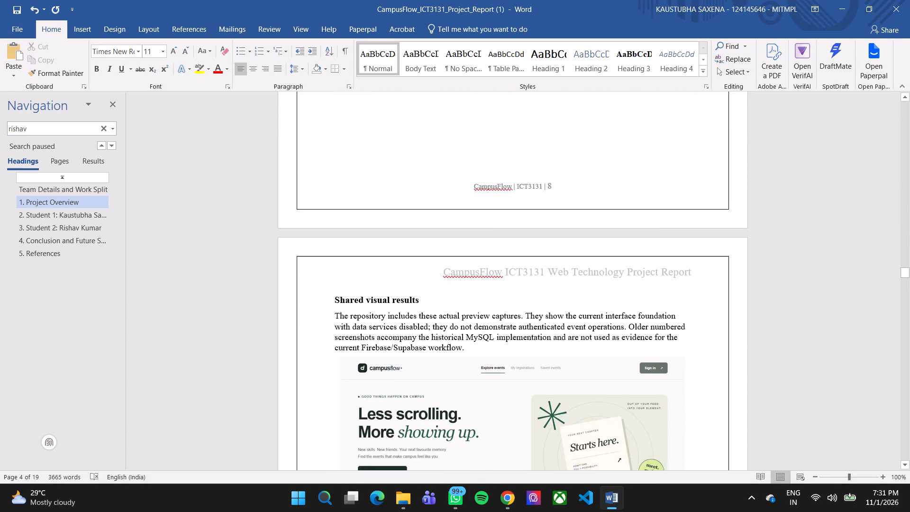
scroll(563, 346, "down", 20)
scroll(563, 346, "down", 20)
scroll(563, 346, "down", 16)
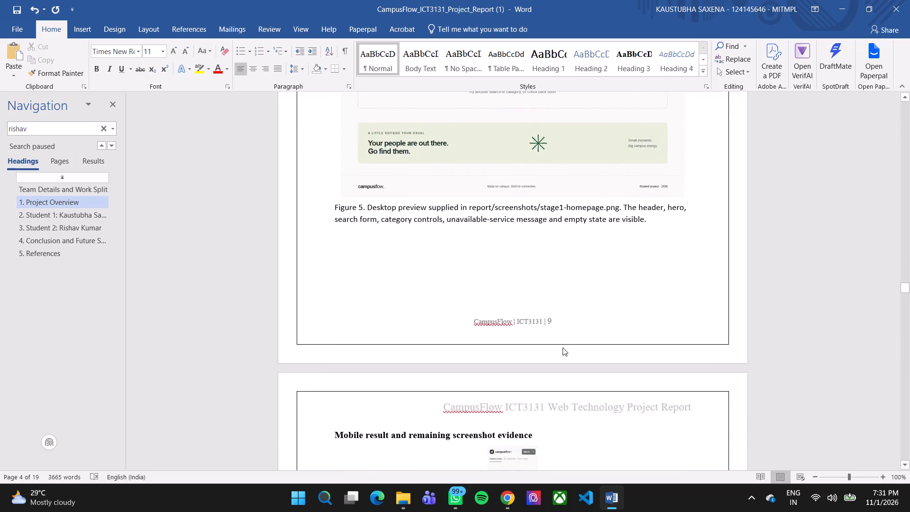
scroll(563, 347, "down", 20)
scroll(563, 347, "down", 20)
scroll(563, 347, "down", 16)
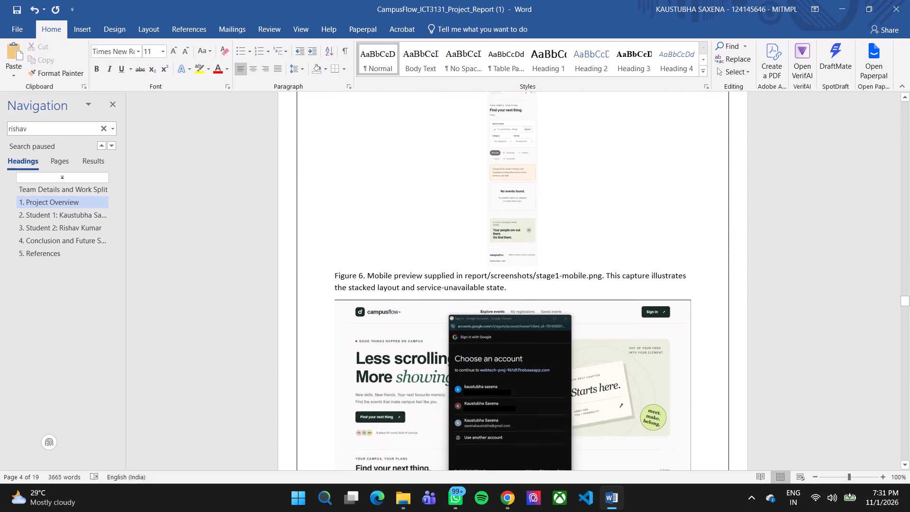
scroll(561, 351, "down", 11)
scroll(561, 352, "down", 20)
scroll(561, 352, "down", 13)
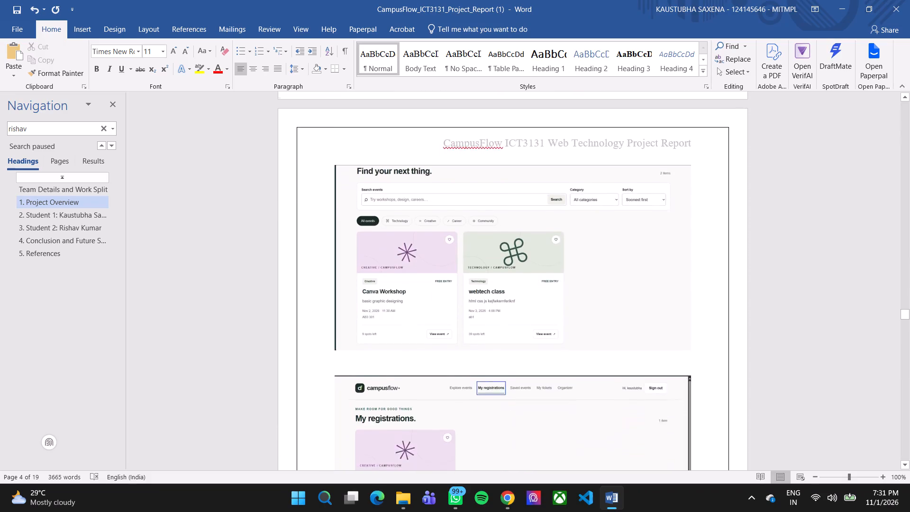
scroll(558, 357, "down", 20)
scroll(558, 357, "down", 20)
scroll(558, 357, "down", 13)
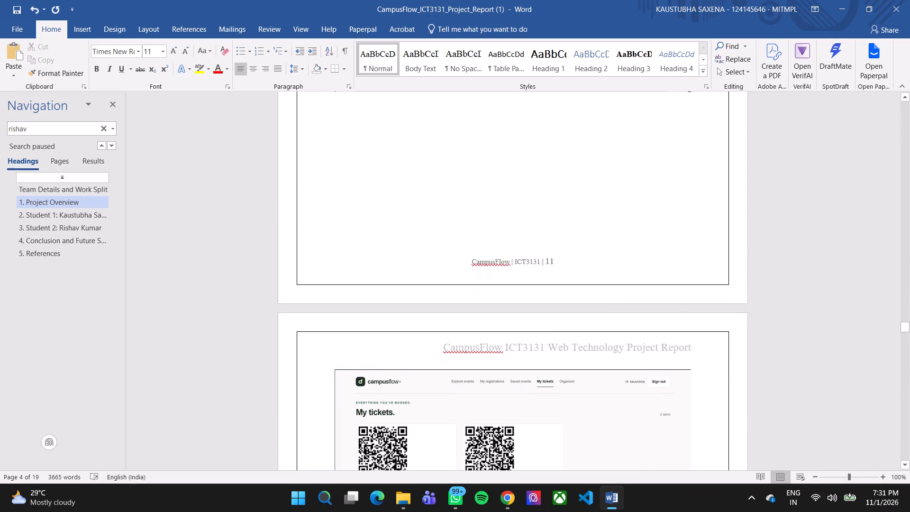
scroll(538, 359, "down", 20)
scroll(538, 359, "down", 12)
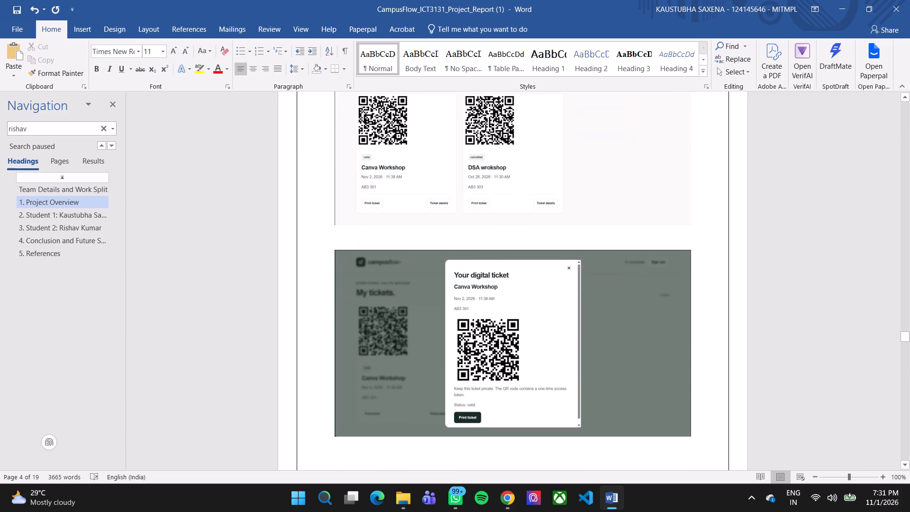
scroll(539, 352, "down", 8)
scroll(539, 352, "down", 20)
scroll(539, 352, "down", 20)
scroll(539, 352, "down", 6)
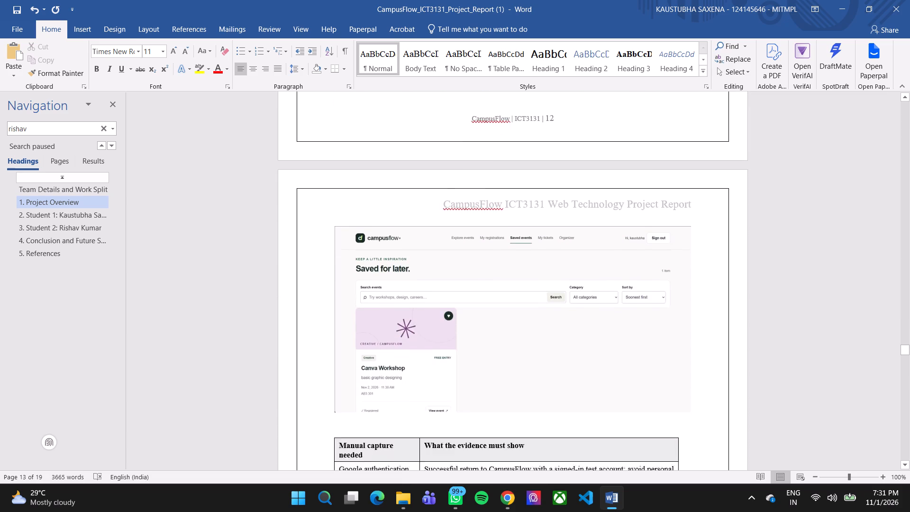
Delete the "Manual capture needed" table below the "Saved for later" screenshot.
scroll(539, 351, "down", 16)
left_click(333, 254)
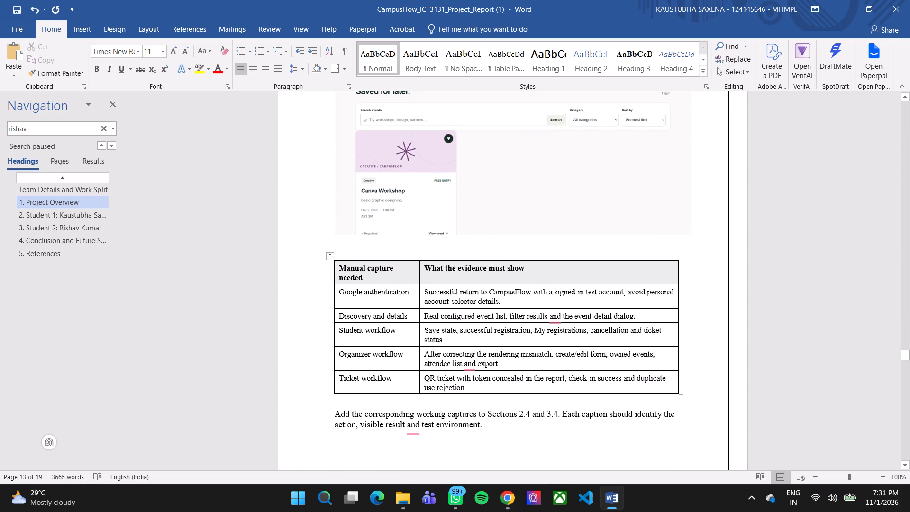
key("Delete")
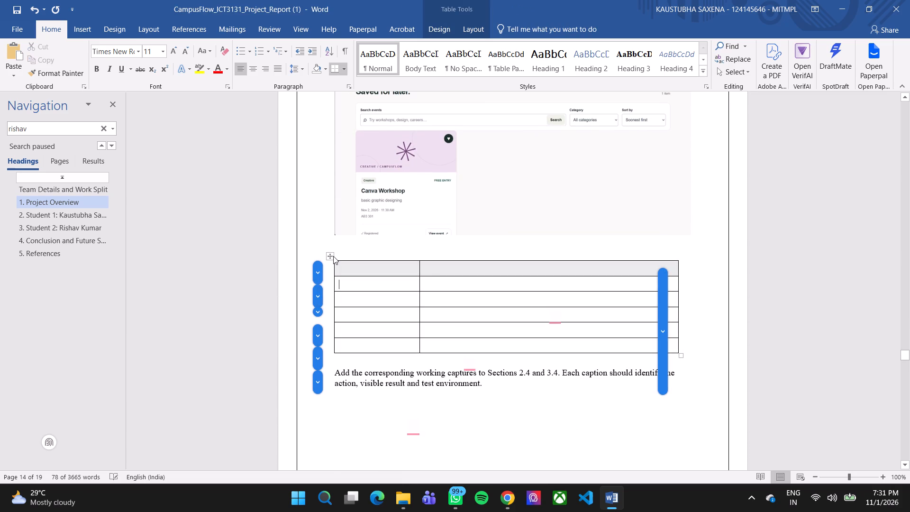
right_click(333, 256)
left_click(390, 340)
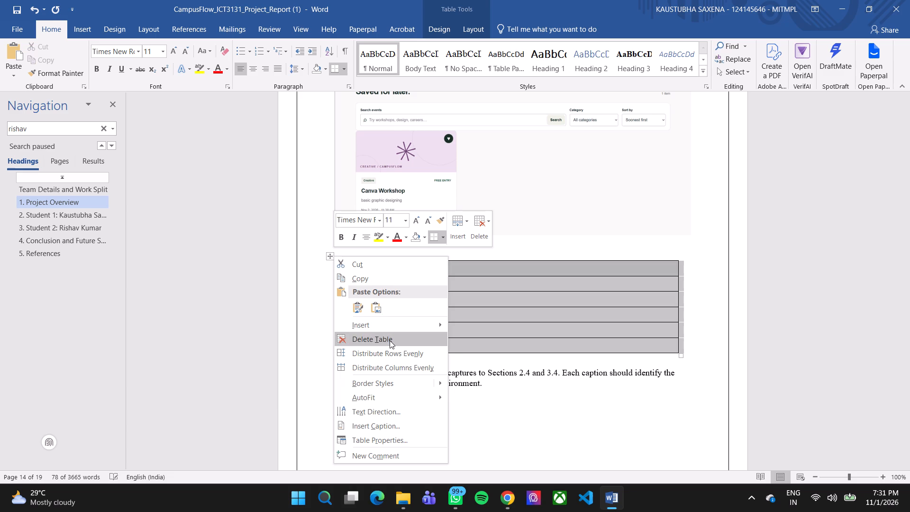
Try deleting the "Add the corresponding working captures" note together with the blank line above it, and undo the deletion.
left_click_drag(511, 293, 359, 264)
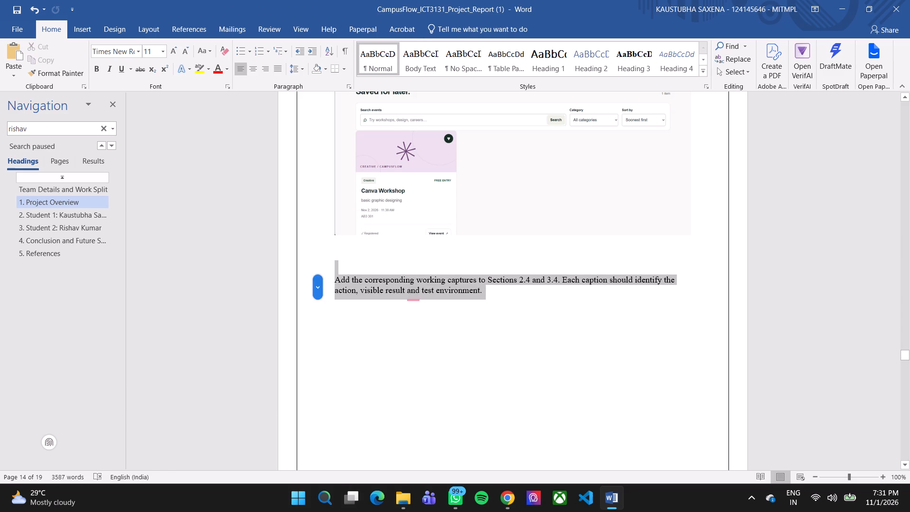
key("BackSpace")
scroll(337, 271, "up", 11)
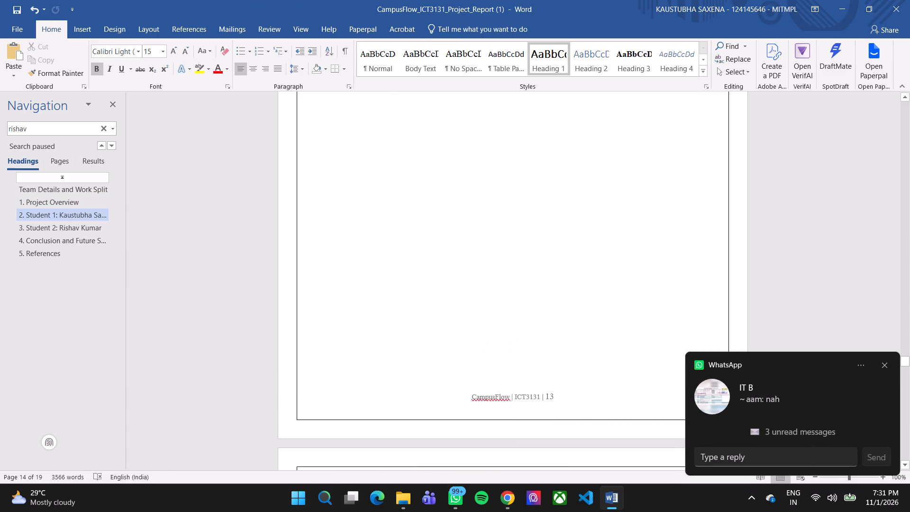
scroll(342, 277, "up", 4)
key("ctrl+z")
Delete the whole "Add the corresponding working captures to Sections 2.4 and 3.4" note and the extra blank line below the "Saved for later" screenshot.
scroll(333, 256, "up", 15)
key("Down")
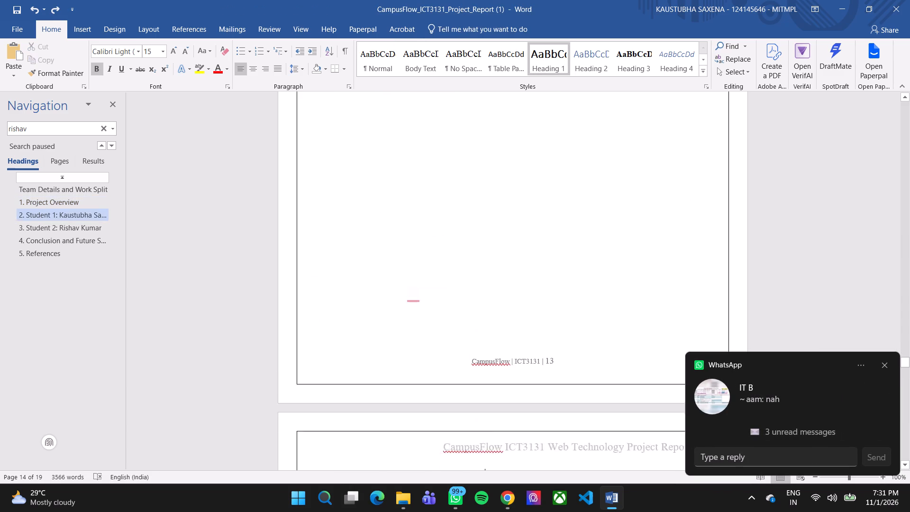
key("Up")
scroll(669, 177, "up", 14)
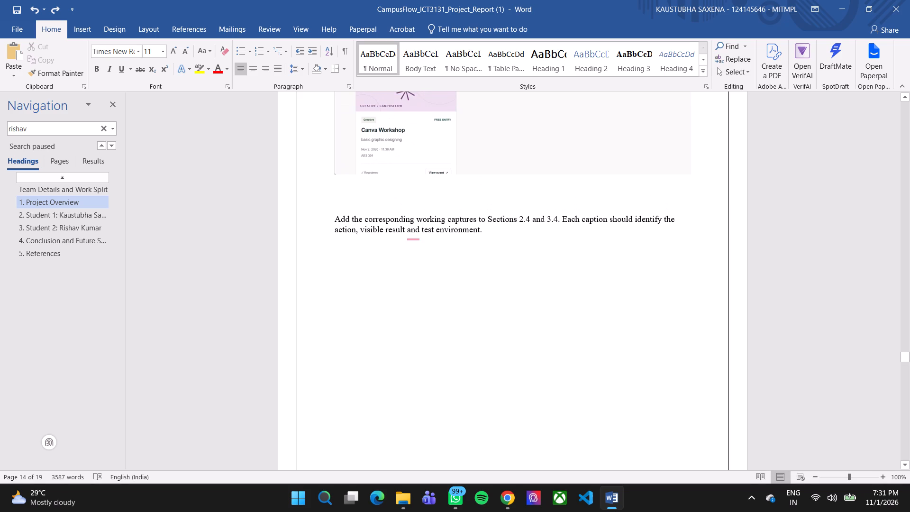
key("Up")
key("ctrl+Left")
key("ctrl+Left")
key("ctrl+Left")
key("ctrl+Left")
key("ctrl+Left")
key("ctrl+Left")
key("ctrl+Delete")
key("ctrl+Delete")
key("ctrl+Delete")
key("ctrl+Delete")
key("ctrl+Delete")
key("ctrl+Delete")
key("ctrl+Delete")
key("ctrl+Delete")
key("ctrl+Delete")
key("ctrl+Delete")
key("ctrl+Delete")
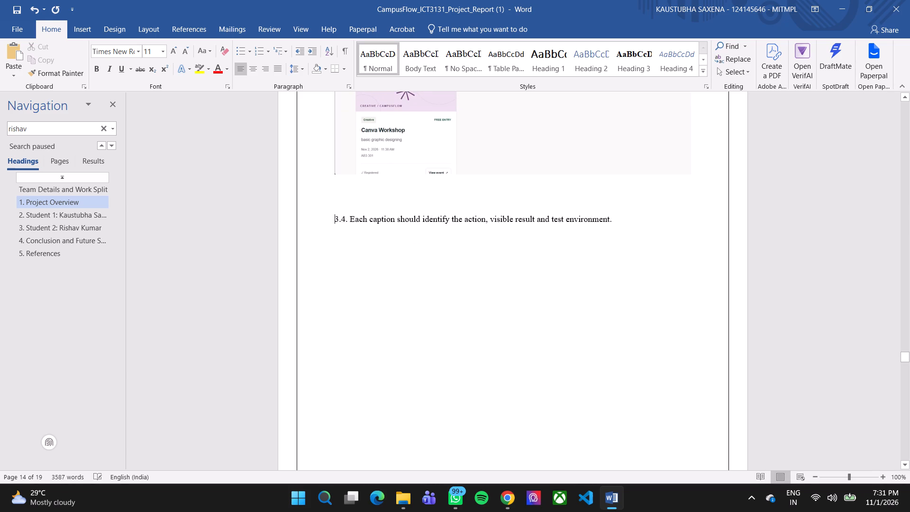
key("ctrl+Delete")
key("ctrl+Delete")
key("ctrl+Delete")
key("ctrl+Delete")
key("ctrl+Delete")
key("ctrl+Delete")
key("ctrl+Delete")
key("ctrl+Delete")
key("ctrl+Delete")
key("ctrl+Delete")
key("ctrl+Delete")
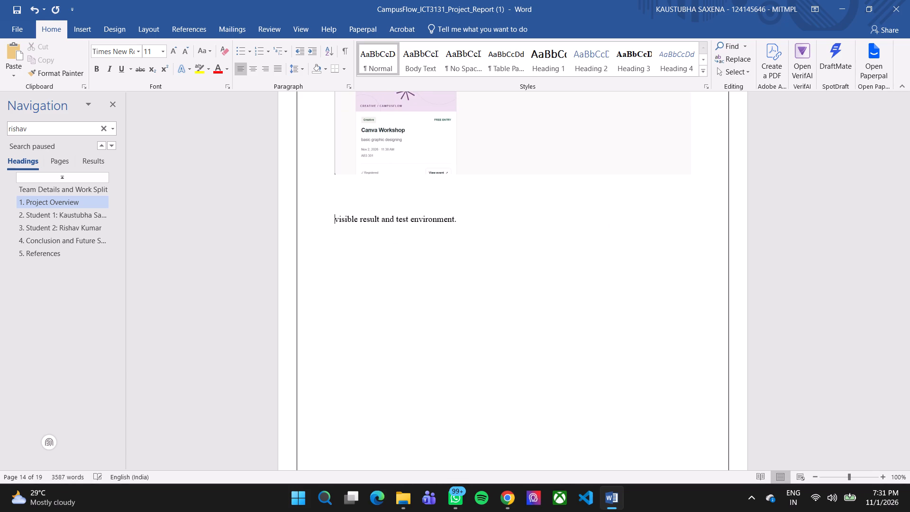
key("ctrl+Delete")
key("ctrl+Delete")
key("ctrl+Delete")
key("ctrl+Delete")
key("ctrl+Delete")
key("Delete")
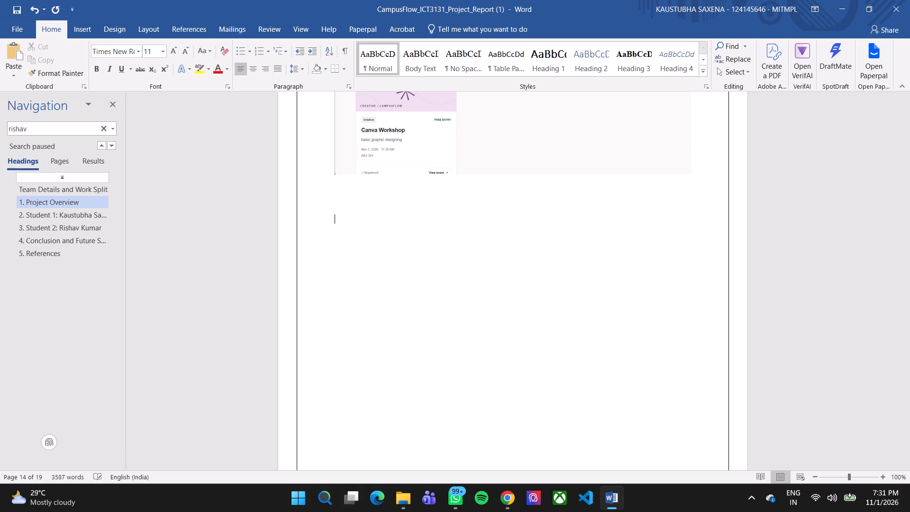
key("BackSpace")
Review the inserted screenshots and figure captions from "Saved for later" back to the Shared visual results section.
scroll(545, 210, "up", 20)
scroll(545, 210, "up", 5)
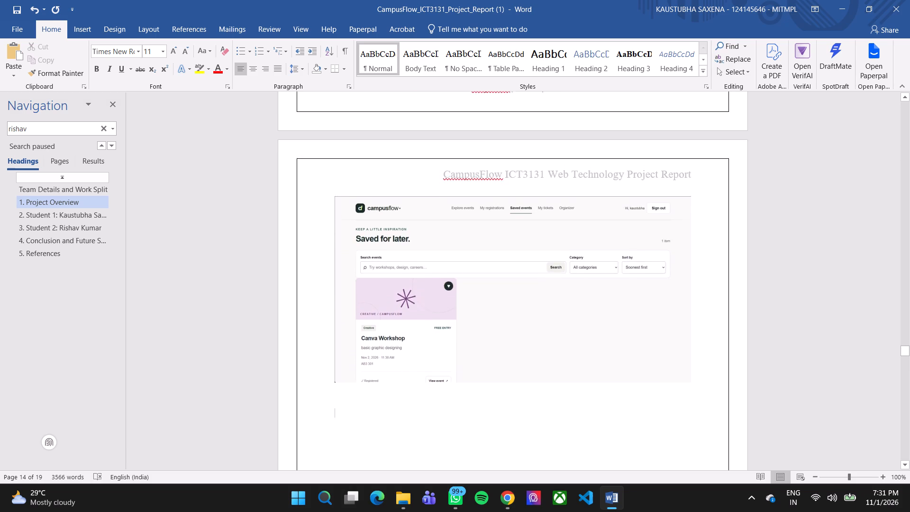
scroll(780, 344, "up", 20)
scroll(780, 344, "up", 20)
scroll(780, 344, "up", 7)
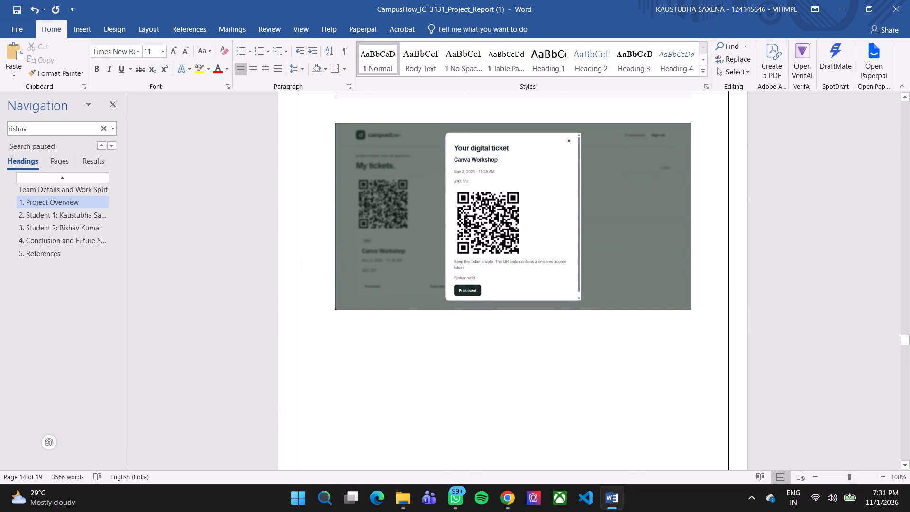
scroll(735, 312, "up", 20)
scroll(735, 312, "up", 20)
scroll(735, 312, "up", 7)
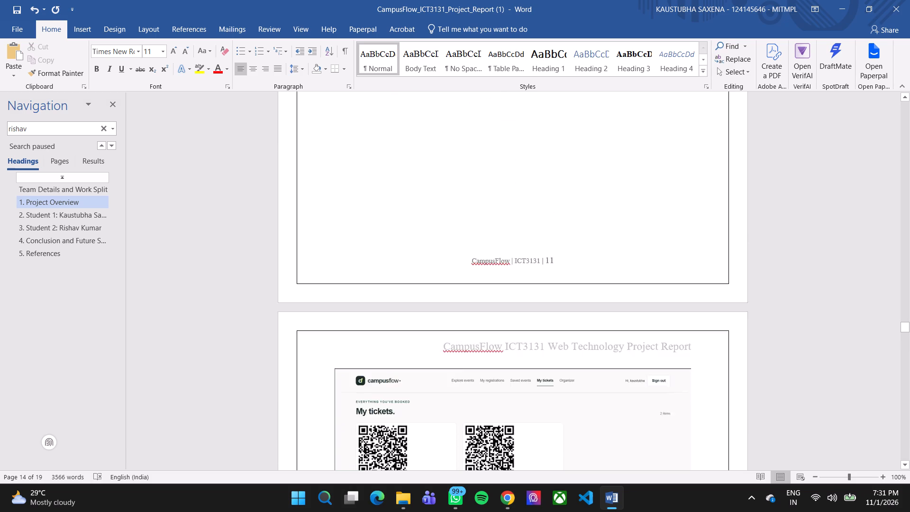
scroll(747, 230, "up", 20)
scroll(747, 230, "up", 20)
scroll(747, 230, "up", 7)
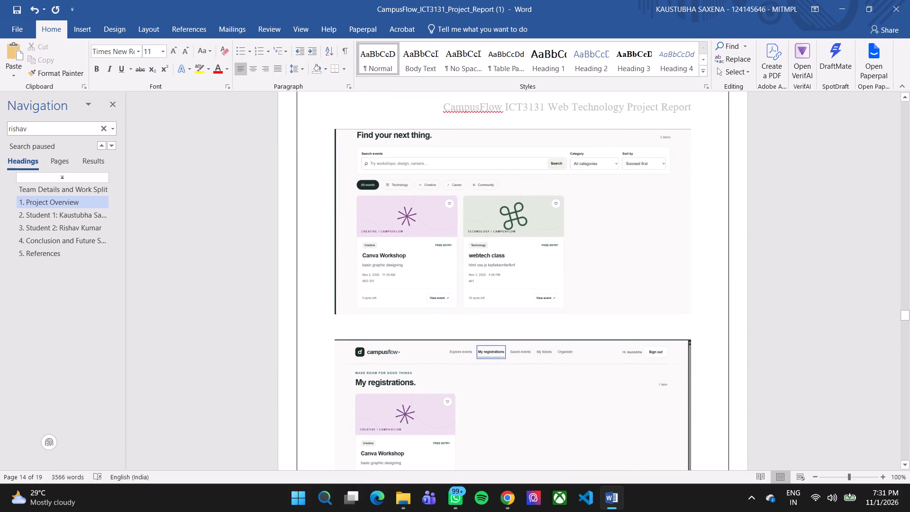
scroll(745, 239, "up", 20)
scroll(745, 239, "up", 20)
scroll(745, 239, "up", 7)
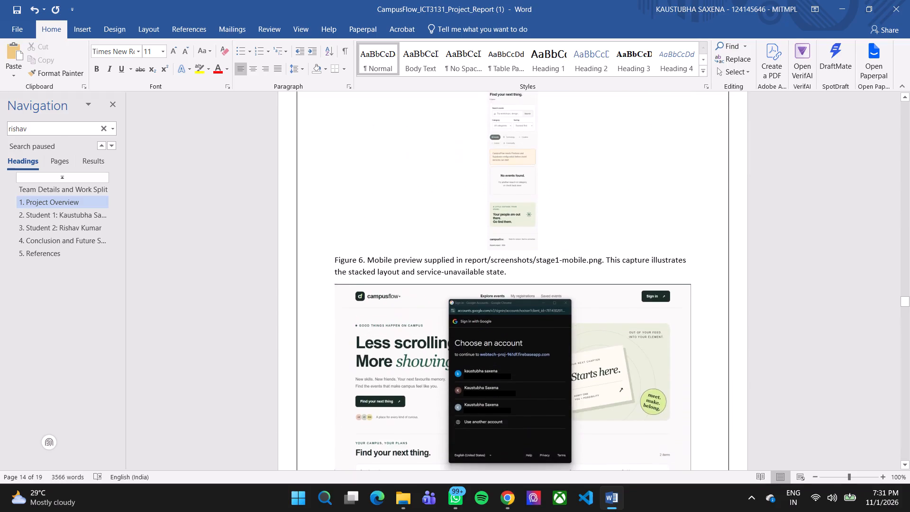
scroll(713, 270, "up", 20)
scroll(713, 270, "up", 20)
scroll(713, 270, "up", 6)
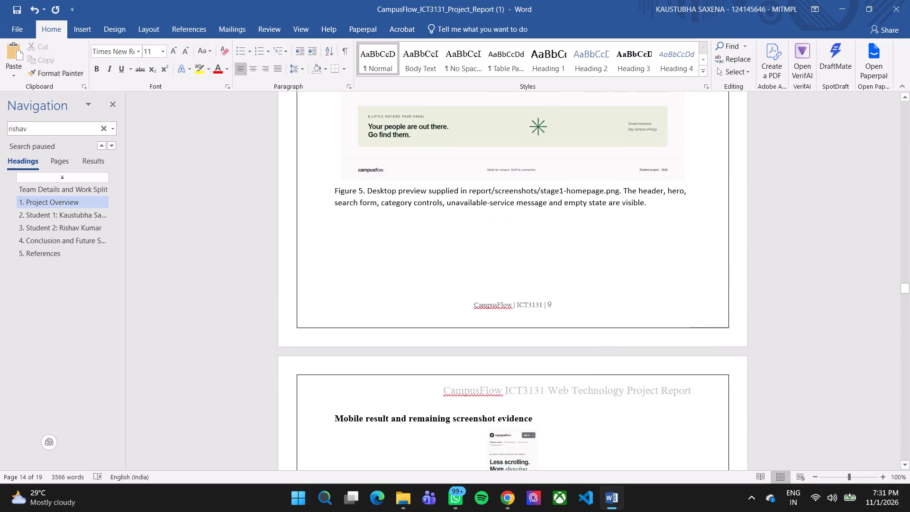
scroll(718, 273, "up", 20)
scroll(718, 273, "up", 12)
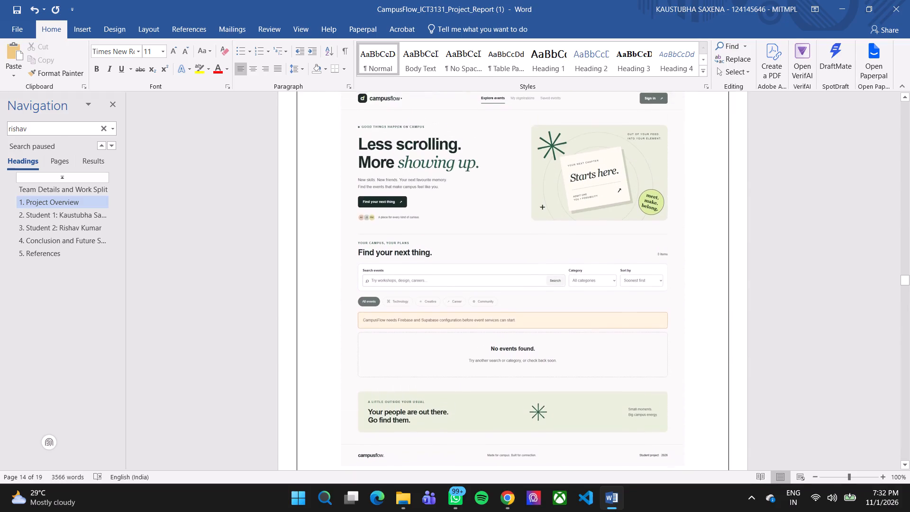
scroll(705, 270, "up", 11)
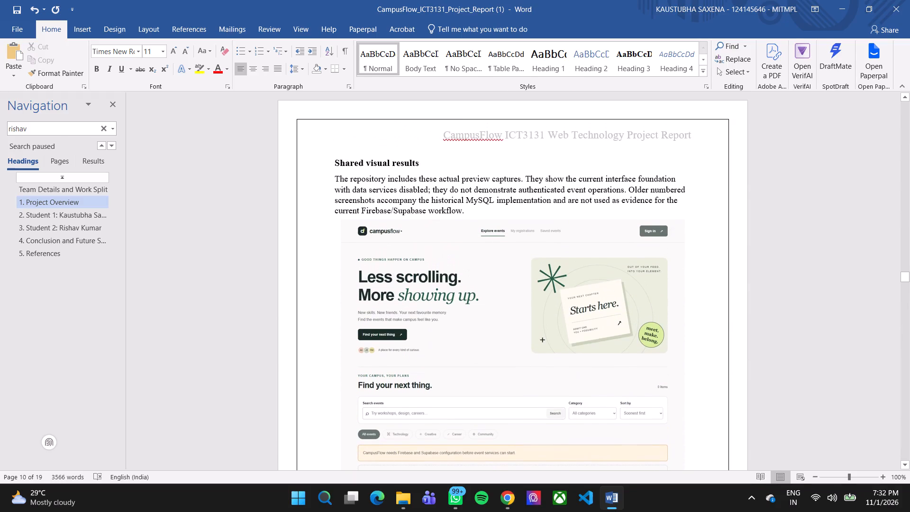
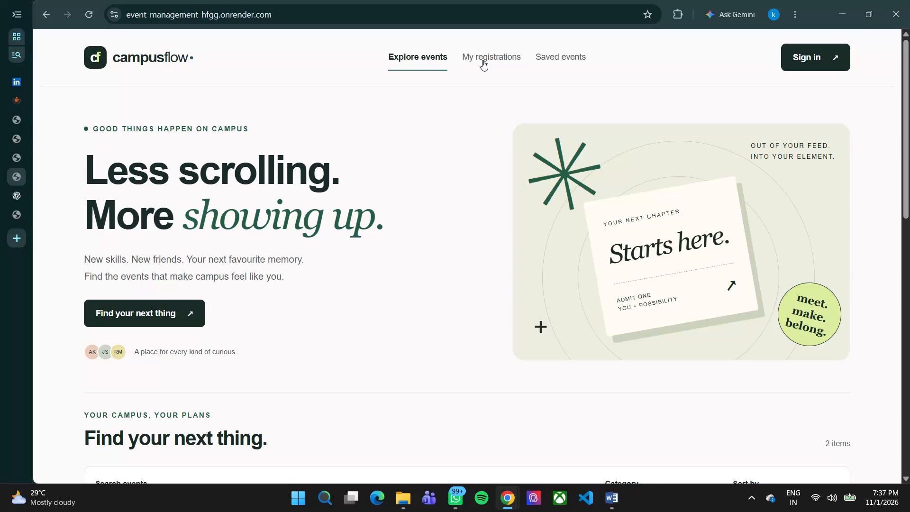
Check the Explore events, My registrations and Saved events pages on the live CampusFlow site.
left_click(417, 56)
left_click(474, 55)
left_click(559, 56)
Switch back to Word and save the CampusFlow ICT3131 project report.
left_click(607, 500)
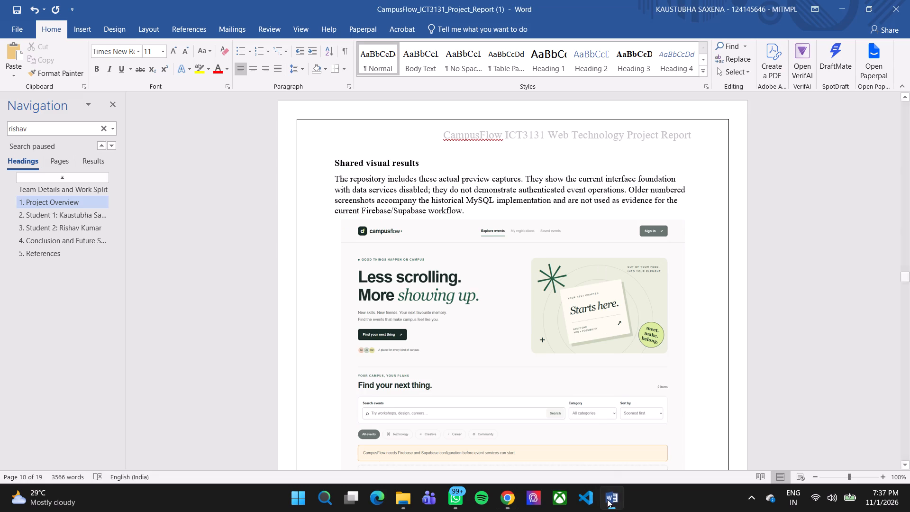
scroll(396, 375, "down", 8)
left_click(16, 17)
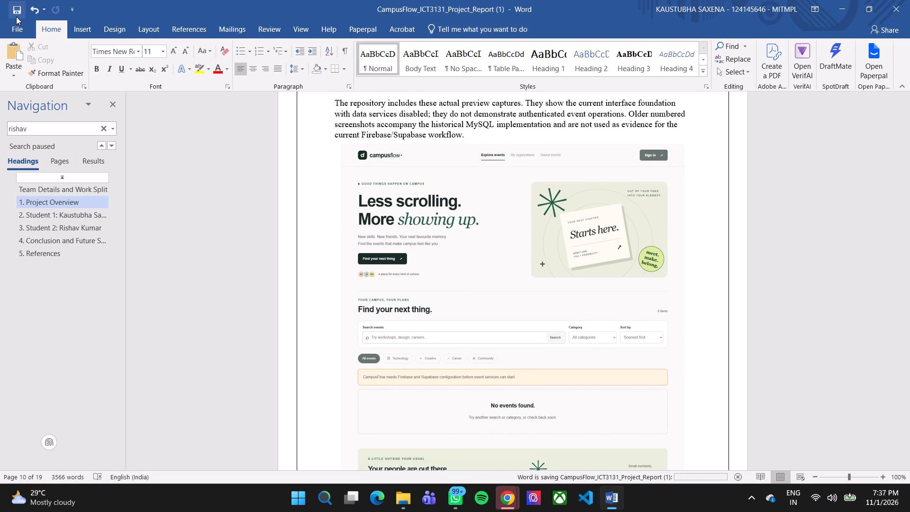
triple_click(14, 12)
left_click(14, 12)
Examine the Figure 5 desktop preview caption and the page break before the Mobile result and remaining screenshot evidence section.
scroll(293, 274, "down", 20)
scroll(282, 279, "down", 14)
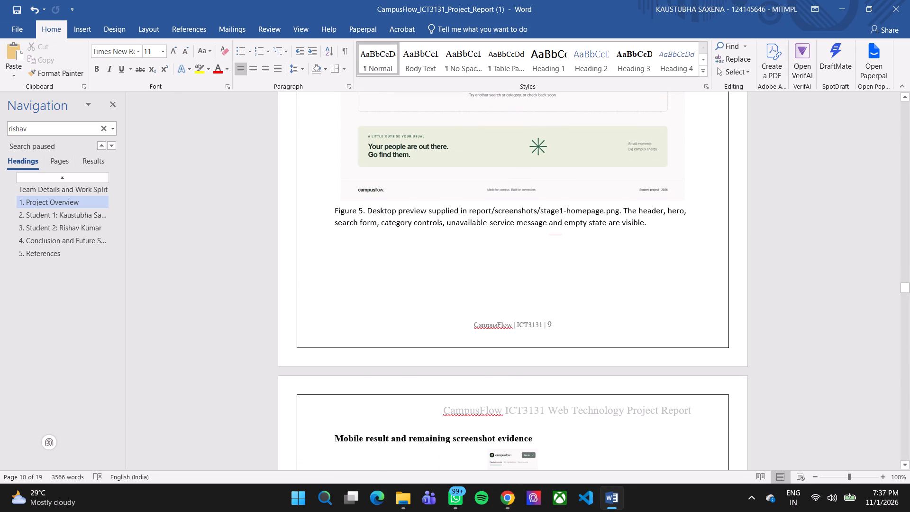
left_click(623, 236)
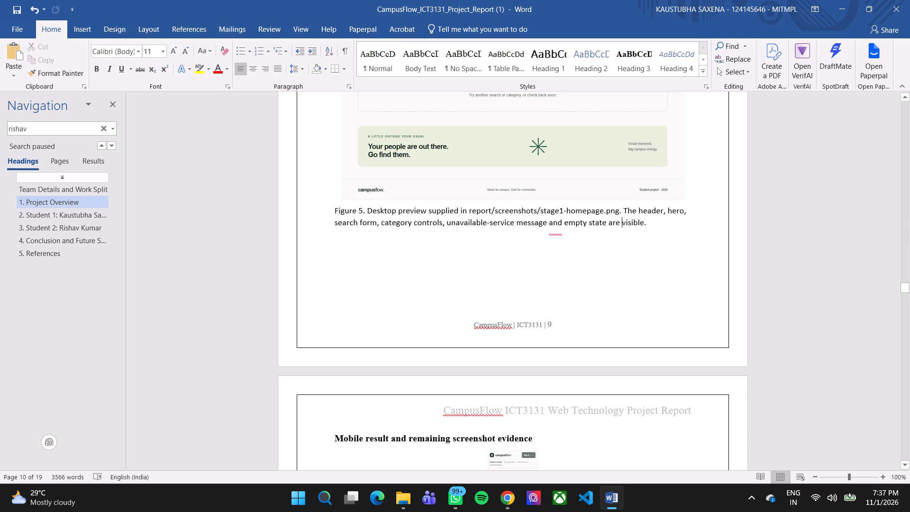
left_click(636, 236)
left_click(641, 241)
left_click(646, 245)
left_click(783, 242)
scroll(784, 243, "down", 6)
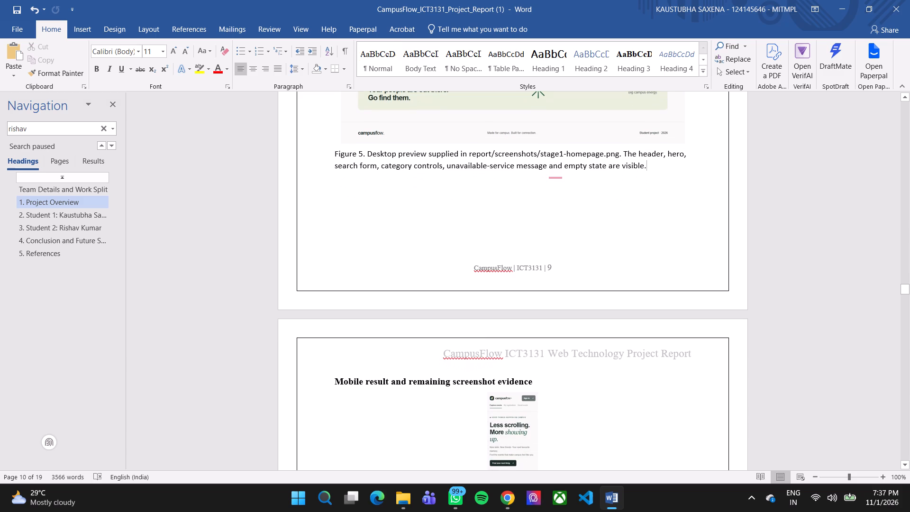
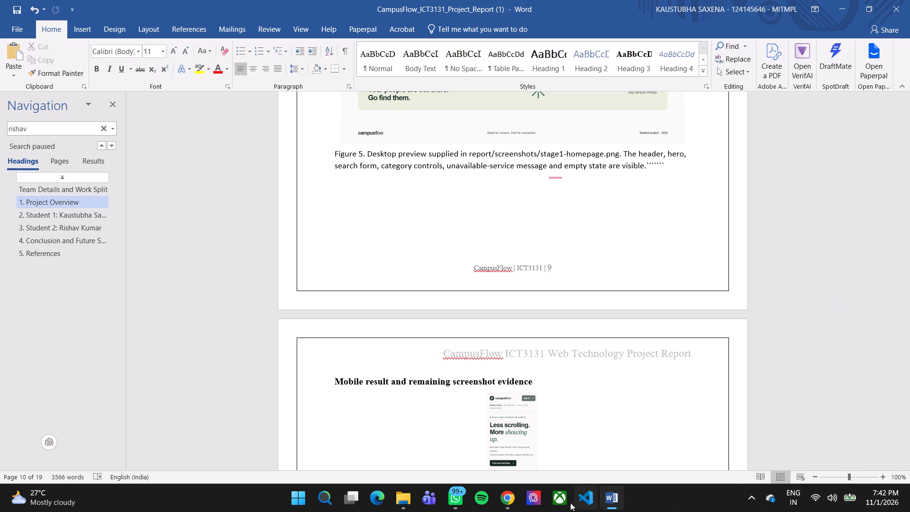
Switch to Chrome and search Google for "pop upi minor account" in the blank new tab.
left_click(515, 499)
left_click(16, 233)
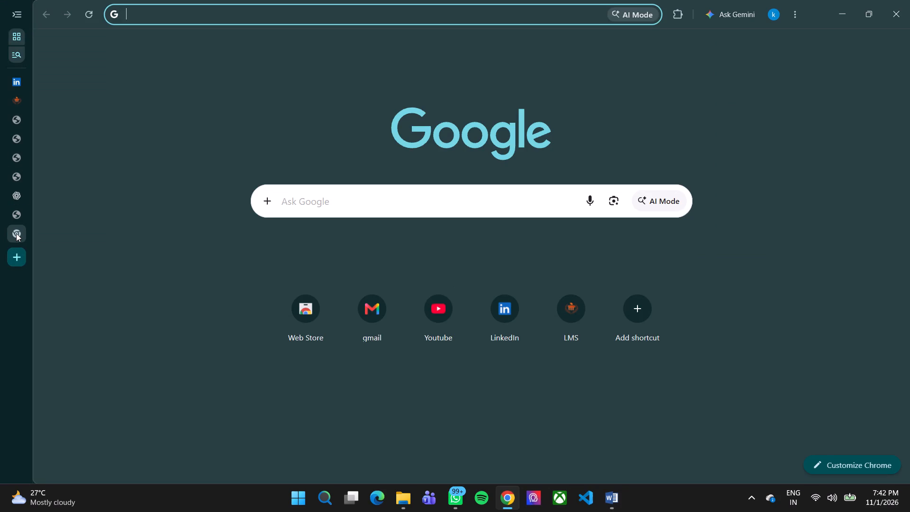
type("pop upi")
key("space")
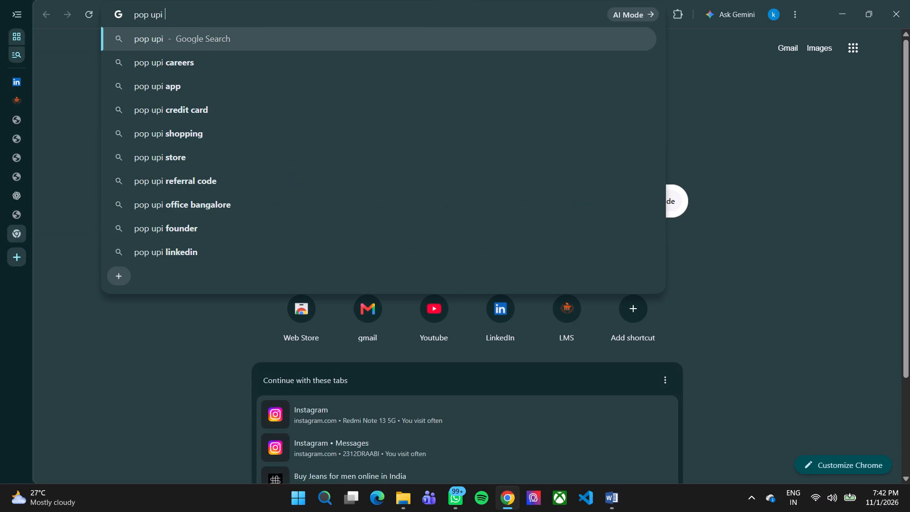
type("minor a")
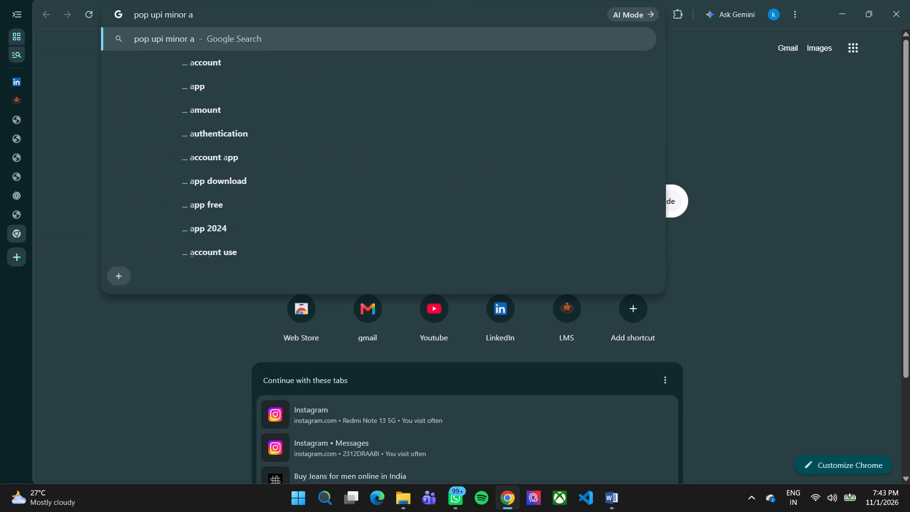
key("Down")
key("Return")
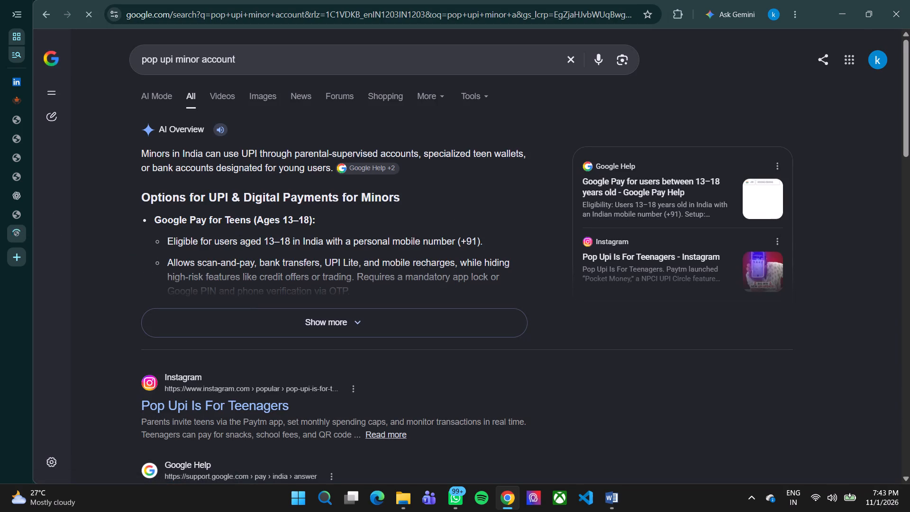
Expand the AI Overview and read its Google Pay for Teens (Ages 13–18) section.
scroll(228, 193, "down", 1)
left_click(279, 304)
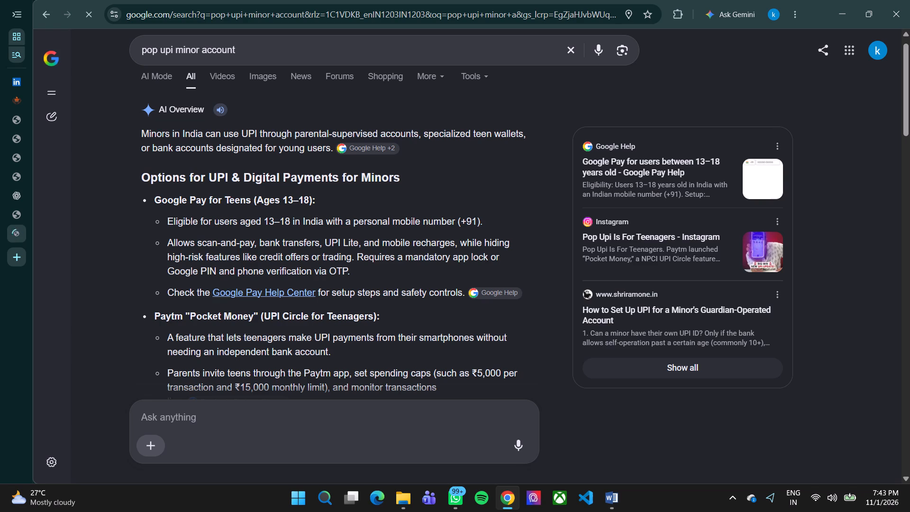
left_click_drag(173, 243, 355, 262)
left_click(352, 275)
left_click_drag(355, 273, 182, 244)
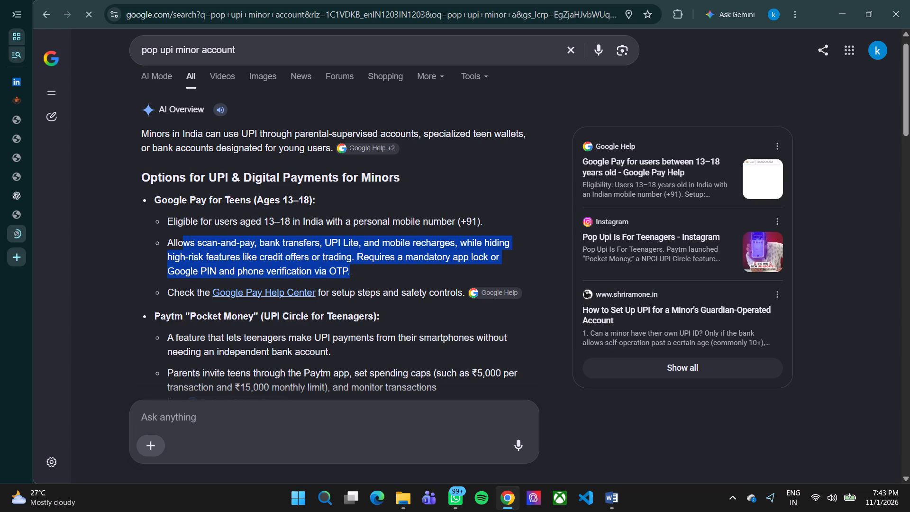
left_click_drag(182, 244, 154, 200)
left_click(154, 200)
left_click_drag(154, 200, 202, 204)
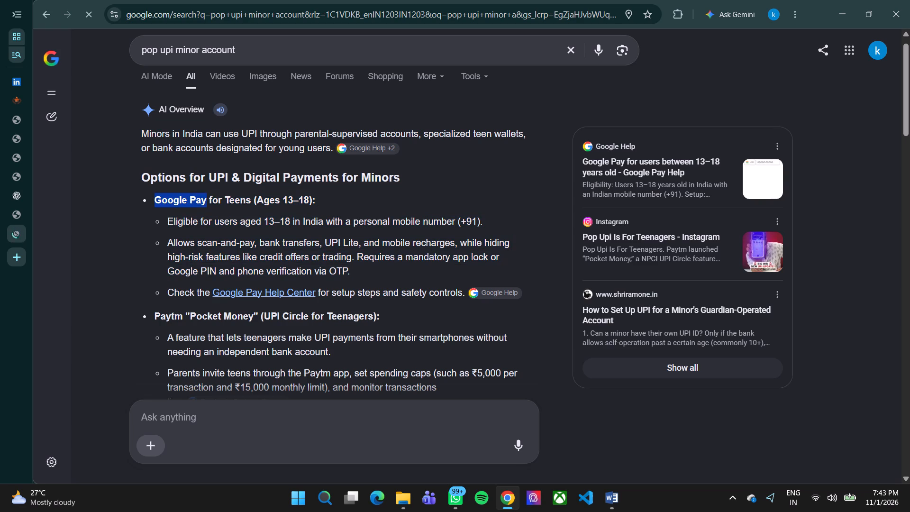
left_click_drag(202, 204, 352, 271)
left_click(352, 271)
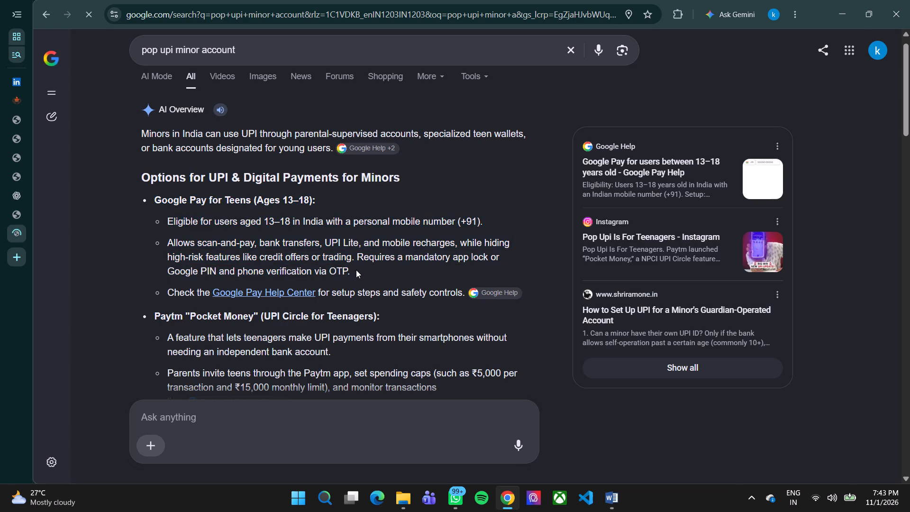
left_click_drag(356, 270, 152, 198)
left_click(152, 198)
left_click_drag(152, 198, 373, 261)
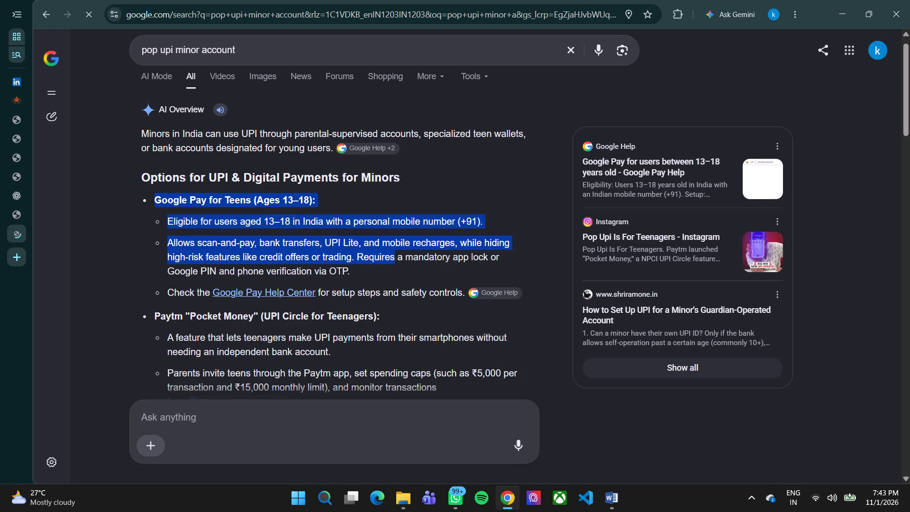
left_click_drag(373, 261, 375, 265)
left_click(361, 270)
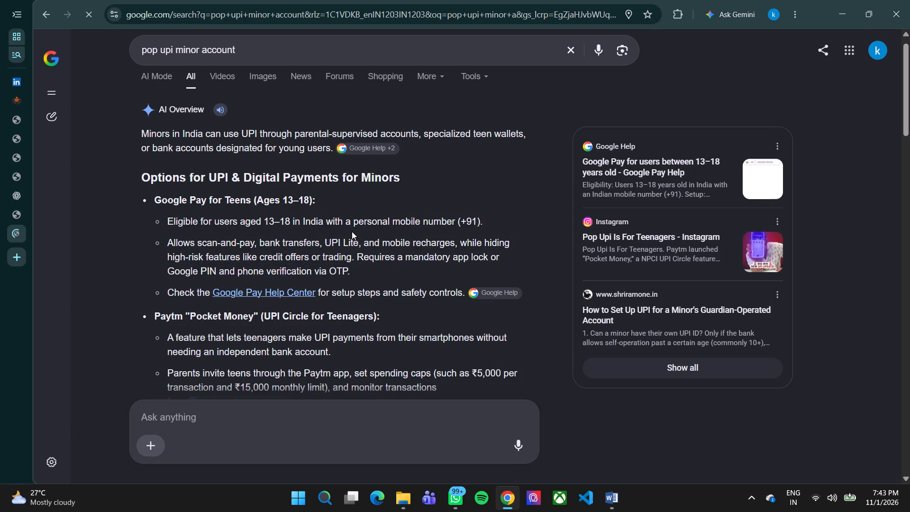
Read the overview's Paytm Pocket Money, bank-provided minor account and prepaid wallet sections, and look over the web results below.
scroll(333, 208, "down", 6)
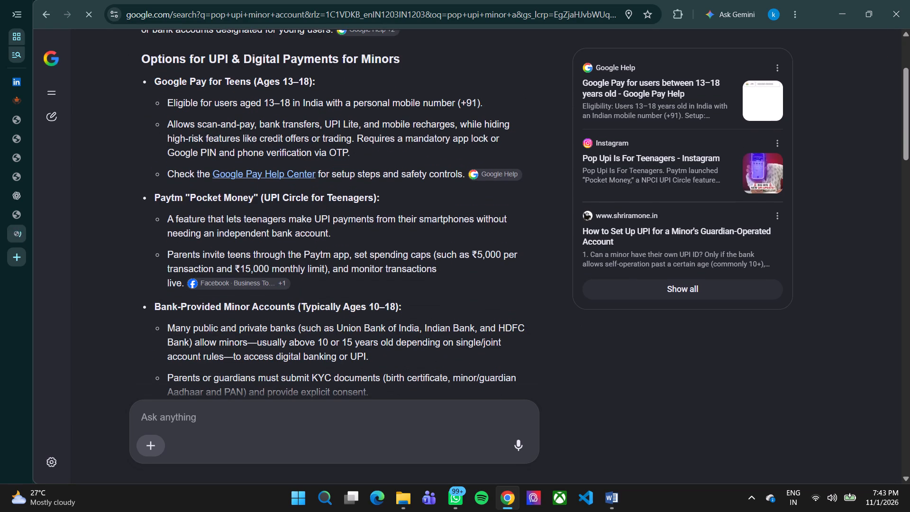
scroll(321, 185, "down", 3)
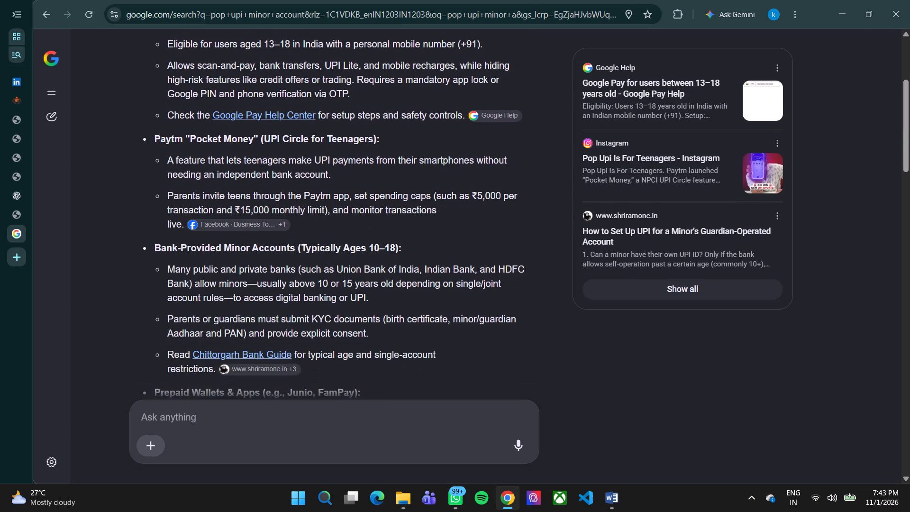
scroll(331, 200, "down", 5)
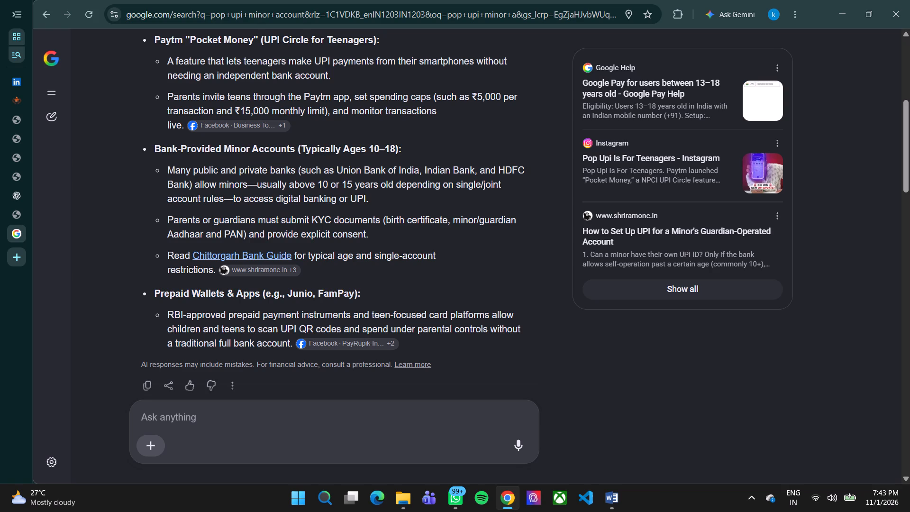
scroll(347, 137, "down", 2)
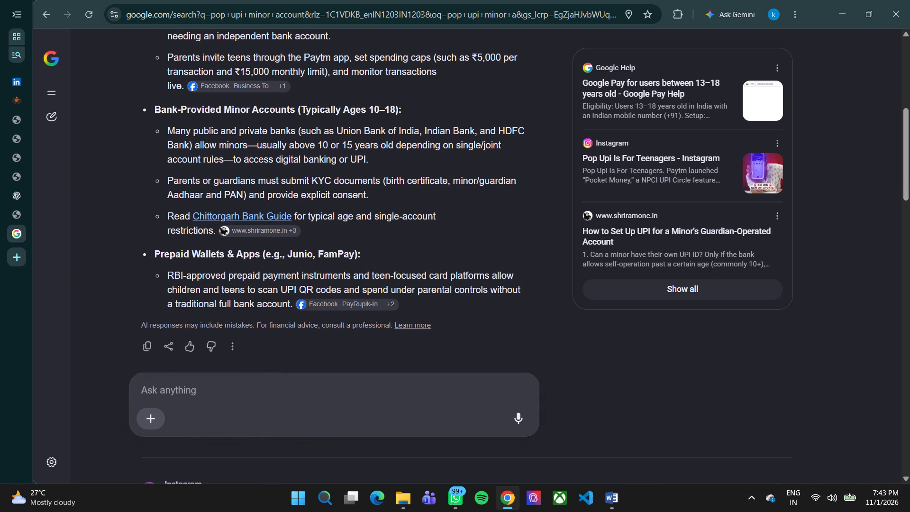
scroll(360, 145, "down", 12)
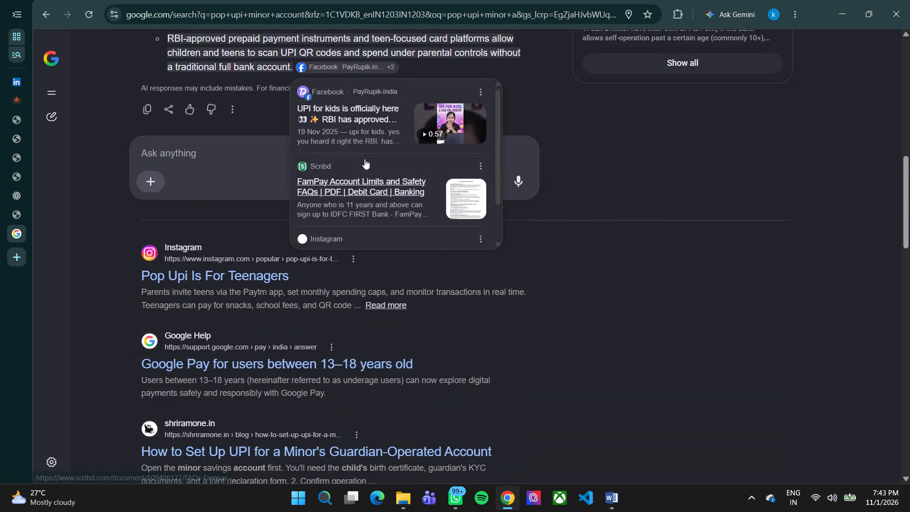
scroll(173, 187, "down", 4)
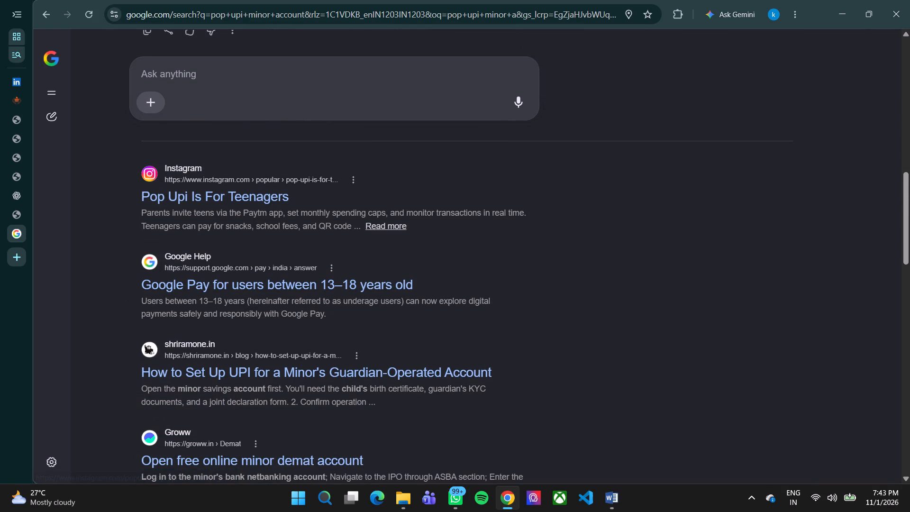
Return to the Google Pay for Teens section and re-read its age range and eligibility details.
scroll(152, 215, "up", 16)
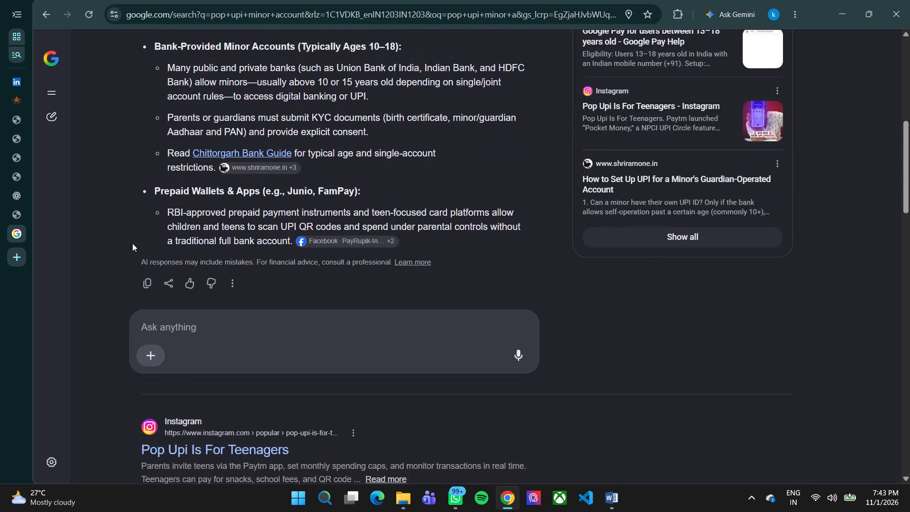
scroll(132, 243, "up", 8)
scroll(152, 206, "up", 17)
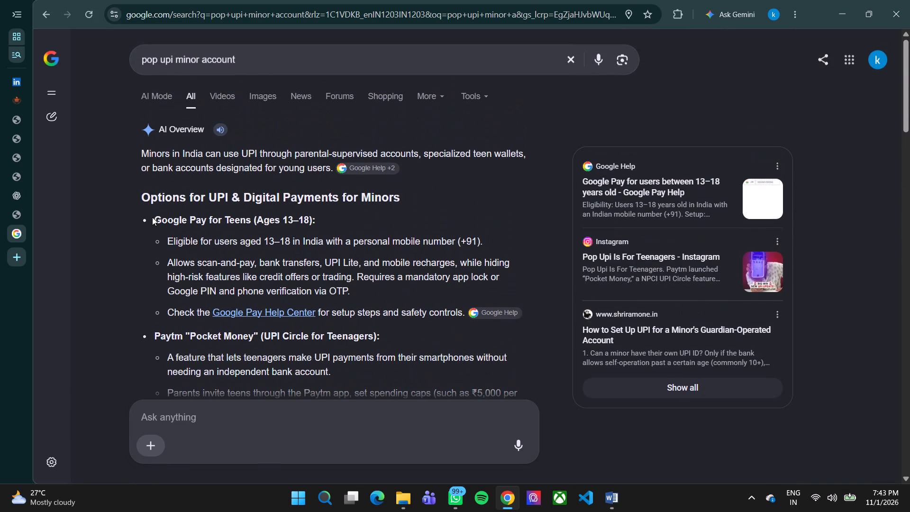
left_click_drag(152, 217, 315, 222)
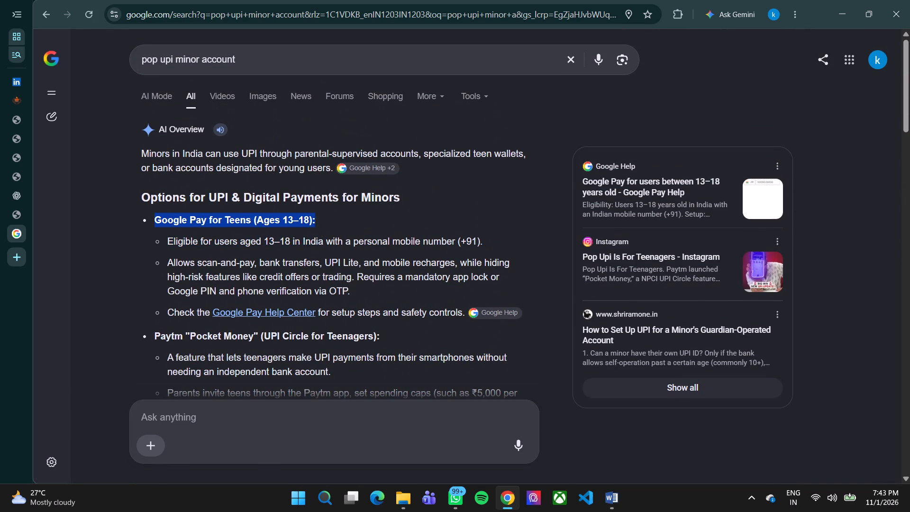
double_click(315, 221)
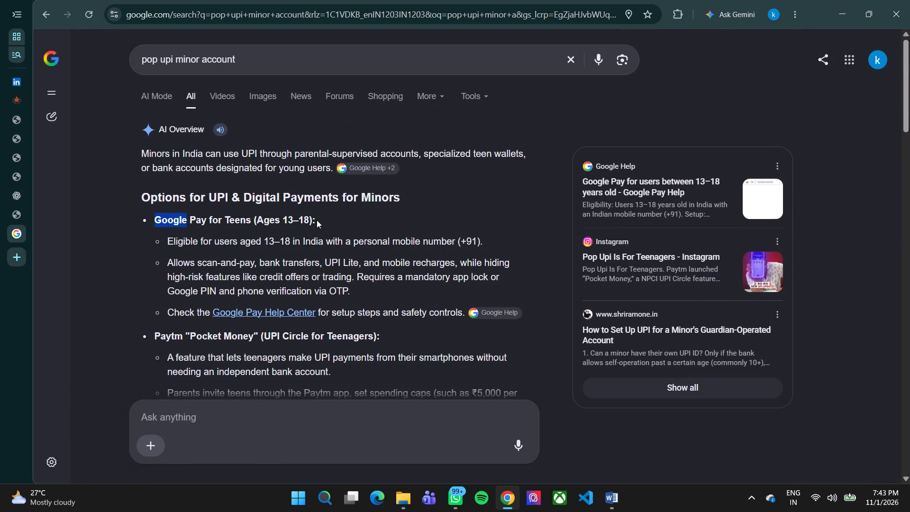
left_click(317, 220)
left_click_drag(154, 219, 319, 220)
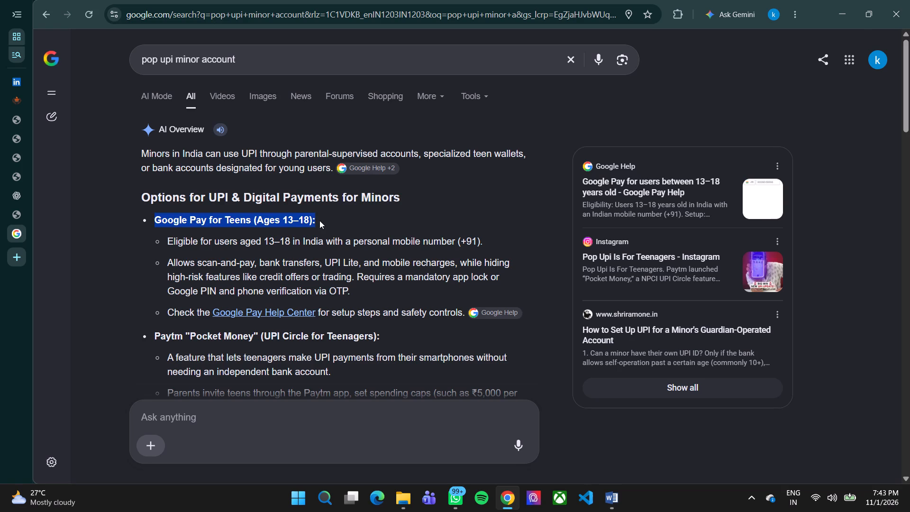
left_click_drag(319, 220, 316, 218)
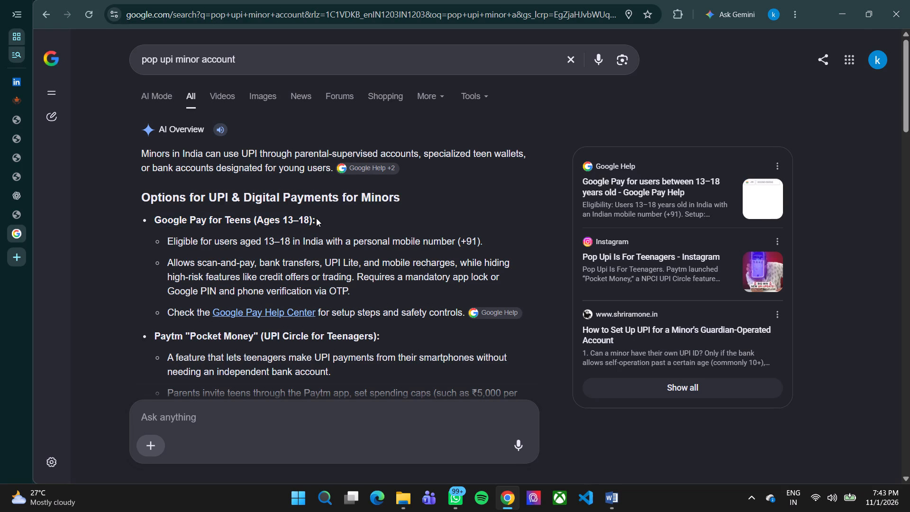
left_click_drag(316, 218, 315, 218)
left_click(322, 218)
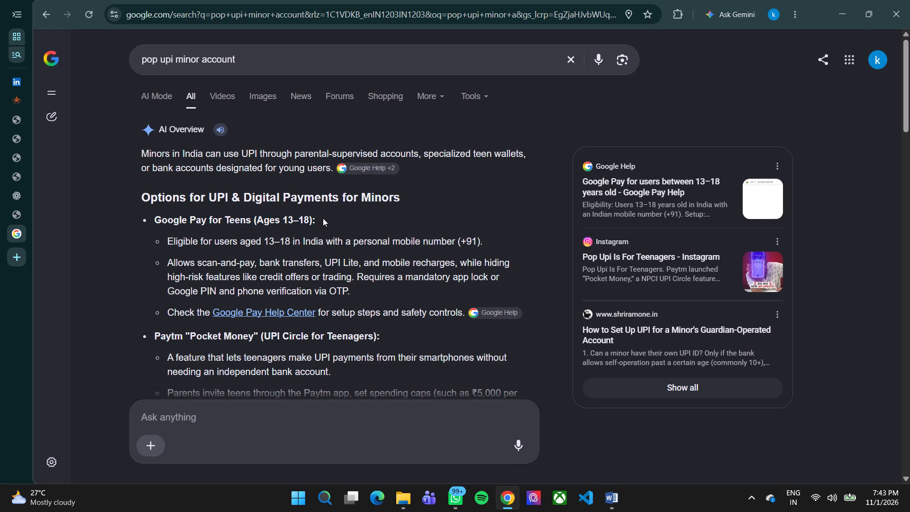
left_click_drag(323, 218, 314, 220)
left_click(319, 221)
left_click_drag(168, 240, 310, 245)
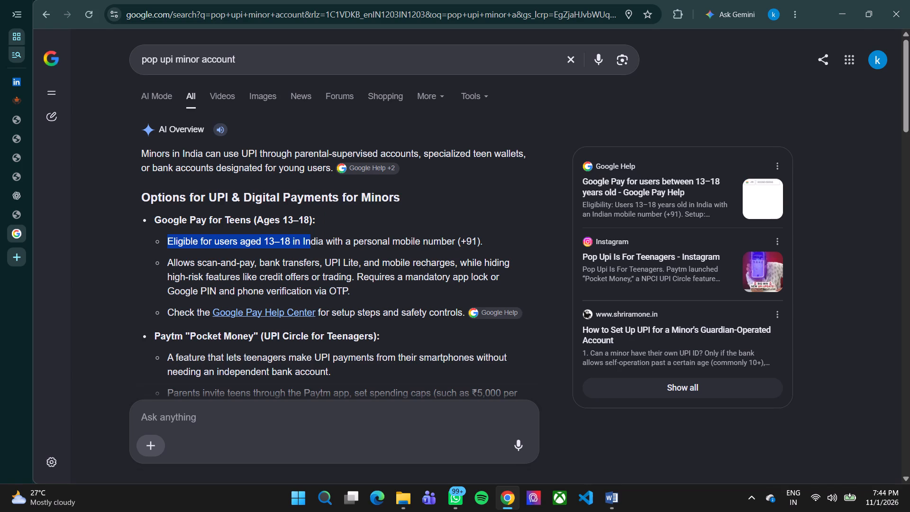
scroll(324, 238, "down", 3)
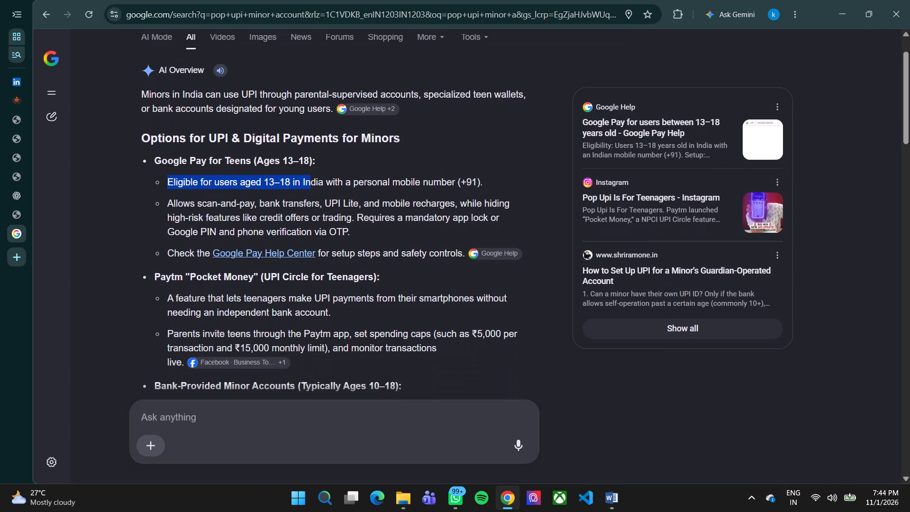
Read on through the AI Overview's Paytm Pocket Money, bank-provided minor account and prepaid wallet sections.
scroll(324, 243, "down", 1)
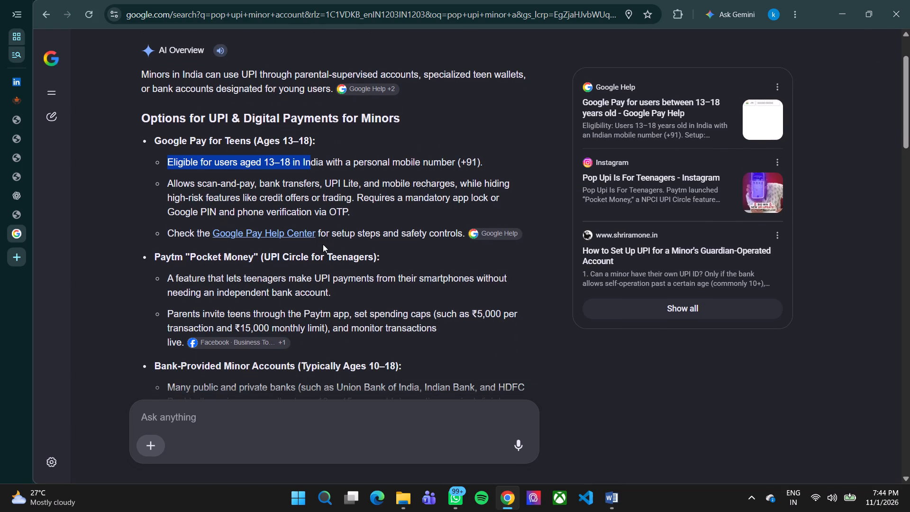
scroll(311, 228, "down", 2)
scroll(218, 240, "down", 2)
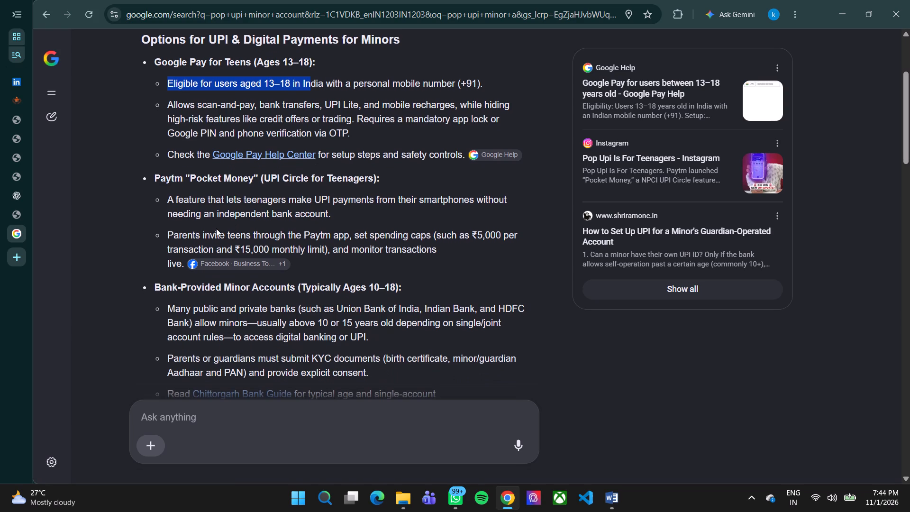
scroll(218, 201, "down", 6)
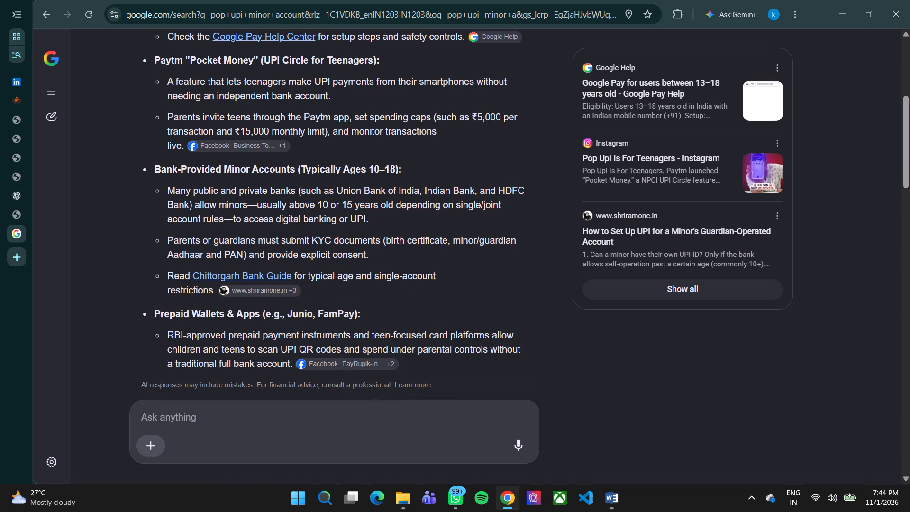
scroll(227, 177, "down", 14)
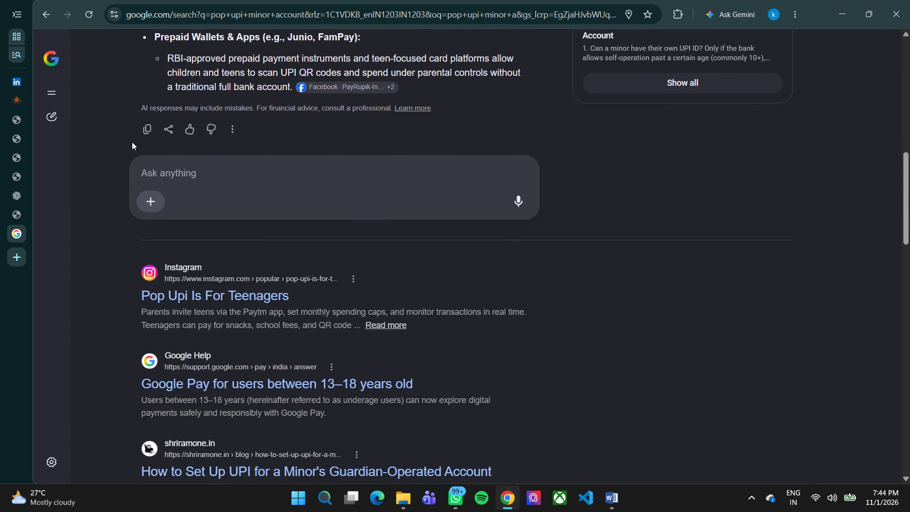